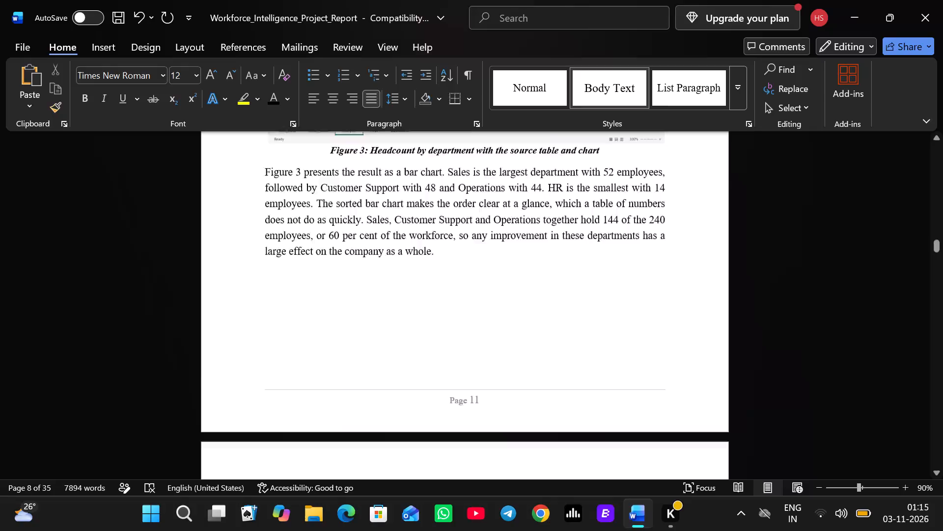
# Review the pages from section 4.1 Headcount Analysis through the blank pages up to section 4.2 Performance Score Model.
pyautogui.scroll(-5, 637, 256)
pyautogui.scroll(12, 637, 256)
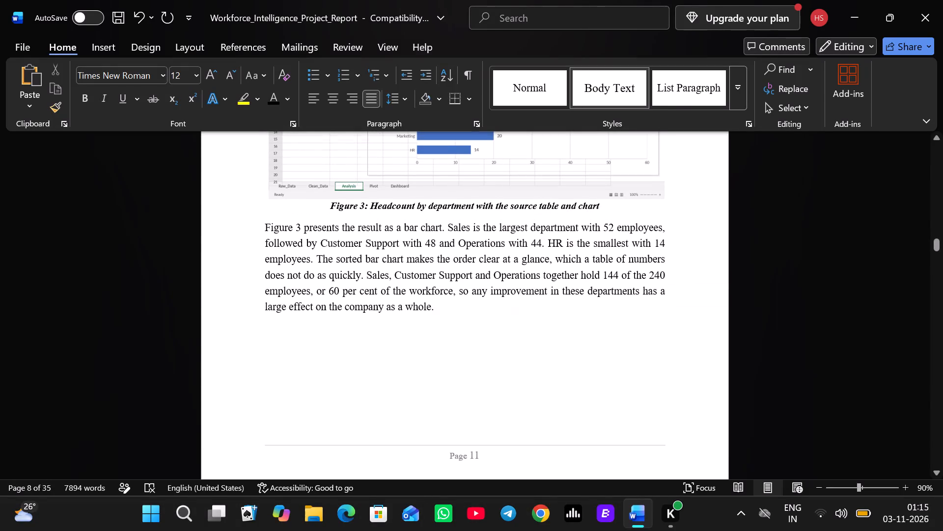
pyautogui.scroll(-7, 637, 257)
pyautogui.scroll(9, 637, 257)
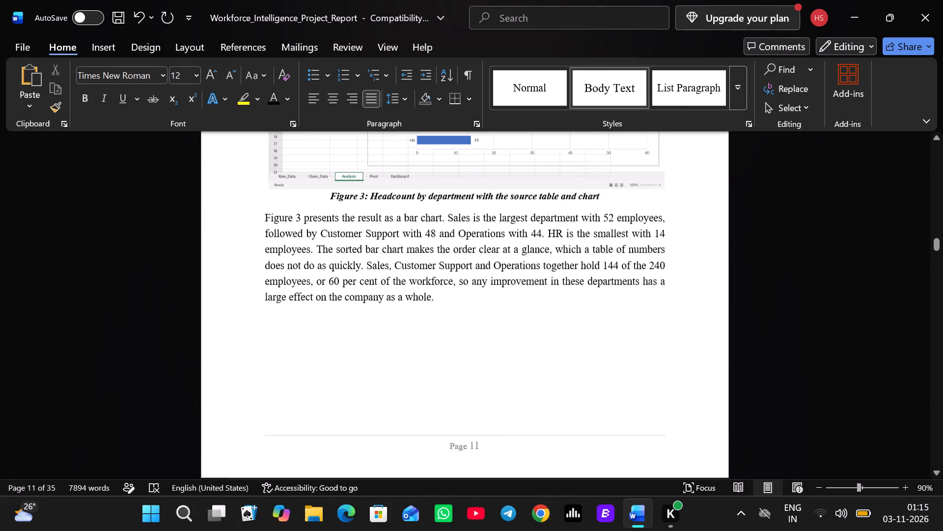
pyautogui.scroll(8, 637, 257)
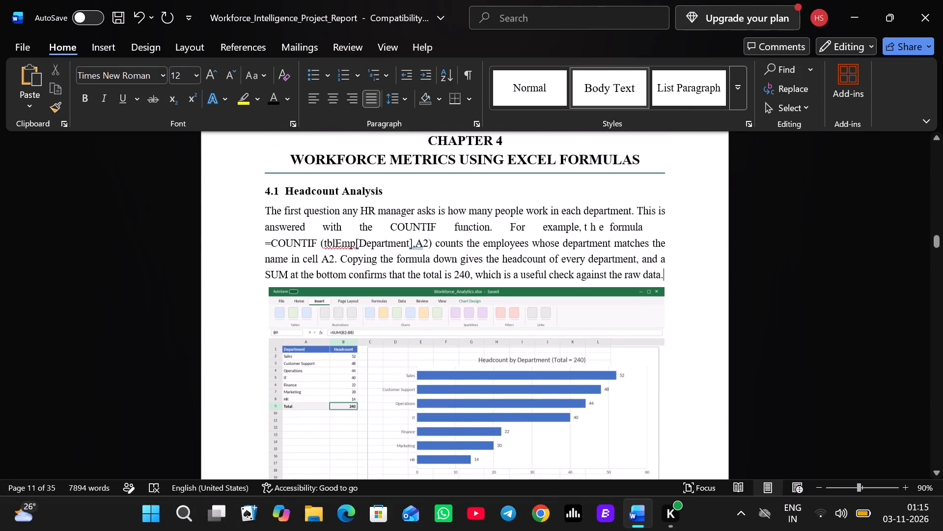
pyautogui.scroll(-14, 637, 257)
pyautogui.scroll(1, 637, 259)
pyautogui.scroll(-20, 637, 259)
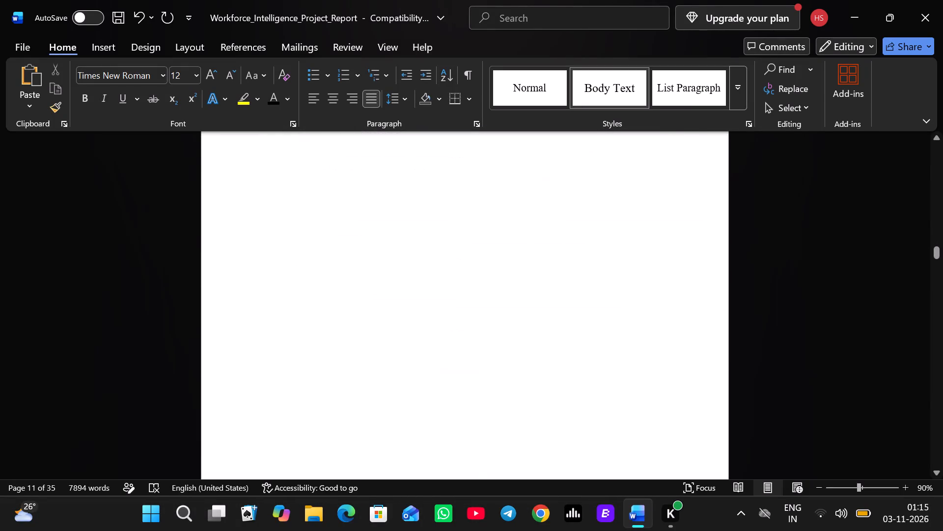
pyautogui.scroll(-20, 638, 260)
pyautogui.scroll(-12, 638, 260)
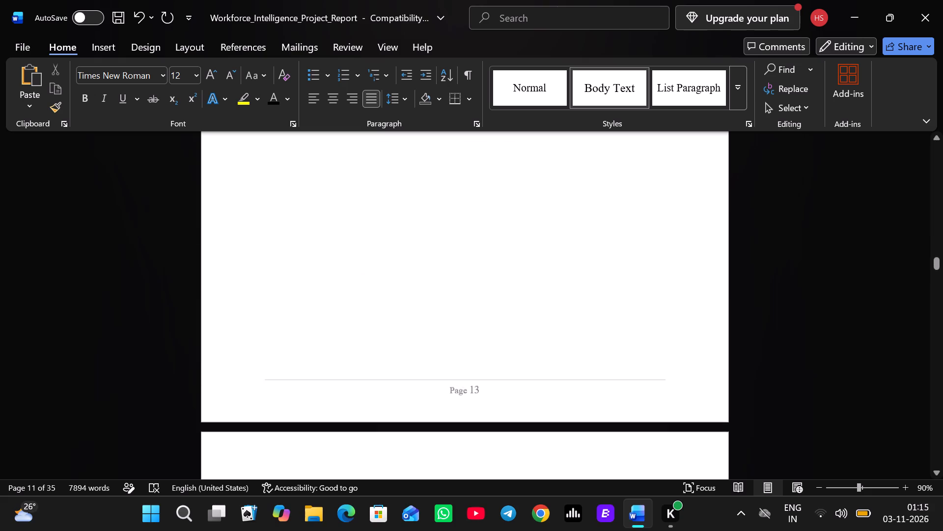
pyautogui.scroll(-8, 638, 260)
pyautogui.scroll(2, 638, 260)
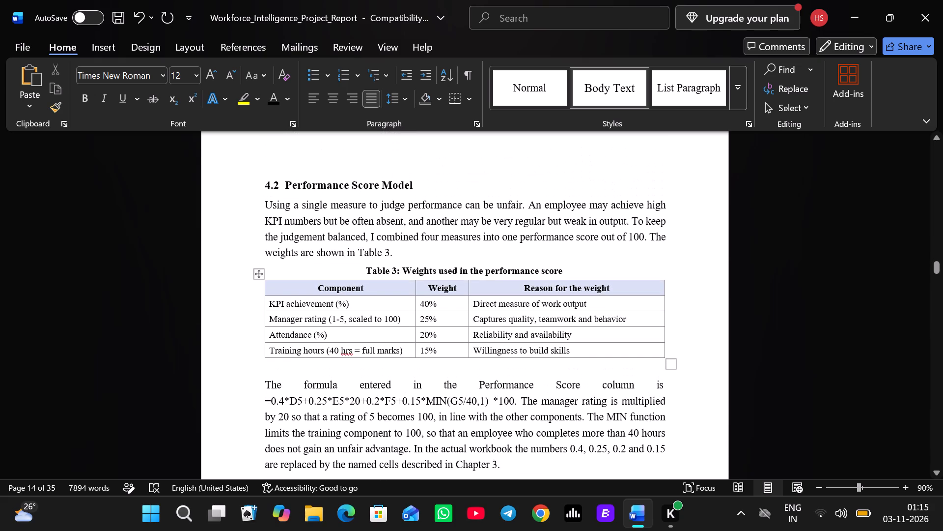
# Copy sections 4.2 and 4.3, from the Performance Score Model heading through the paragraph below Figure 4.
pyautogui.moveTo(265, 185); pyautogui.dragTo(331, 266)
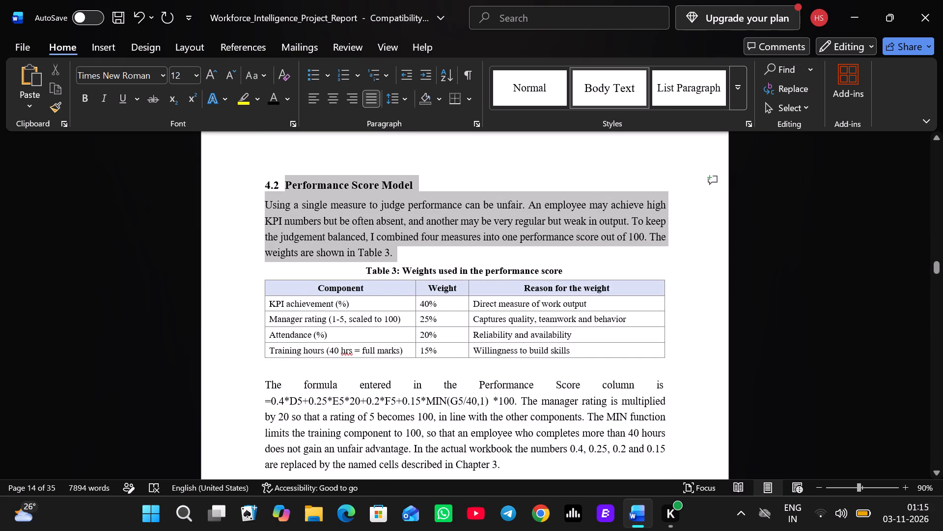
pyautogui.moveTo(331, 266); pyautogui.dragTo(548, 412)
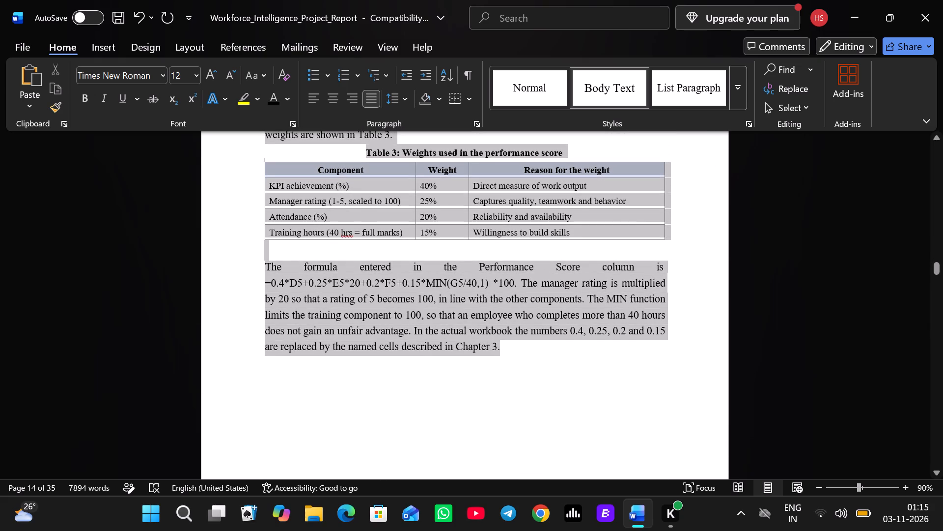
pyautogui.moveTo(548, 412); pyautogui.dragTo(594, 530)
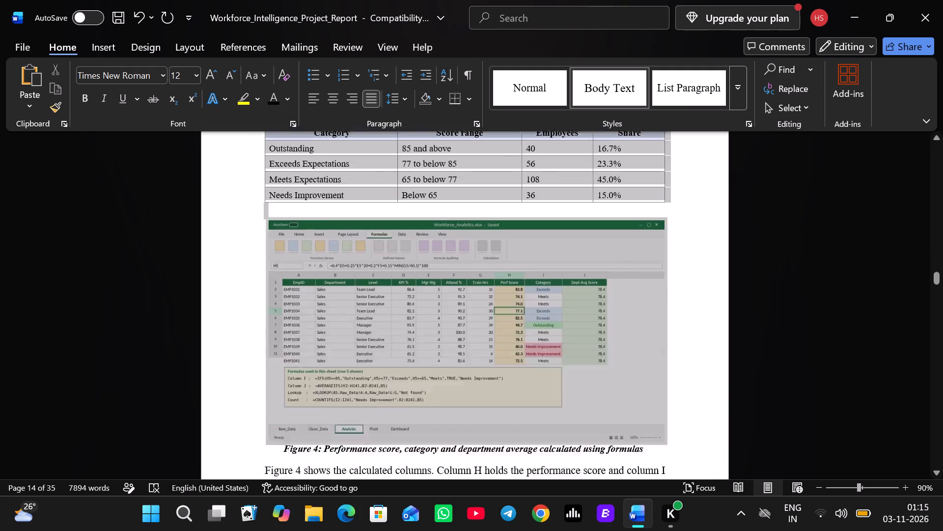
pyautogui.moveTo(594, 530); pyautogui.dragTo(571, 289)
pyautogui.rightClick(472, 204)
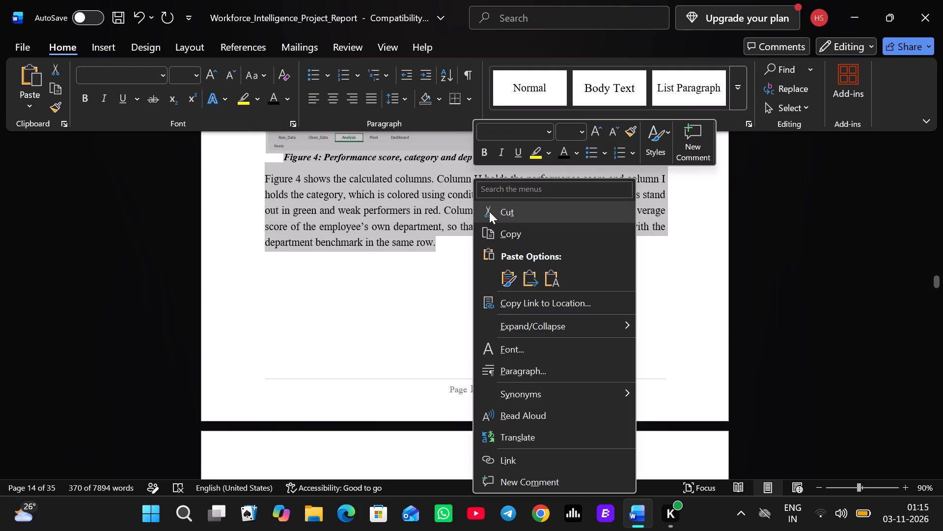
pyautogui.click(516, 234)
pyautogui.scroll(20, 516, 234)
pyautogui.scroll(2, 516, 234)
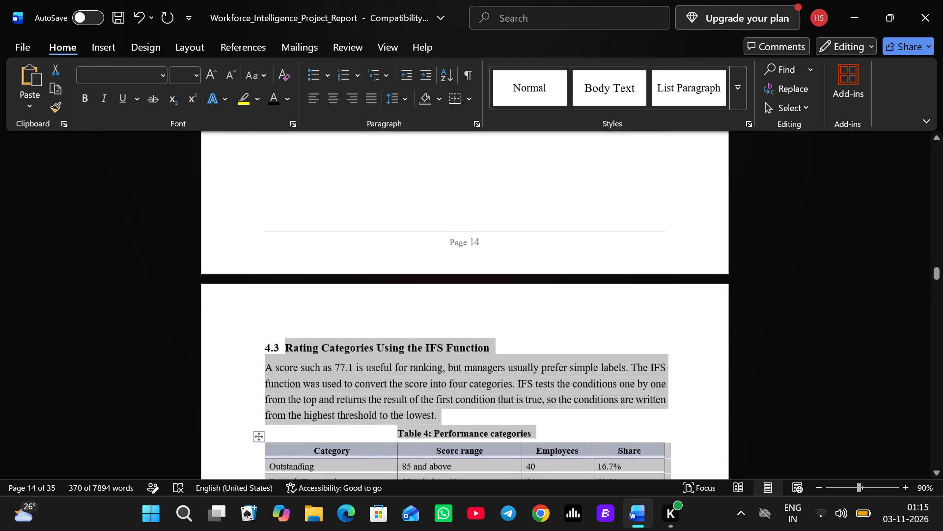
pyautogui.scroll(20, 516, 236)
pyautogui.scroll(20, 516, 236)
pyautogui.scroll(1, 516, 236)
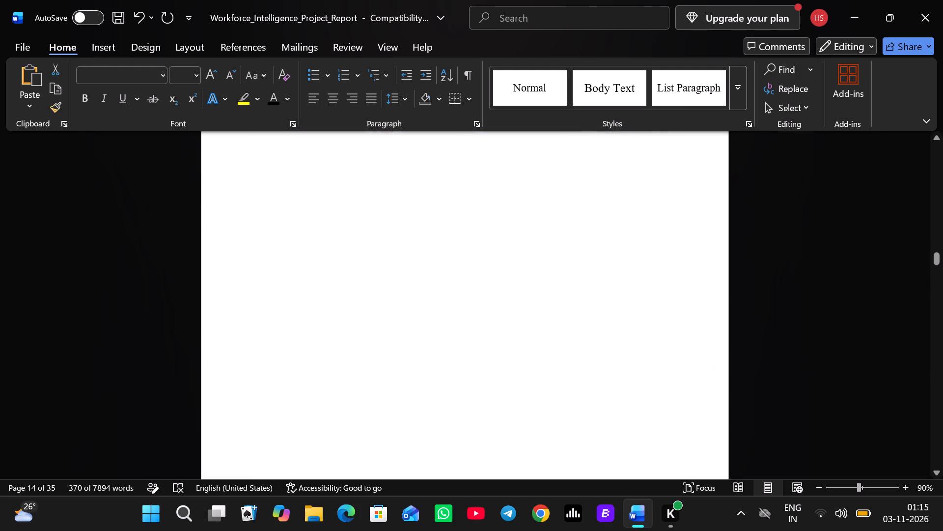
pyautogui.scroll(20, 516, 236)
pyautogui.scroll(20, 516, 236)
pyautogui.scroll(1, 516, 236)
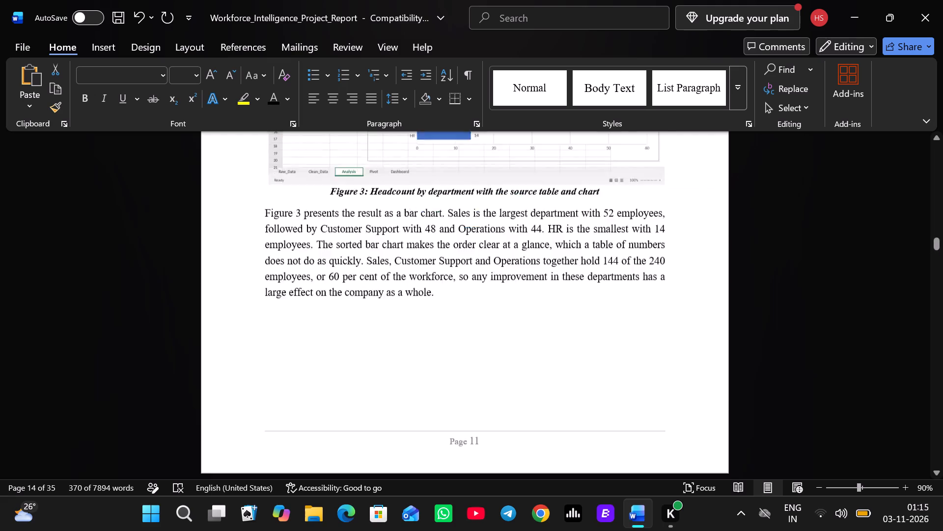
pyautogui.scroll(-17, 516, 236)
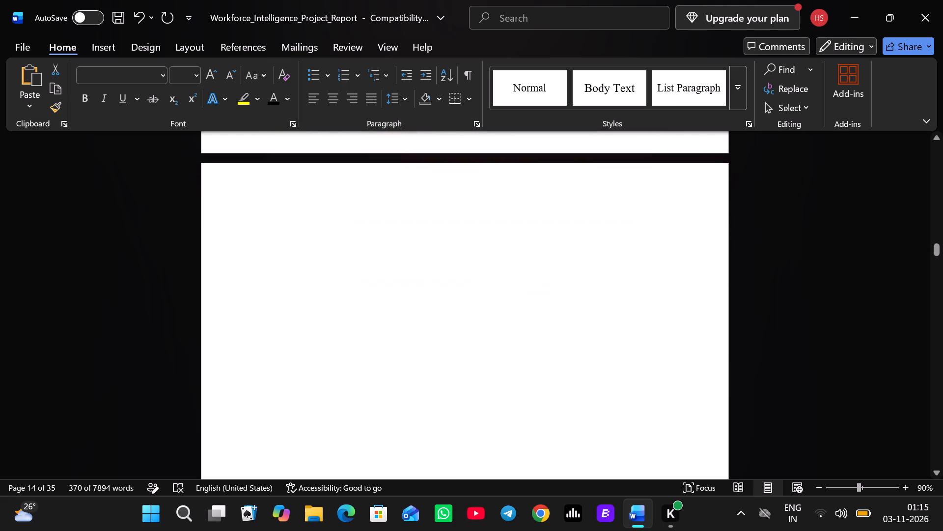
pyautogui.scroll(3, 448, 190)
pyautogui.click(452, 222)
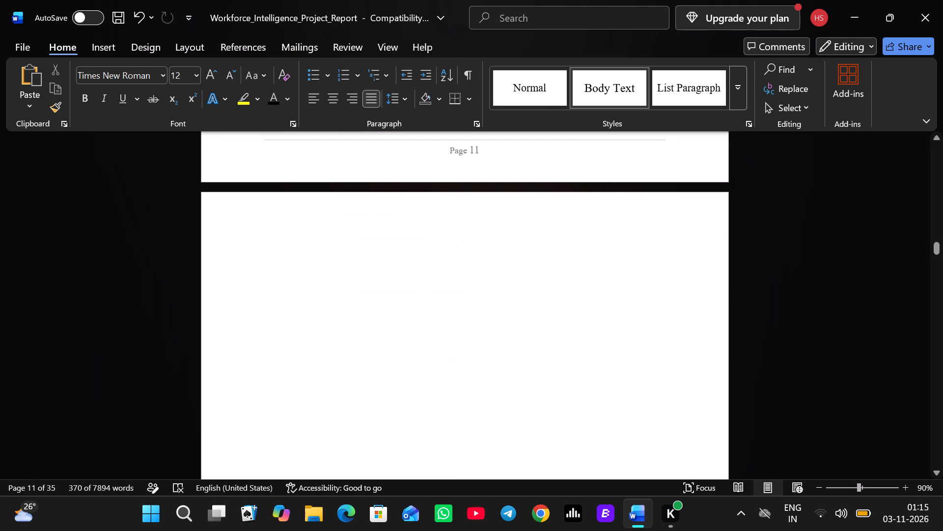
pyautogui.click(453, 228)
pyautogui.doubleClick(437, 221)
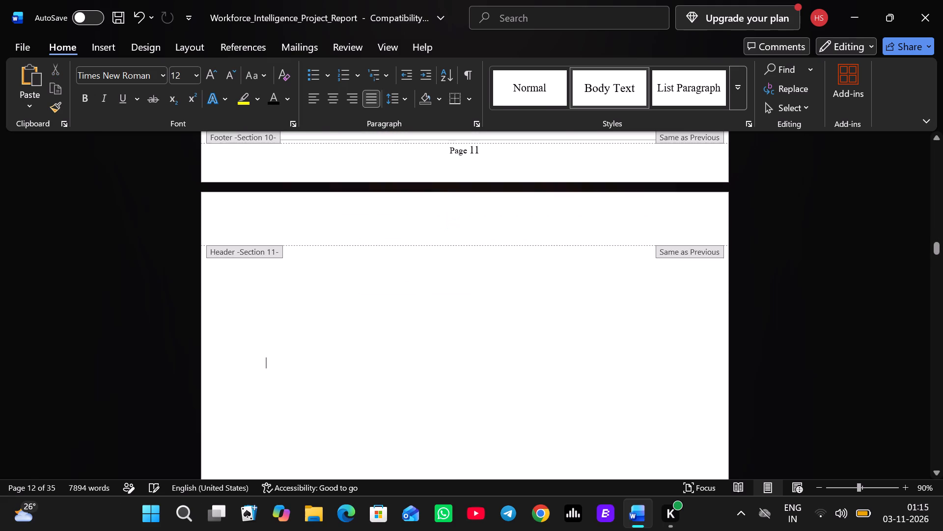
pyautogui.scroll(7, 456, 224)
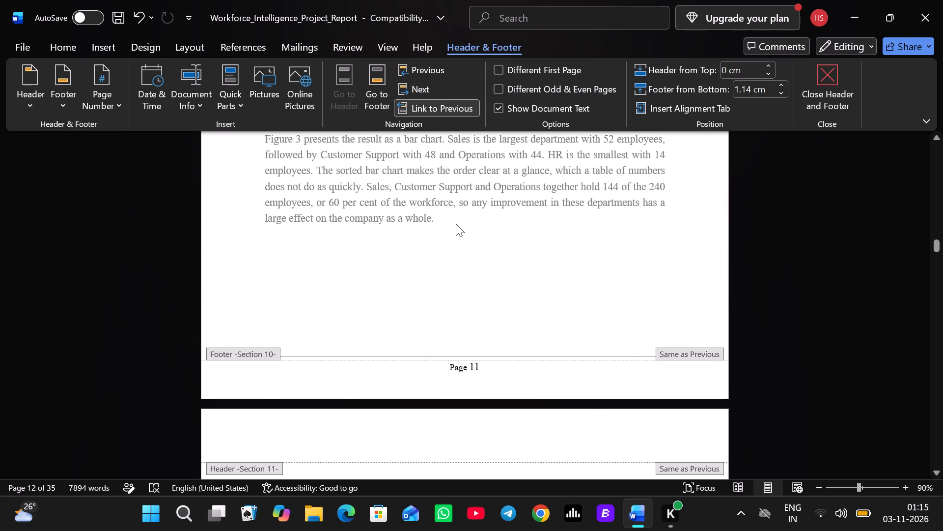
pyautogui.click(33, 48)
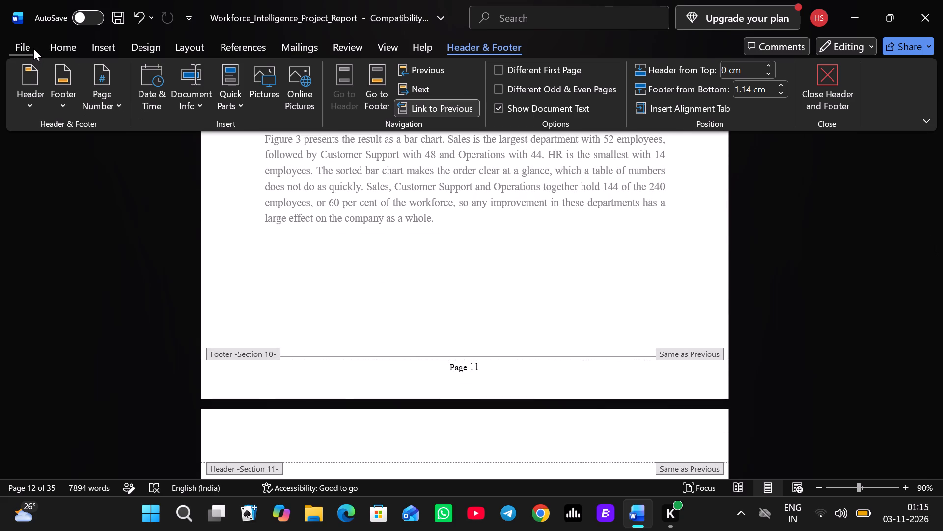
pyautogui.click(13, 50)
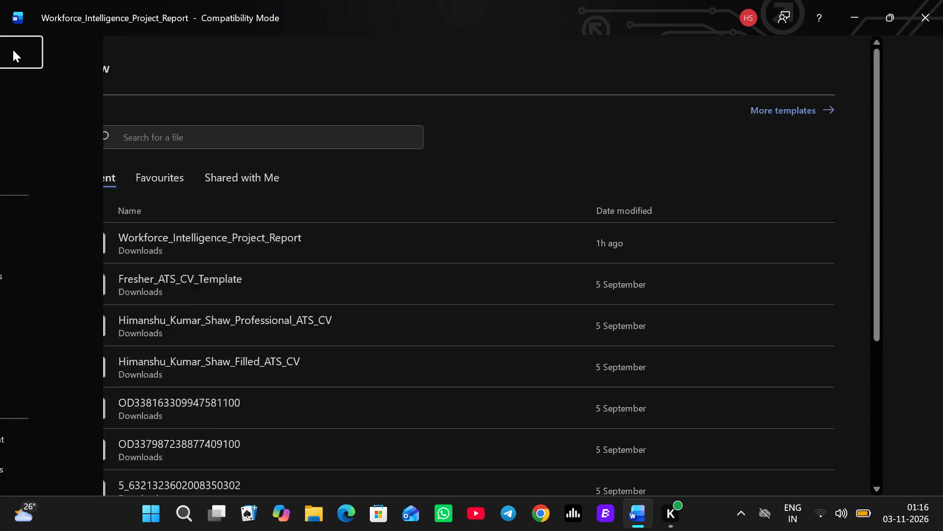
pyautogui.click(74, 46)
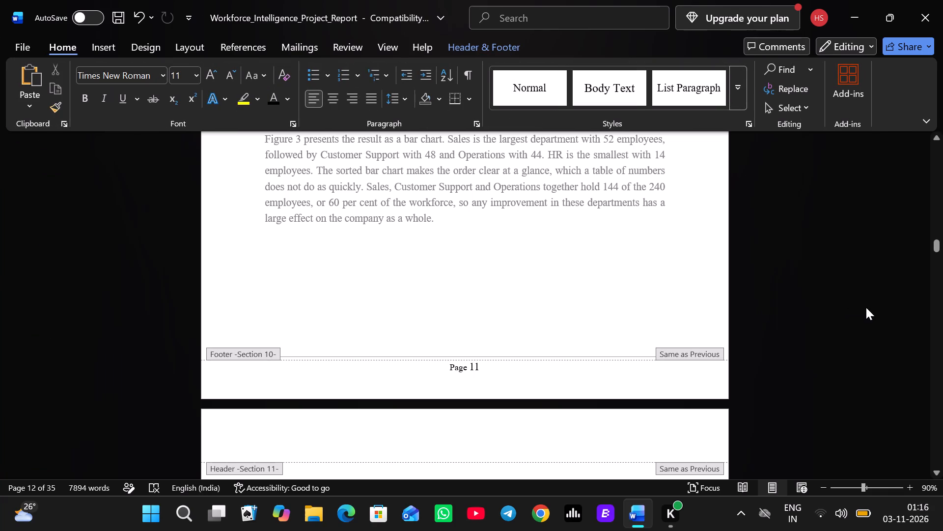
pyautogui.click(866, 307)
# Undo the last two changes and leave header editing at Chapter 4.
pyautogui.hotkey('ctrl', 'z')
pyautogui.hotkey('ctrl', 'z')
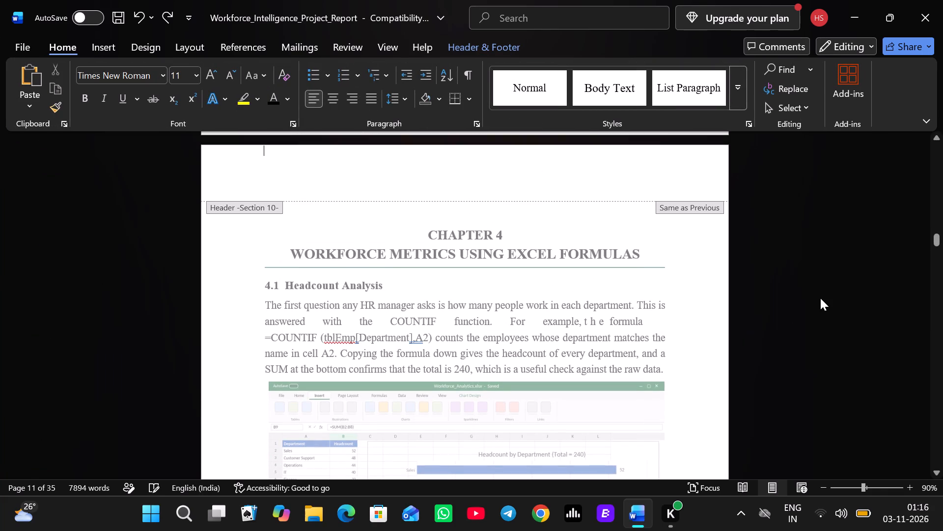
pyautogui.click(820, 298)
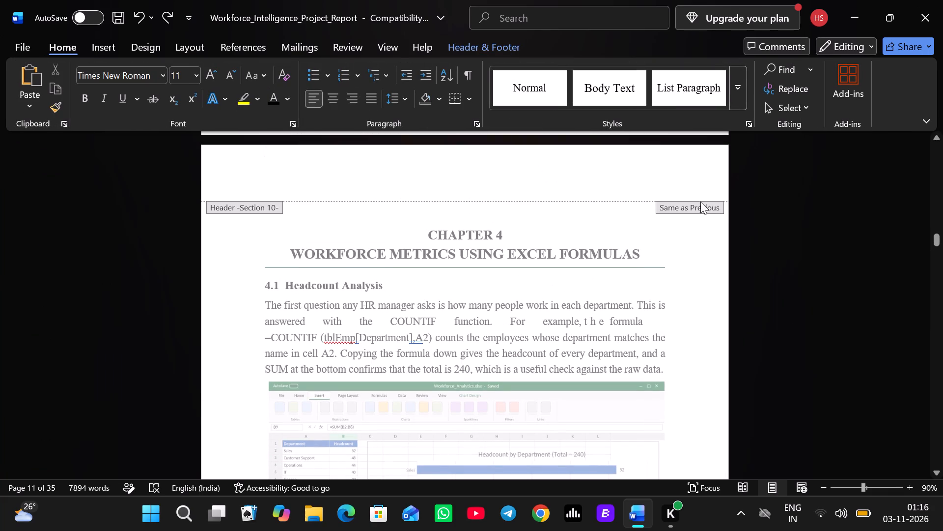
pyautogui.click(697, 210)
pyautogui.click(697, 210)
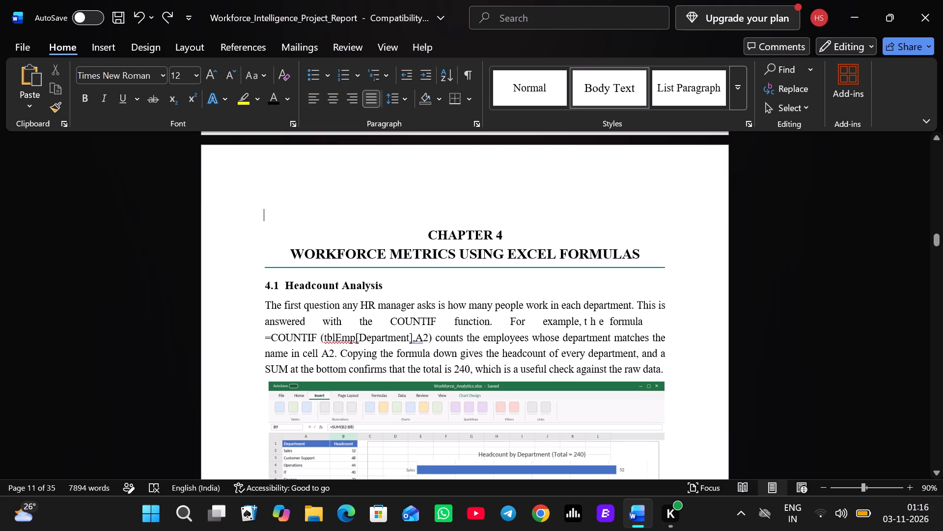
# Review the report from section 3.4 through Chapter 4's headcount analysis to the blank page after it.
pyautogui.scroll(15, 640, 252)
pyautogui.scroll(6, 640, 252)
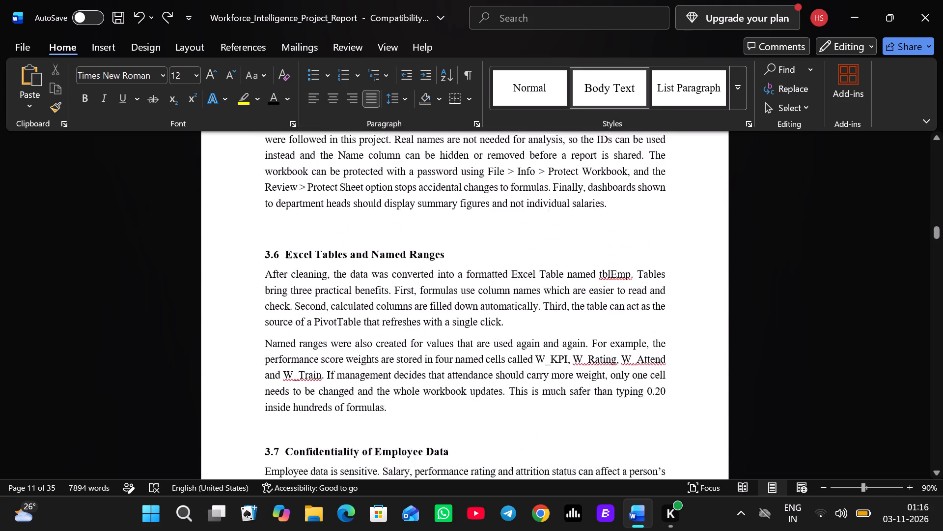
pyautogui.scroll(7, 640, 252)
pyautogui.scroll(-6, 639, 252)
pyautogui.scroll(10, 639, 252)
pyautogui.scroll(-1, 639, 252)
pyautogui.scroll(9, 639, 252)
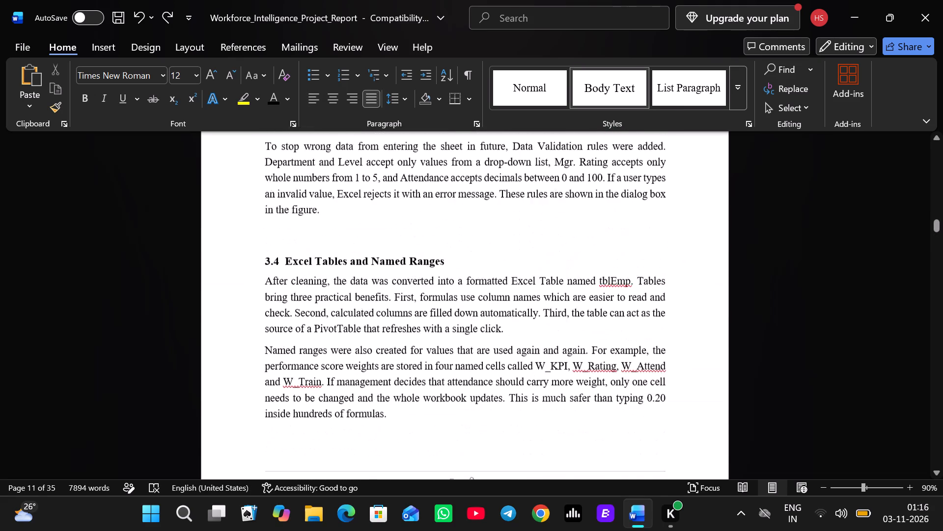
pyautogui.scroll(10, 639, 252)
pyautogui.scroll(-9, 639, 252)
pyautogui.scroll(1, 639, 252)
pyautogui.scroll(-15, 639, 252)
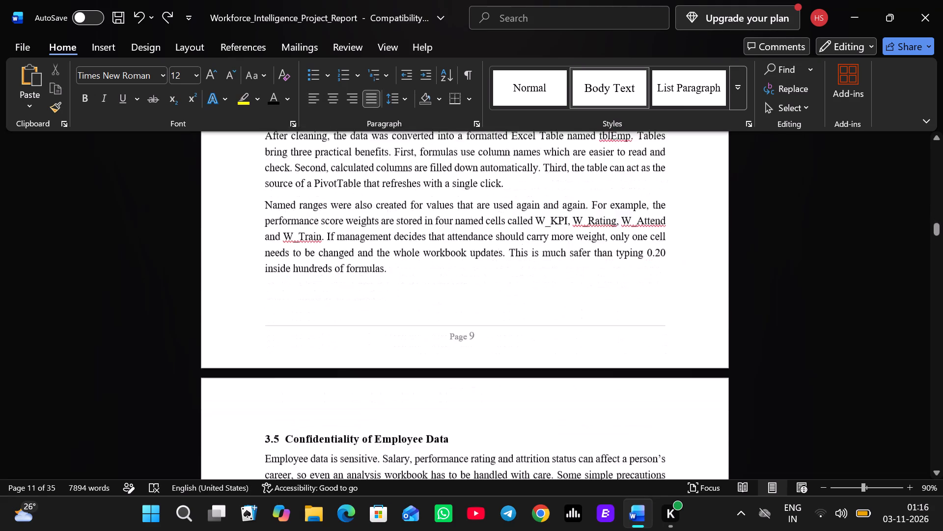
pyautogui.scroll(-20, 639, 255)
pyautogui.scroll(-5, 639, 255)
pyautogui.scroll(1, 641, 254)
pyautogui.scroll(-6, 641, 254)
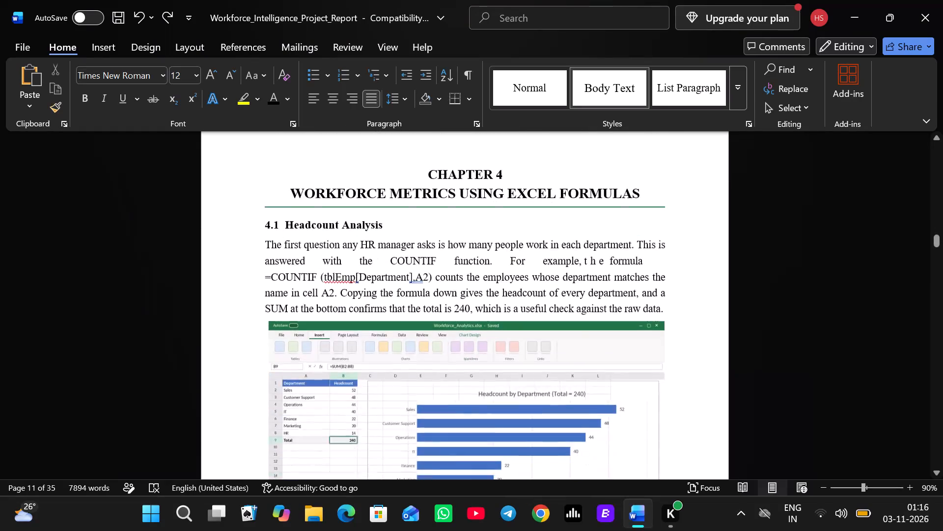
pyautogui.scroll(-20, 641, 254)
pyautogui.scroll(-3, 641, 254)
pyautogui.scroll(2, 566, 242)
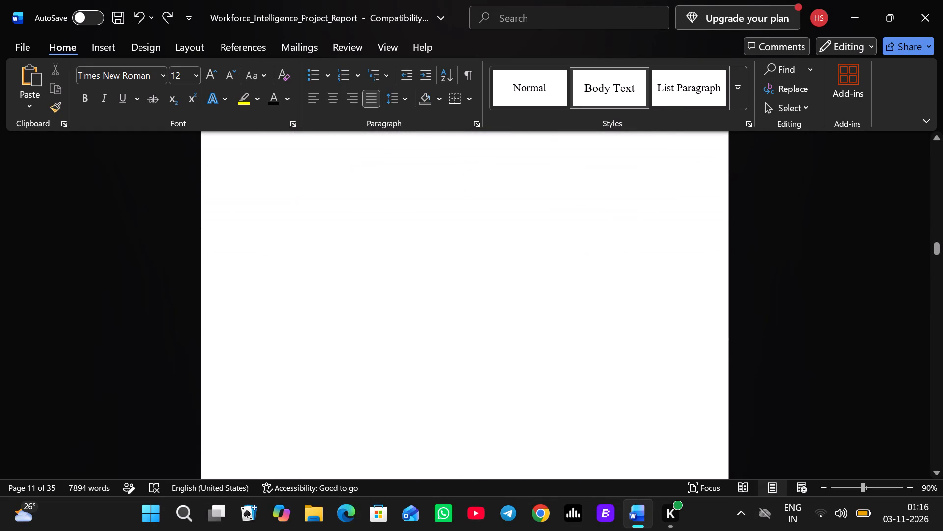
pyautogui.scroll(2, 565, 242)
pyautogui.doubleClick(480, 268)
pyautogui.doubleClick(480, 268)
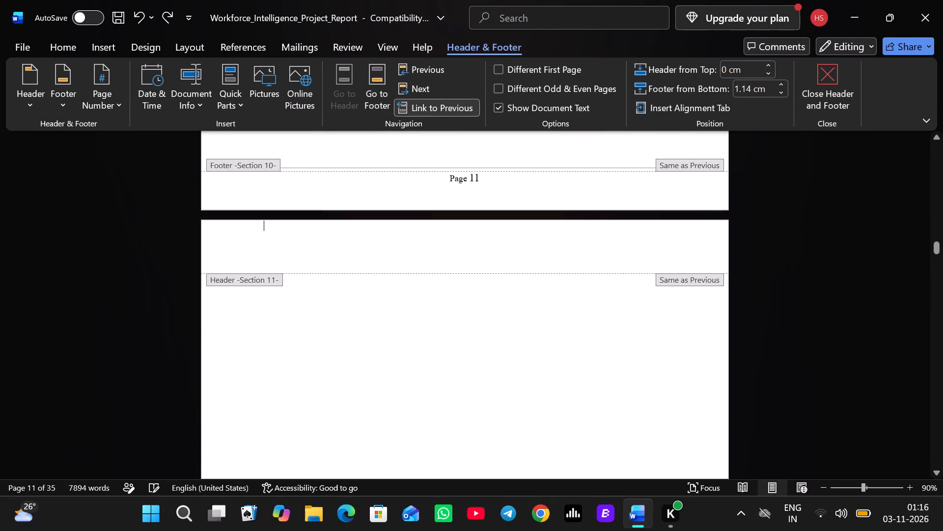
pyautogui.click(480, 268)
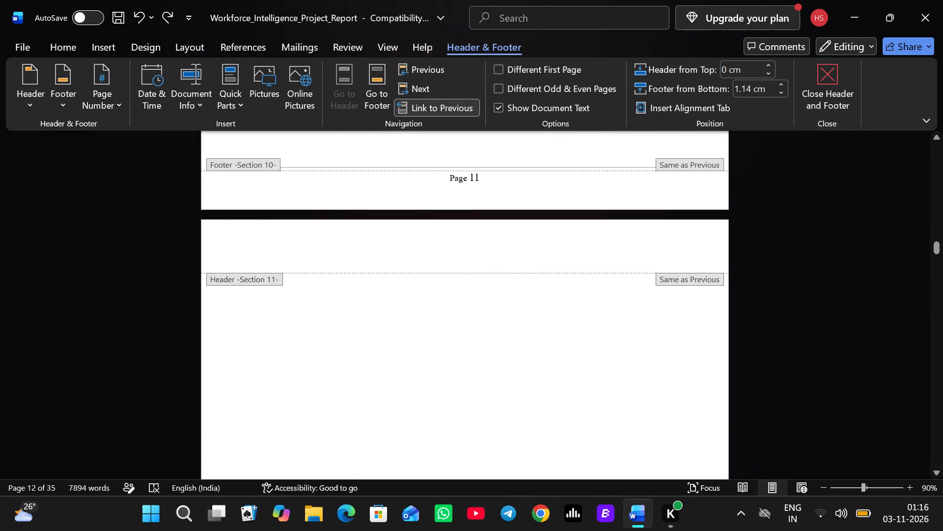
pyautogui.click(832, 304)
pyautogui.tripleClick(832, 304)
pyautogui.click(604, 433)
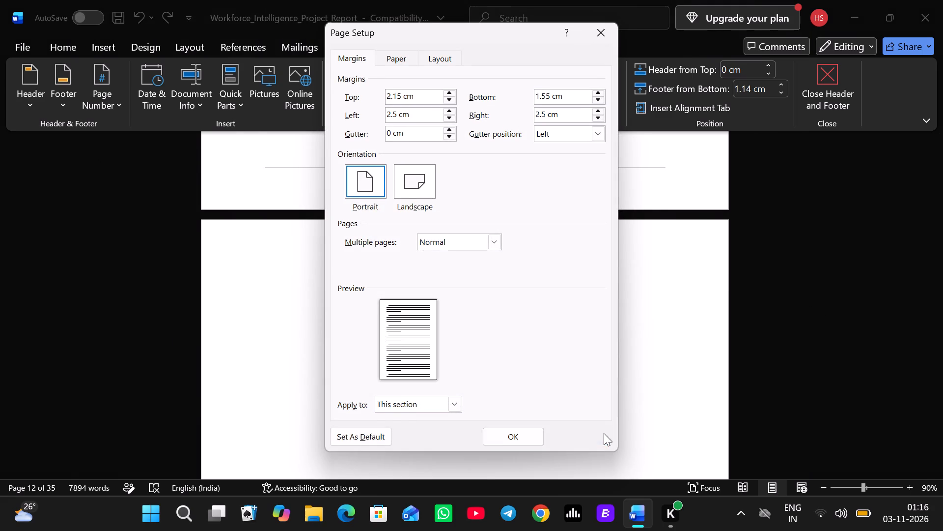
# Paste the copied sections 4.2 and 4.3 onto blank page 12, using the Continue List option.
pyautogui.click(441, 306)
pyautogui.rightClick(441, 306)
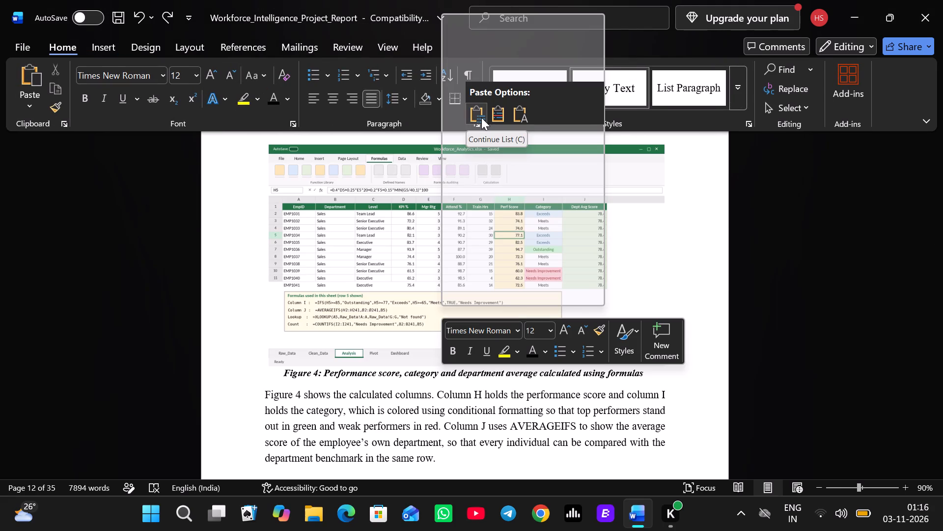
pyautogui.click(481, 118)
pyautogui.scroll(8, 489, 290)
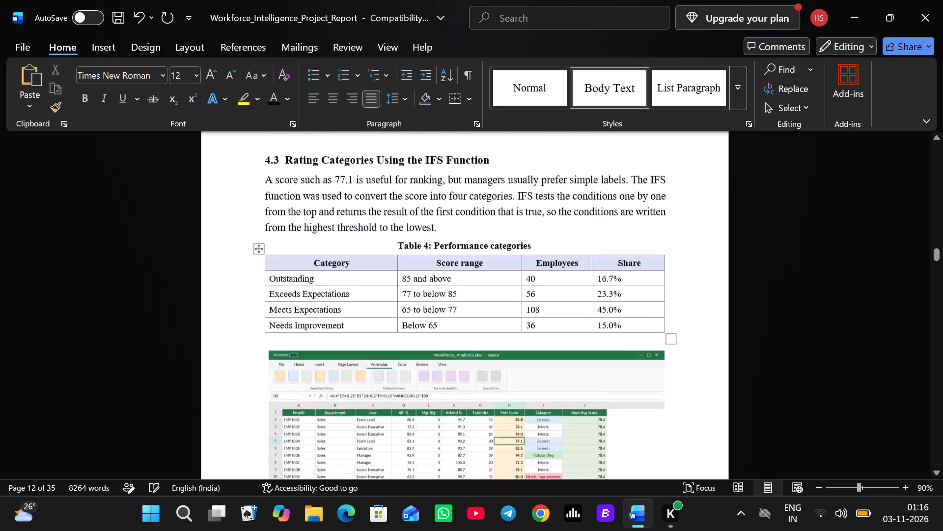
# Review the layout from the end of section 4.1 on page 11 through the pasted sections 4.2 and 4.3.
pyautogui.scroll(13, 548, 300)
pyautogui.scroll(10, 559, 298)
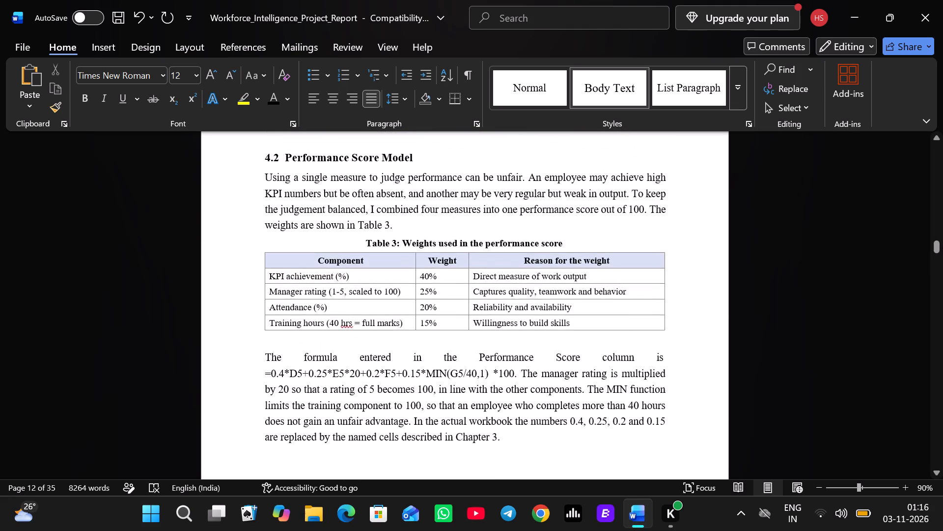
pyautogui.scroll(7, 559, 298)
pyautogui.scroll(14, 559, 298)
pyautogui.scroll(-12, 559, 298)
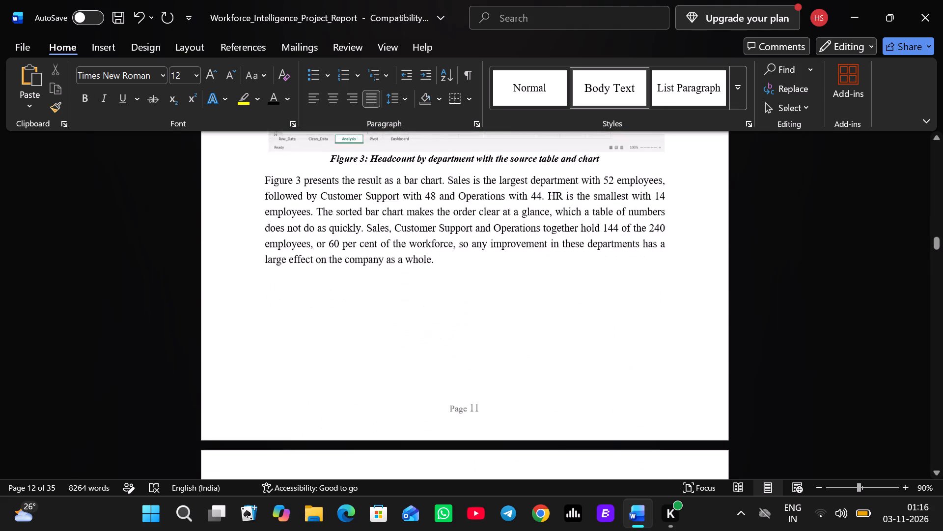
pyautogui.scroll(-13, 559, 298)
pyautogui.scroll(6, 559, 298)
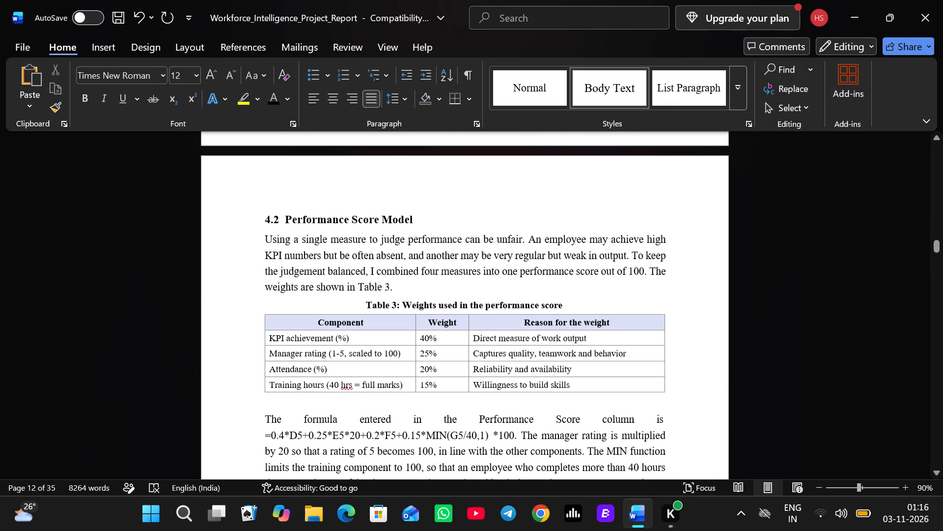
pyautogui.scroll(-2, 559, 298)
pyautogui.scroll(19, 559, 298)
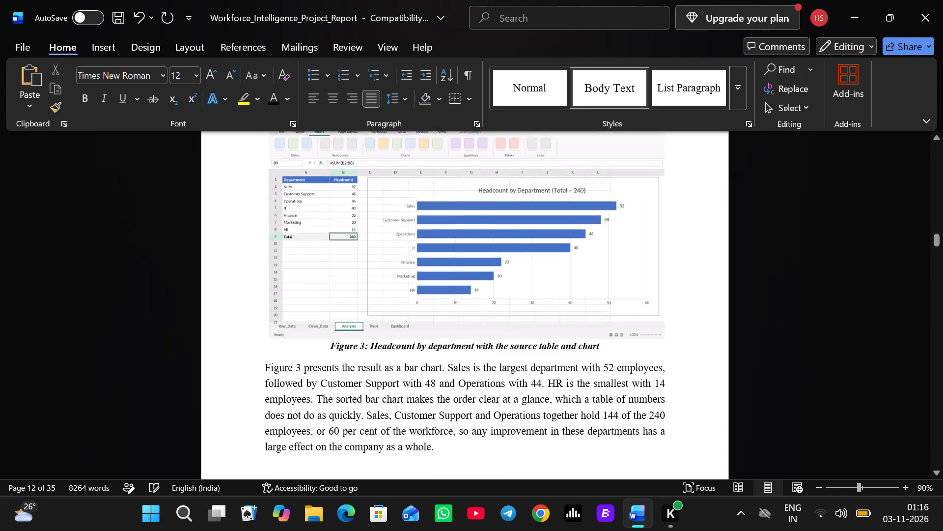
pyautogui.scroll(5, 559, 298)
pyautogui.scroll(-18, 559, 298)
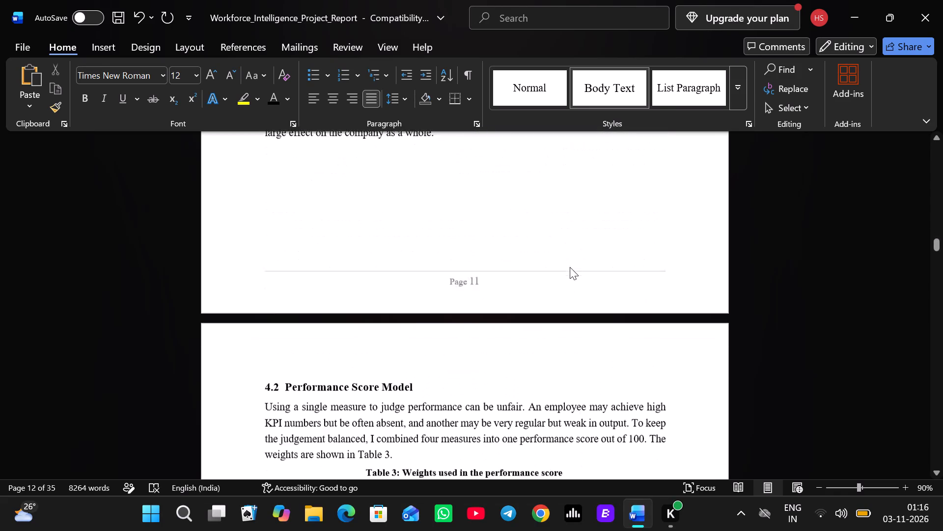
pyautogui.scroll(-16, 577, 261)
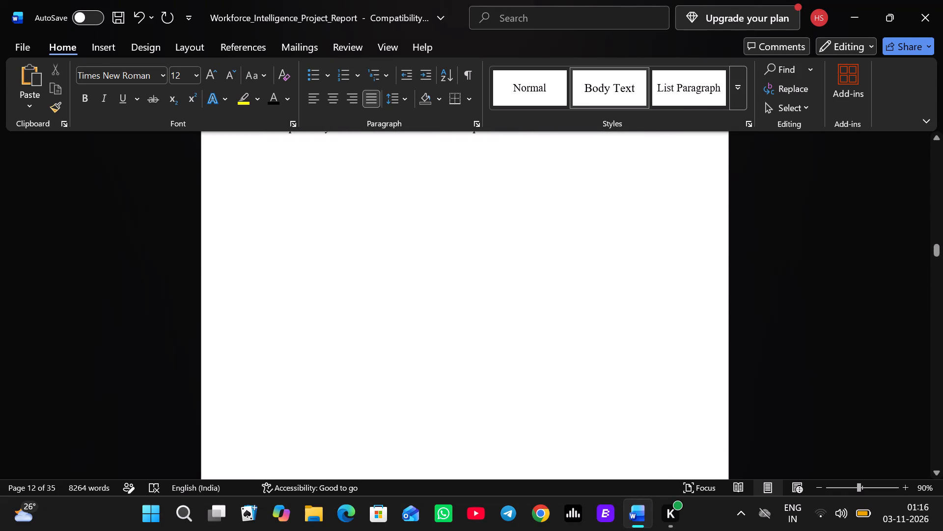
pyautogui.scroll(-12, 578, 261)
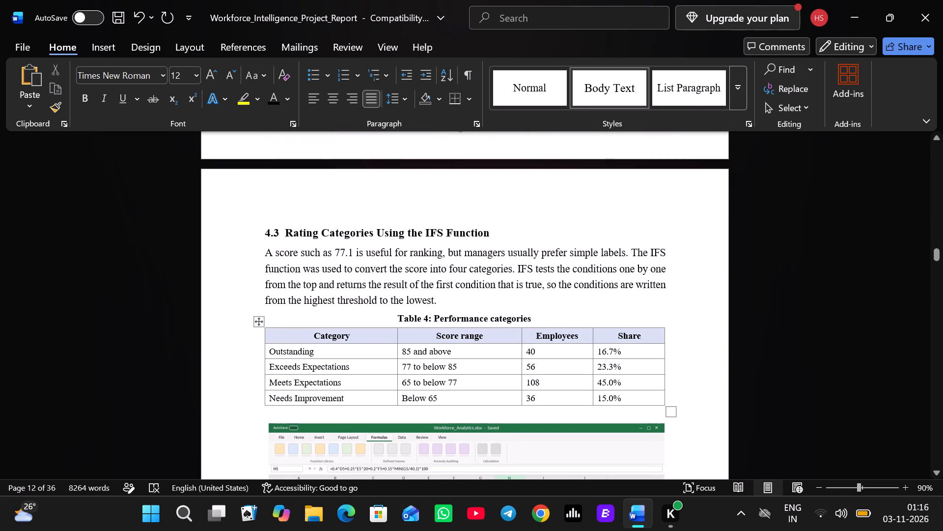
# Copy the Rating Categories Using the IFS Function heading together with the paragraph below it.
pyautogui.moveTo(267, 233); pyautogui.dragTo(449, 311)
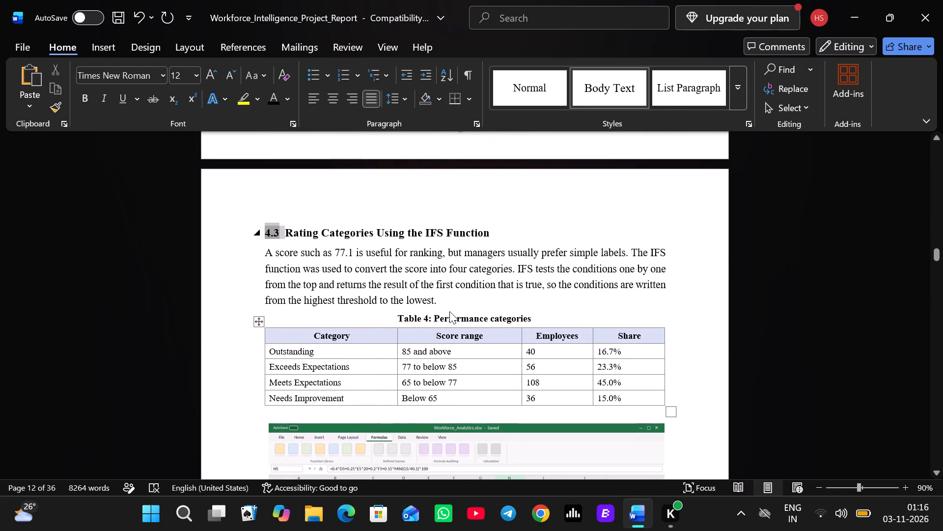
pyautogui.hotkey('ctrl', 'z')
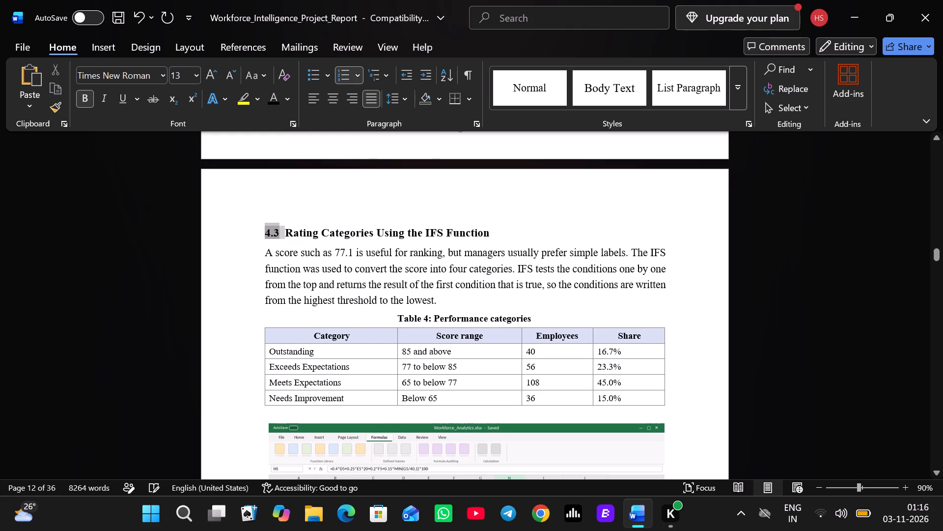
pyautogui.moveTo(285, 233); pyautogui.dragTo(444, 303)
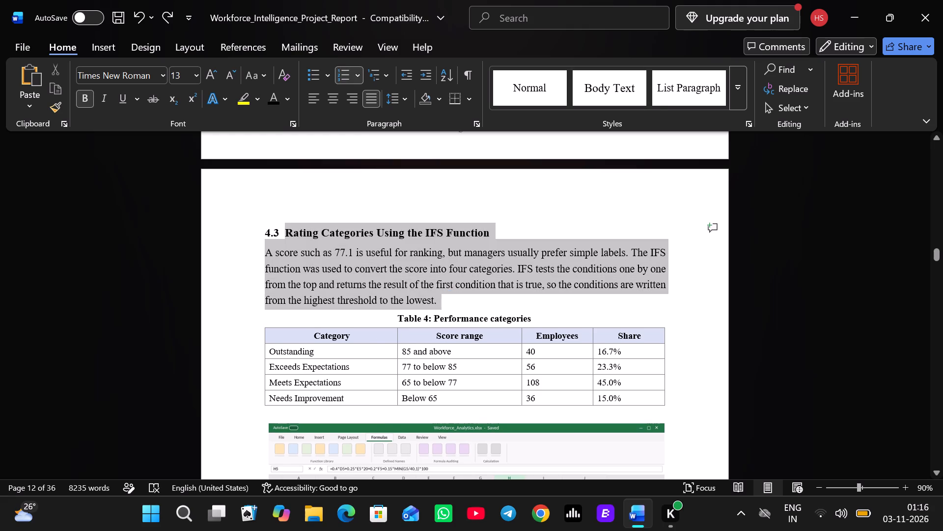
pyautogui.moveTo(444, 303); pyautogui.dragTo(444, 303)
pyautogui.rightClick(408, 279)
pyautogui.click(462, 239)
# Paste the copied heading and paragraph two lines below the last paragraph of section 4.2 on page 12.
pyautogui.scroll(2, 454, 251)
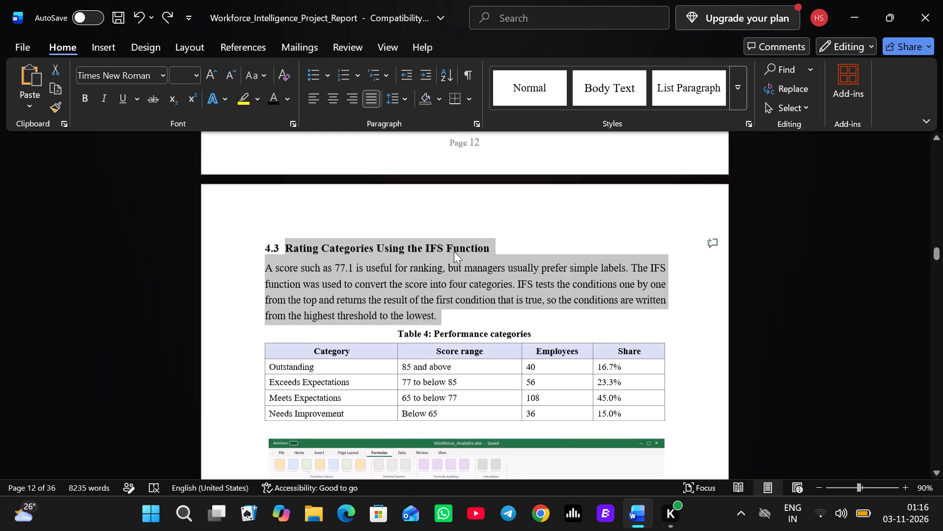
pyautogui.scroll(17, 454, 251)
pyautogui.click(523, 345)
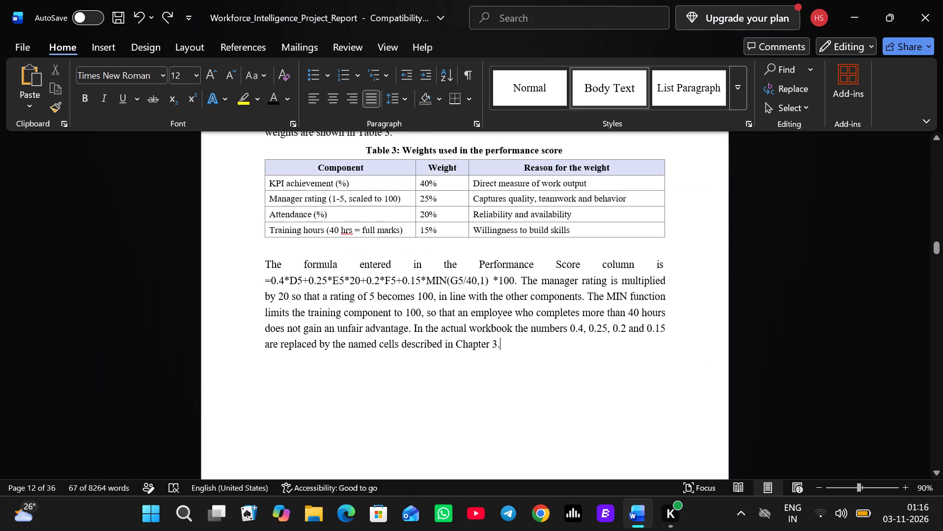
pyautogui.press('Return')
pyautogui.press('Return')
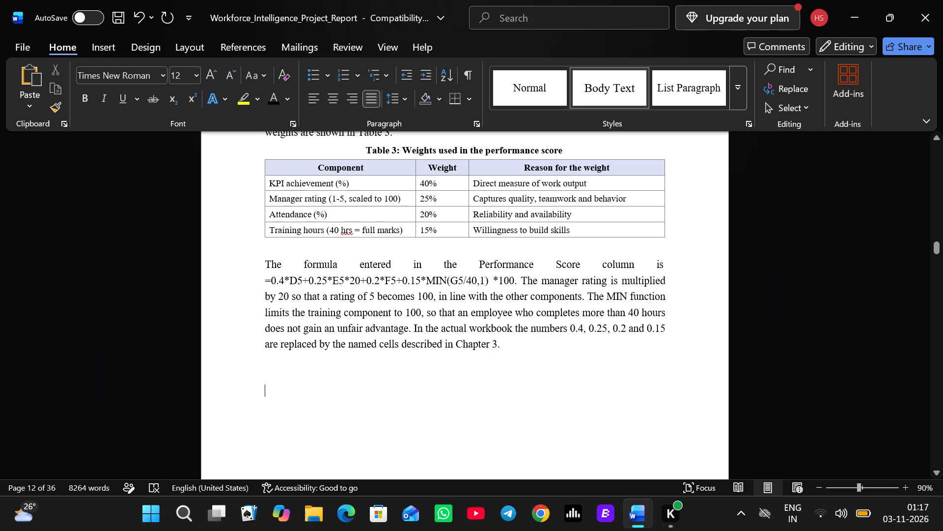
pyautogui.hotkey('ctrl', 'v')
# Compare the pasted section 4.3 text on page 12 with the original heading and paragraph on page 13.
pyautogui.scroll(-9, 532, 346)
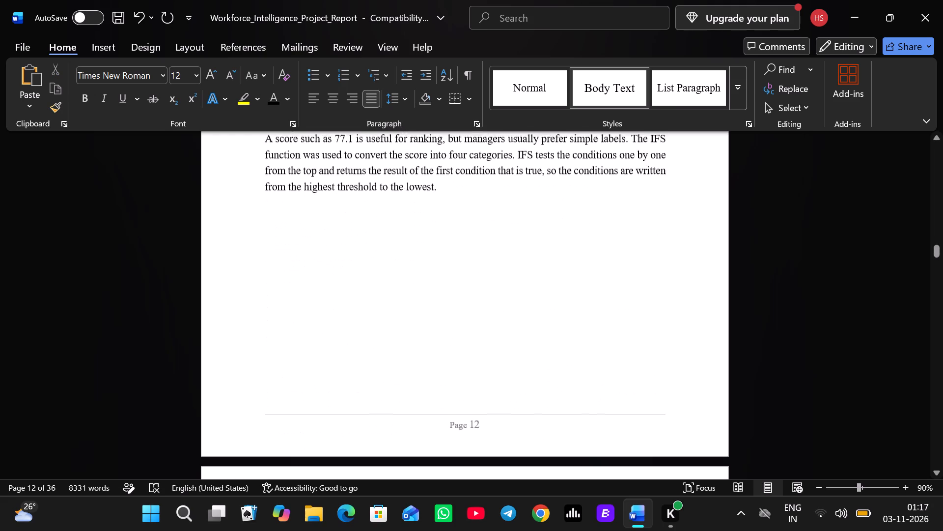
pyautogui.scroll(3, 574, 365)
pyautogui.scroll(-5, 568, 354)
pyautogui.scroll(-3, 569, 297)
pyautogui.scroll(1, 569, 297)
pyautogui.scroll(-4, 569, 283)
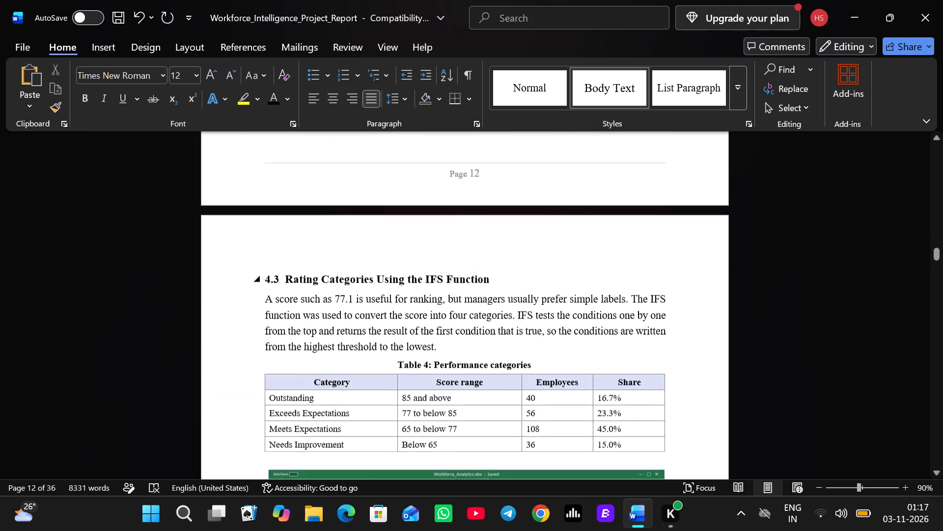
pyautogui.scroll(-1, 569, 280)
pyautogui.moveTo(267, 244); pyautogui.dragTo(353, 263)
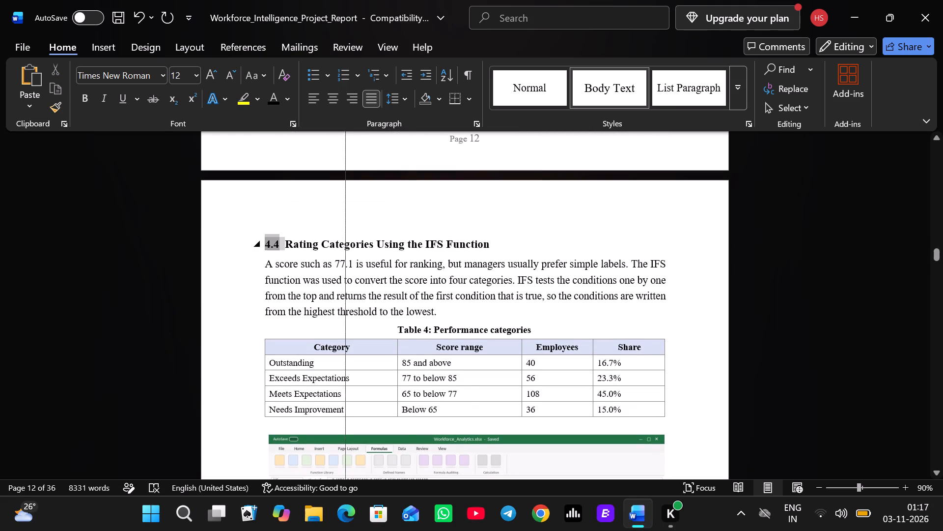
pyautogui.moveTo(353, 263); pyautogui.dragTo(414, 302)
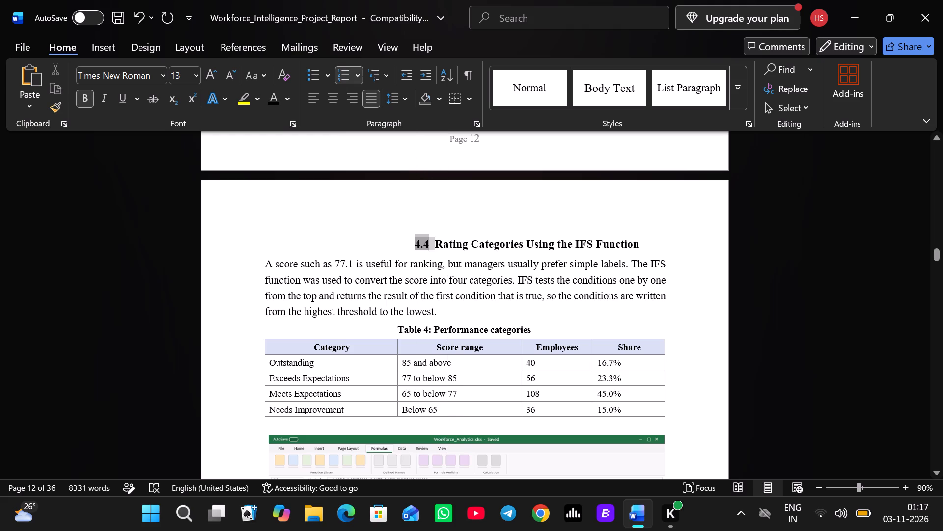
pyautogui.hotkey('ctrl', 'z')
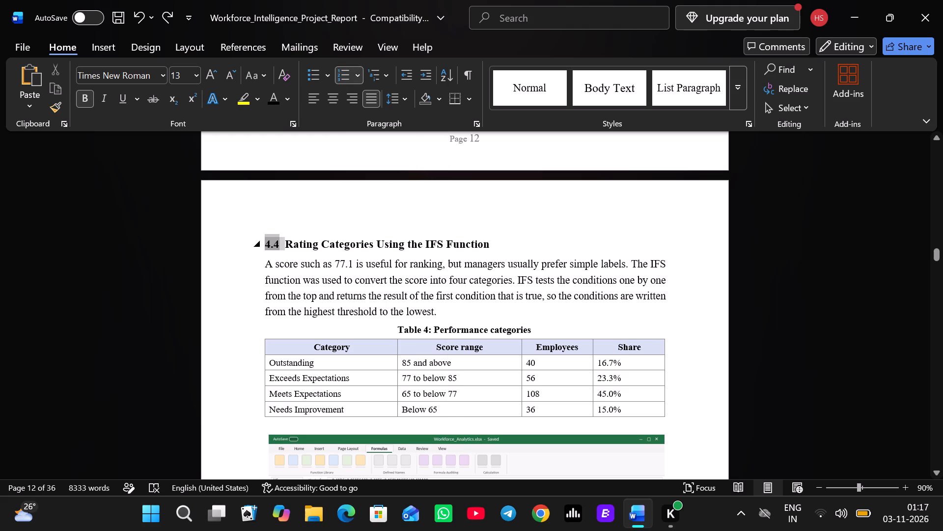
# Delete the duplicate Rating Categories heading and paragraph above the Table 4 caption on page 13.
pyautogui.moveTo(285, 242); pyautogui.dragTo(460, 320)
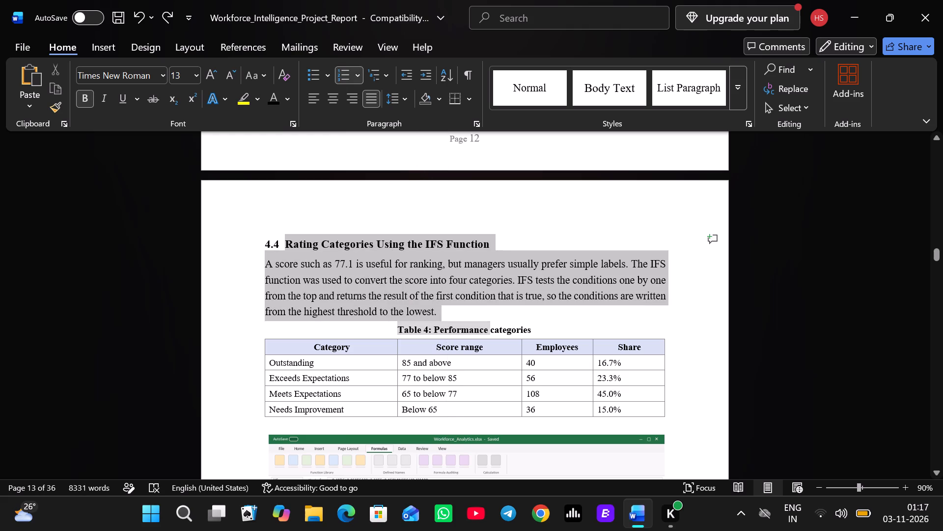
pyautogui.moveTo(460, 320); pyautogui.dragTo(460, 316)
pyautogui.press('BackSpace')
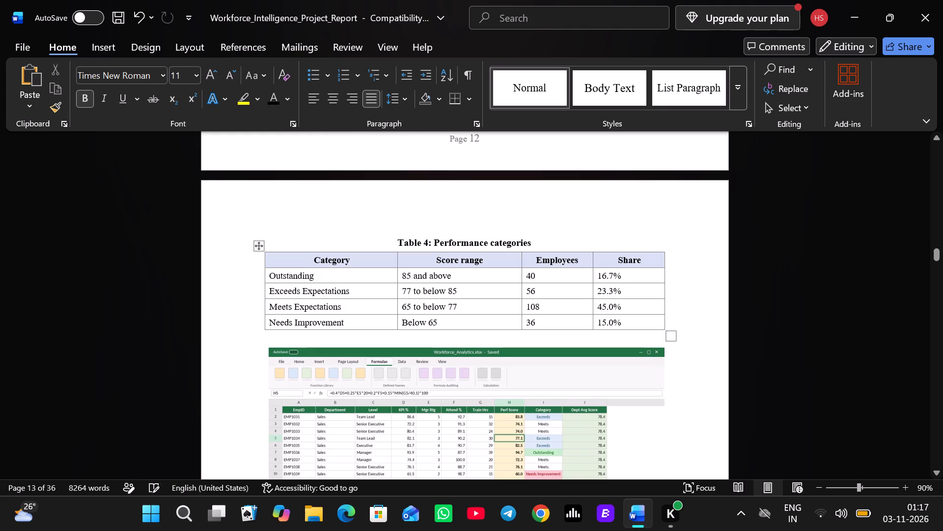
# Move the performance categories table from page 13 into the free space below the section 4.3 paragraph on page 12.
pyautogui.moveTo(260, 245); pyautogui.dragTo(270, 198)
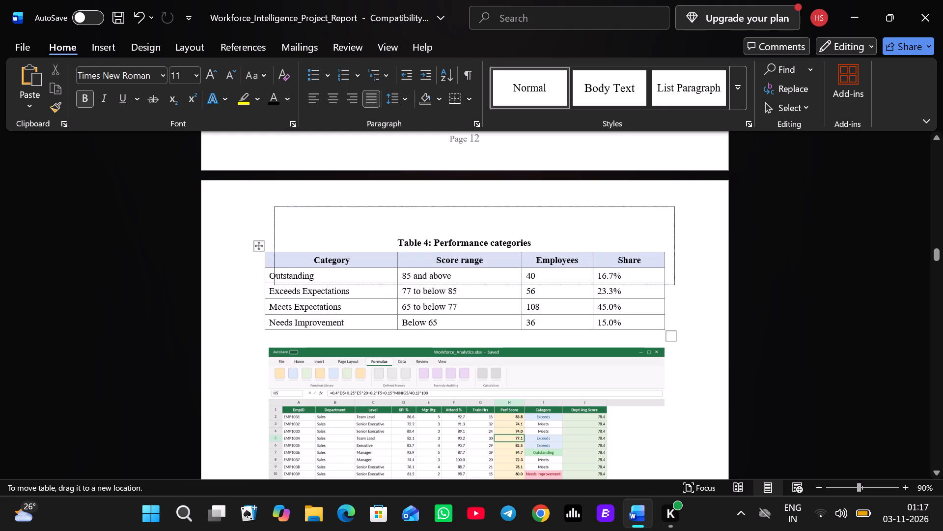
pyautogui.moveTo(270, 198); pyautogui.dragTo(273, 136)
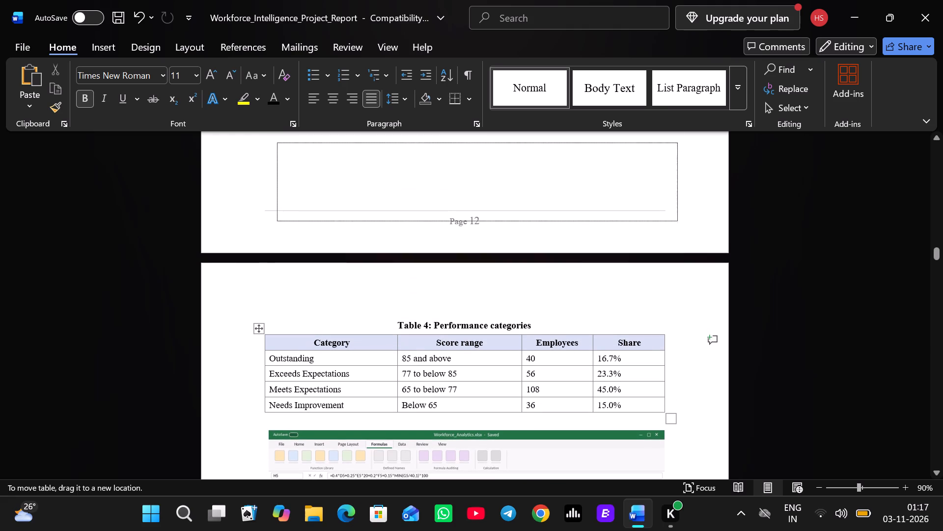
pyautogui.moveTo(273, 136); pyautogui.dragTo(270, 181)
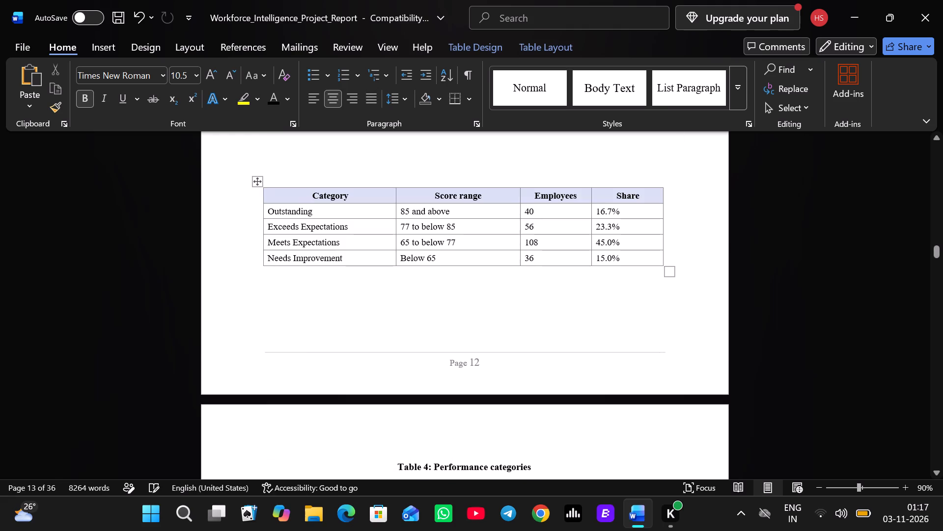
# Enlarge the performance categories table with taller rows and slightly wider columns, and move it closer to the paragraph above.
pyautogui.scroll(6, 718, 264)
pyautogui.scroll(-4, 718, 264)
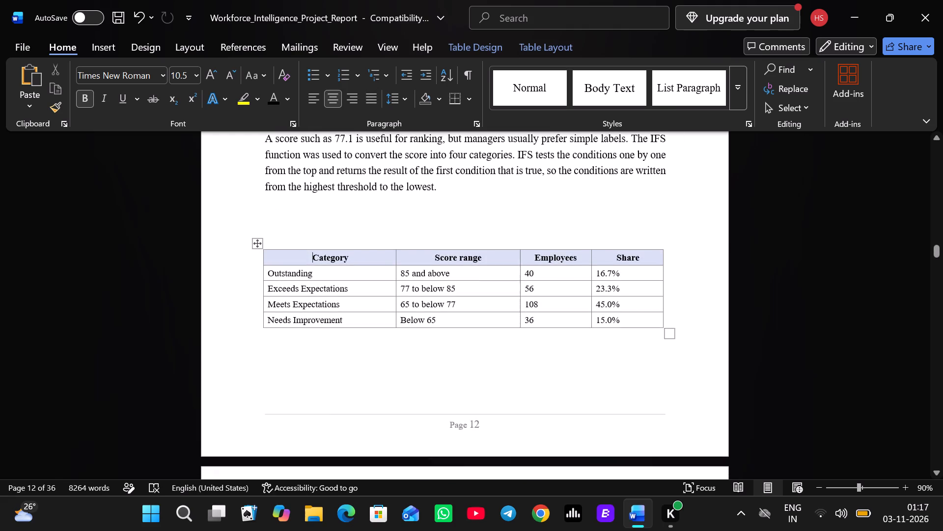
pyautogui.scroll(-1, 716, 264)
pyautogui.moveTo(672, 304); pyautogui.dragTo(674, 356)
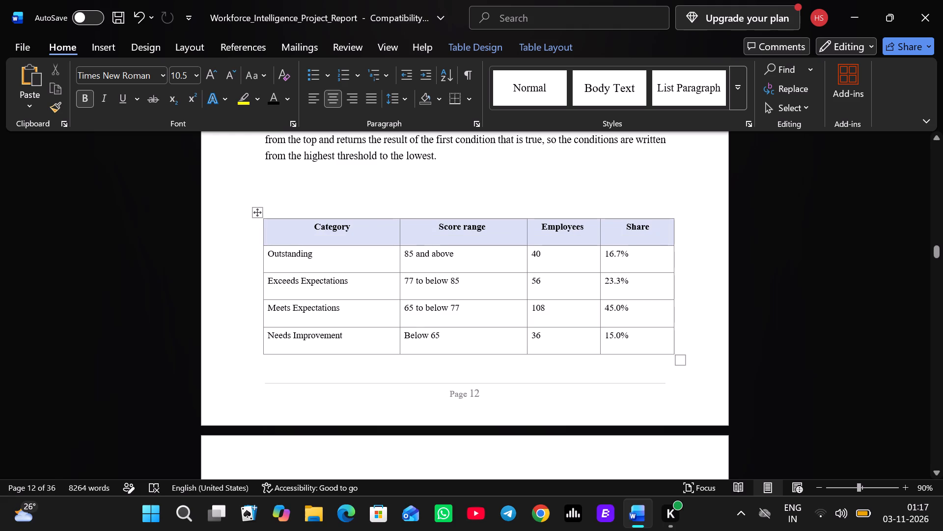
pyautogui.moveTo(258, 211); pyautogui.dragTo(258, 187)
pyautogui.click(833, 261)
# Review the report from section 4.3 on page 12 past Figure 4 and the blank space to the second Performance Score Model section.
pyautogui.scroll(2, 769, 273)
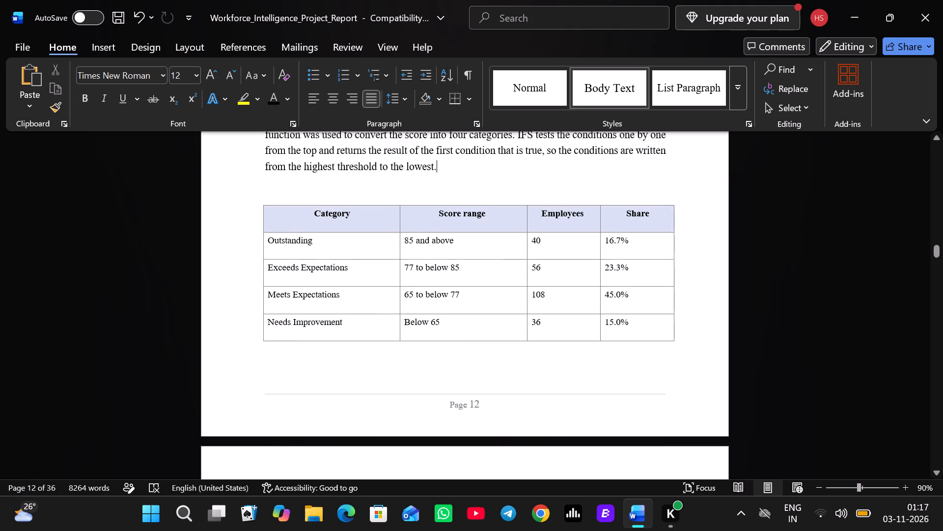
pyautogui.scroll(10, 769, 273)
pyautogui.scroll(-5, 767, 273)
pyautogui.scroll(-4, 654, 269)
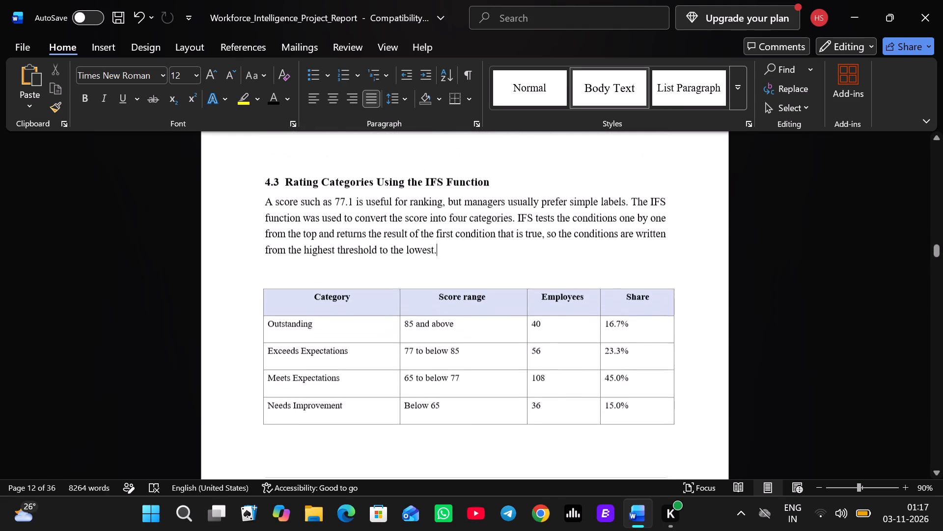
pyautogui.scroll(-13, 653, 268)
pyautogui.scroll(6, 653, 267)
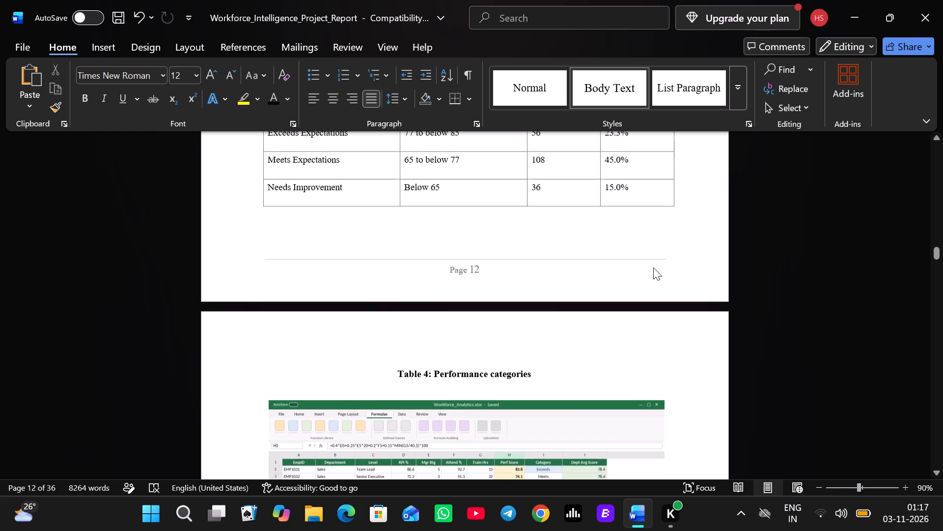
pyautogui.scroll(-15, 653, 267)
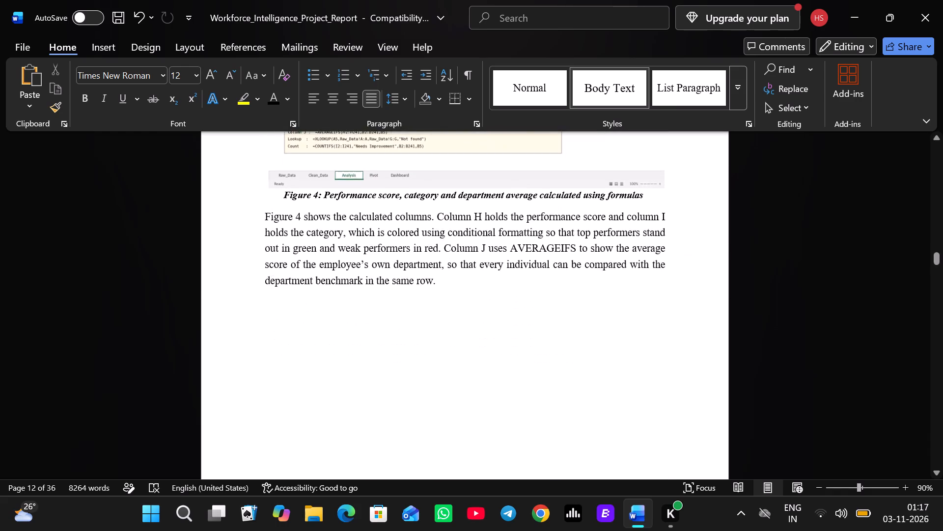
pyautogui.scroll(-11, 653, 267)
pyautogui.scroll(-11, 653, 267)
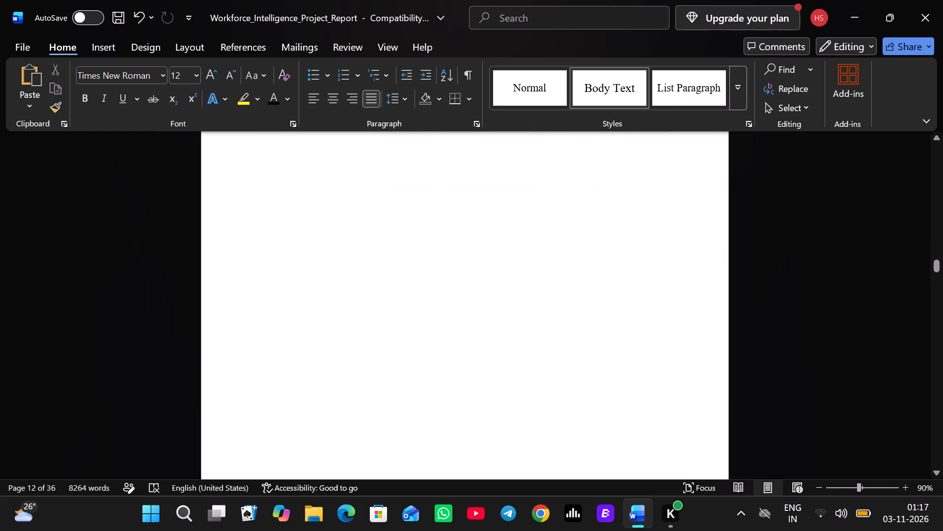
pyautogui.scroll(-18, 587, 260)
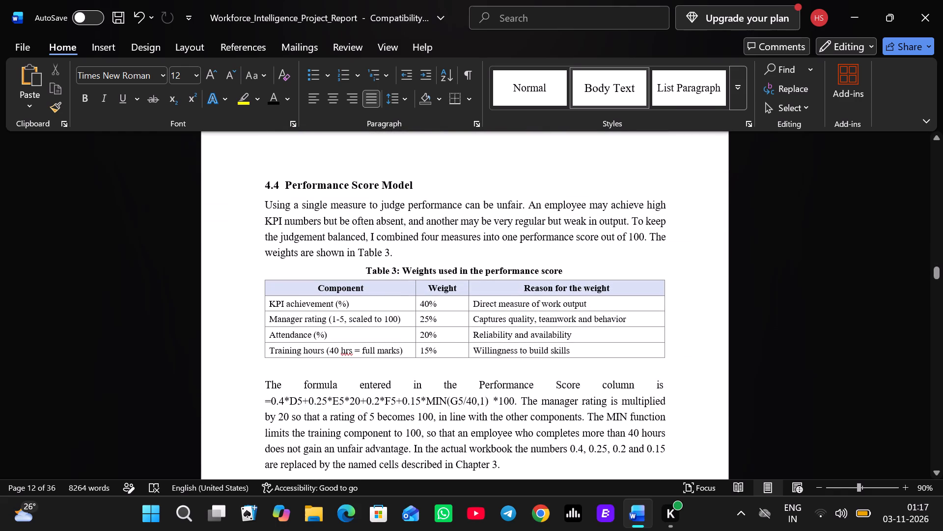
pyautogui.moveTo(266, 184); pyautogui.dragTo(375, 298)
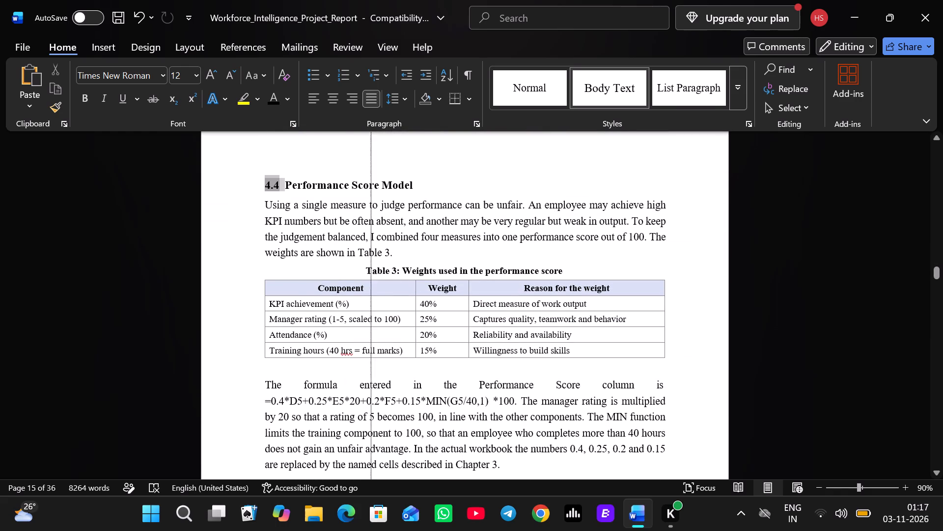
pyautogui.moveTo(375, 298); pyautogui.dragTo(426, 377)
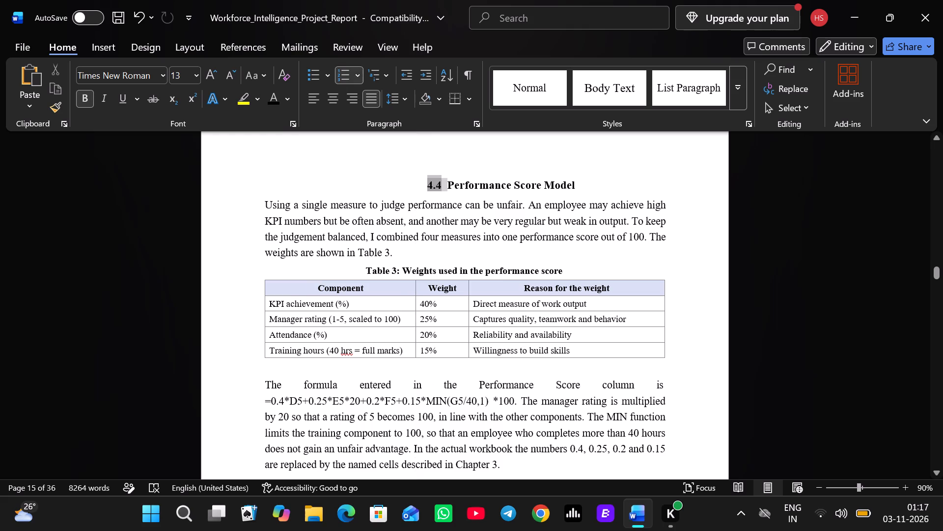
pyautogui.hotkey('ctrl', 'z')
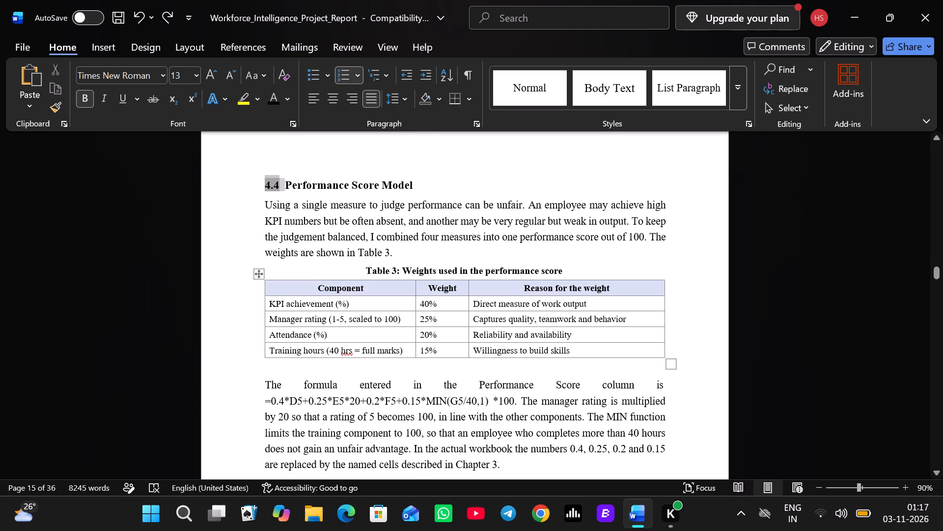
# Copy section 4.4 Performance Score Model, with Table 3 and its formula paragraph, from page 15 to below the Figure 4 paragraph on page 13.
pyautogui.moveTo(287, 183); pyautogui.dragTo(427, 496)
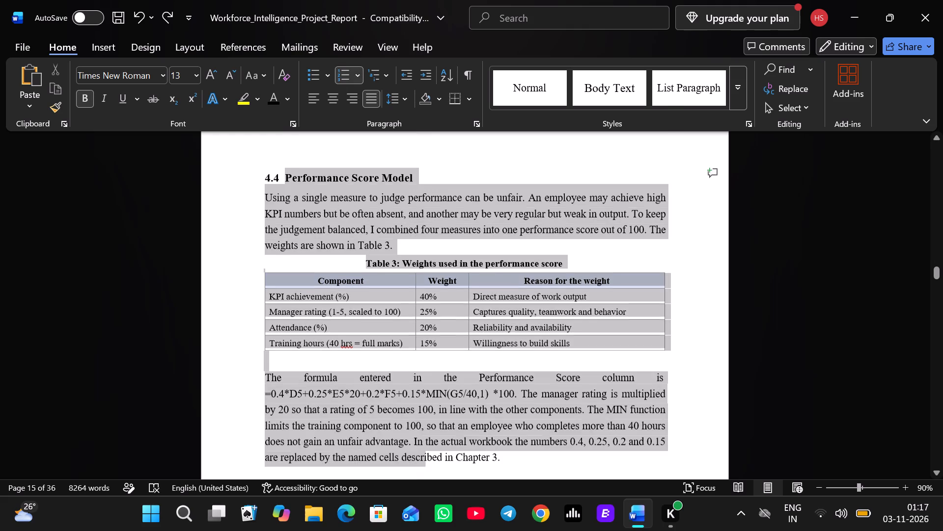
pyautogui.moveTo(427, 496); pyautogui.dragTo(545, 507)
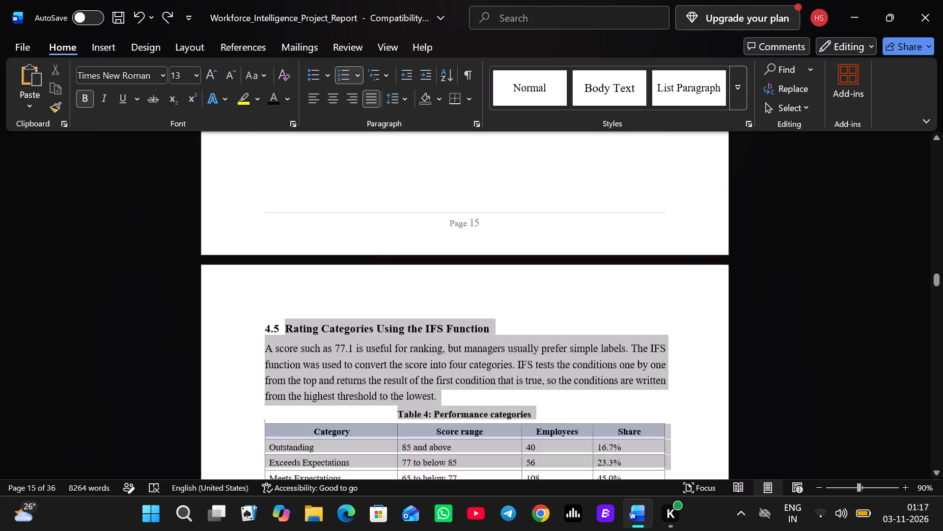
pyautogui.moveTo(545, 507); pyautogui.dragTo(535, 109)
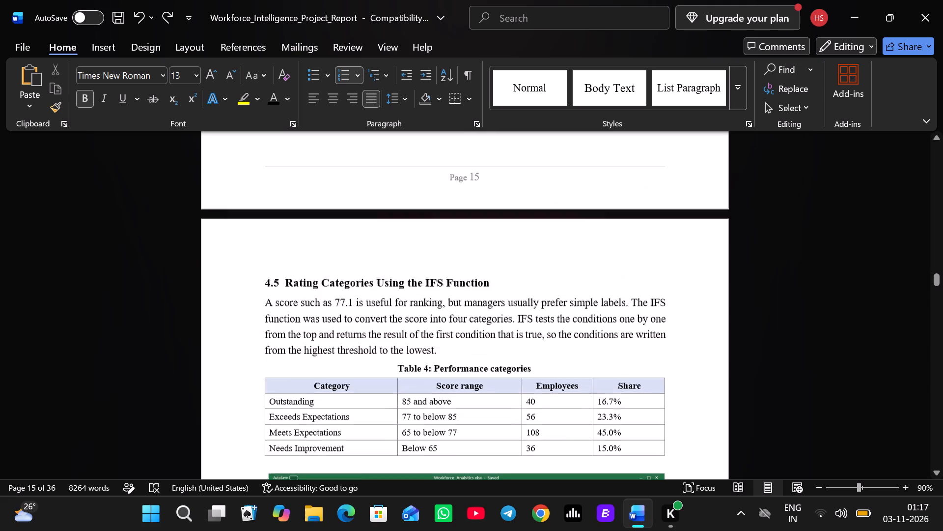
pyautogui.moveTo(535, 109); pyautogui.dragTo(550, 350)
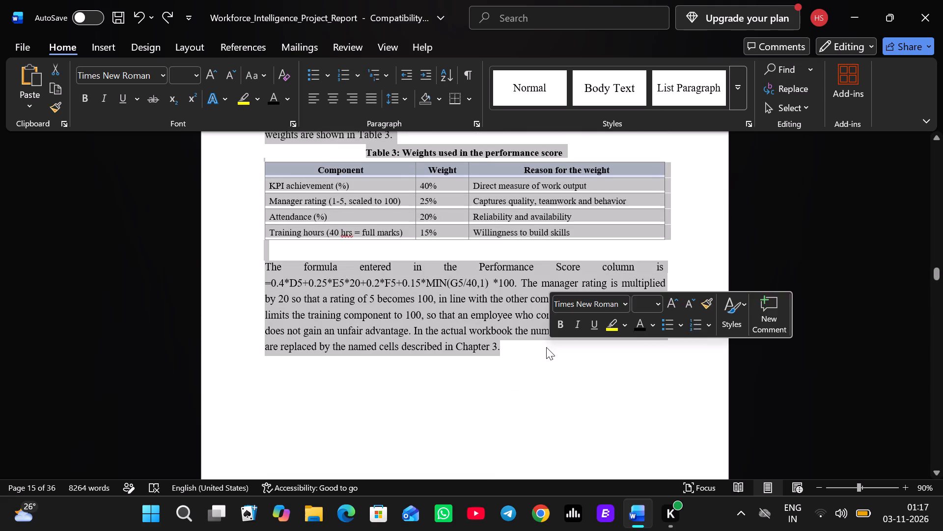
pyautogui.rightClick(481, 310)
pyautogui.click(534, 238)
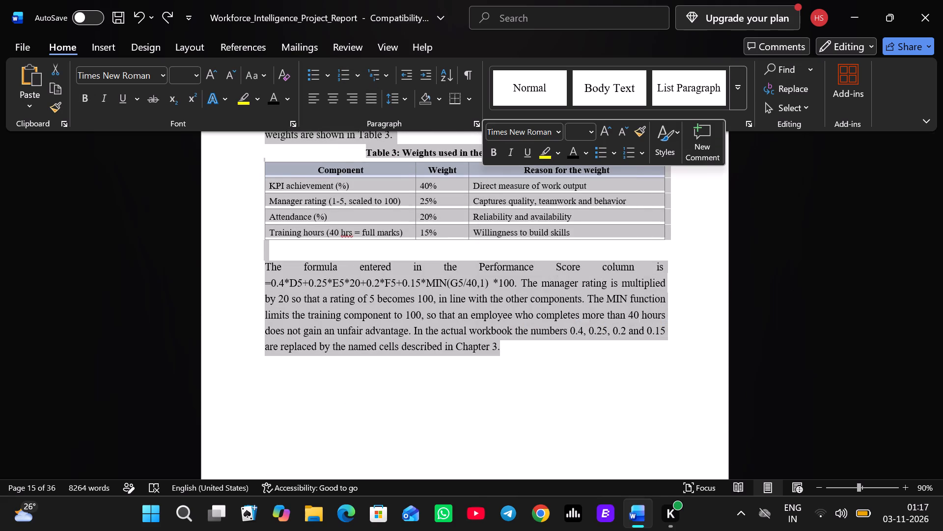
pyautogui.scroll(20, 485, 288)
pyautogui.scroll(11, 485, 288)
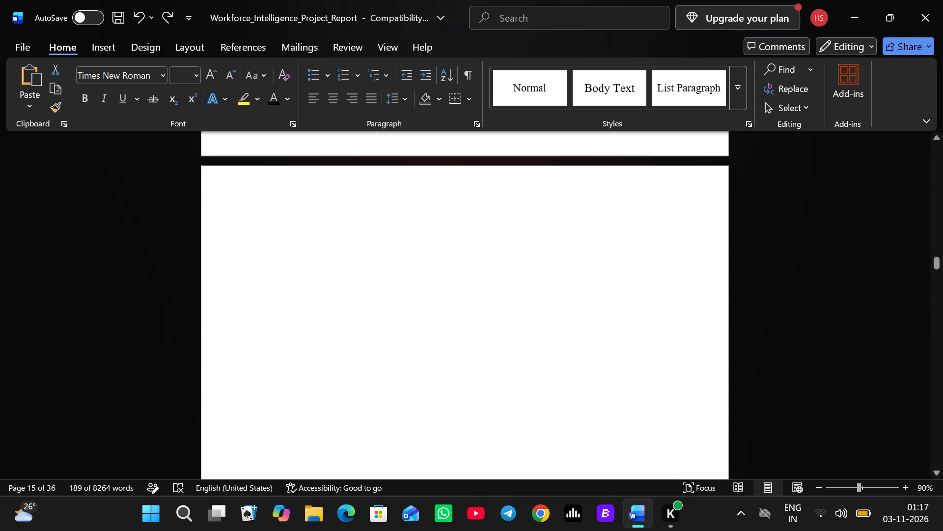
pyautogui.scroll(18, 484, 288)
pyautogui.scroll(-6, 484, 288)
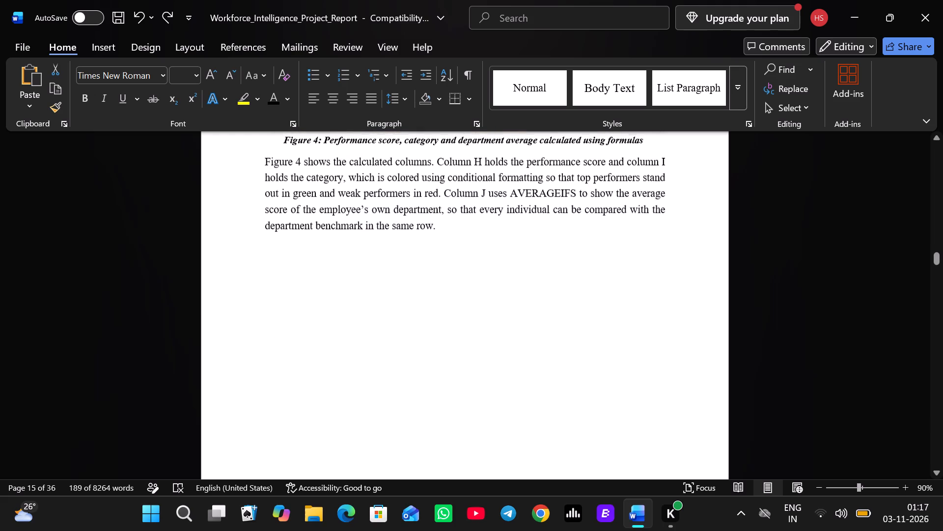
pyautogui.scroll(-2, 484, 288)
pyautogui.click(456, 165)
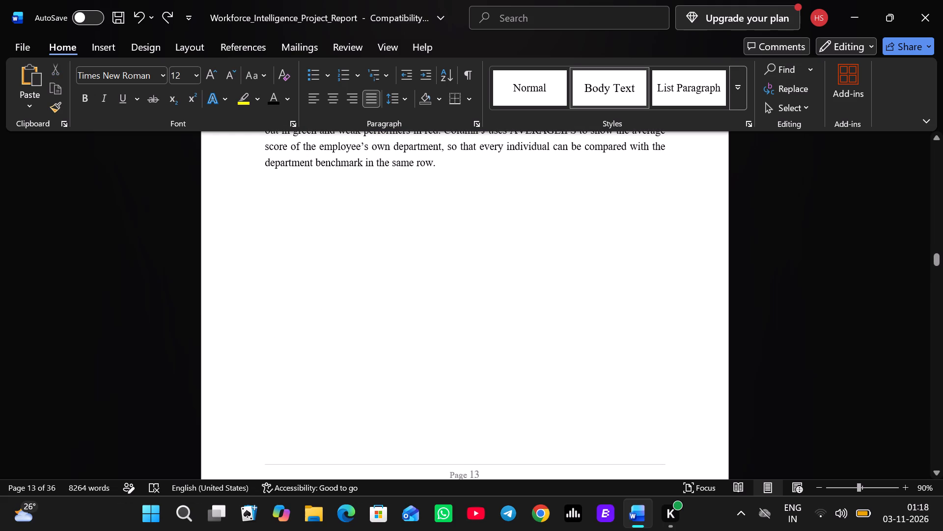
pyautogui.press('Return')
pyautogui.press('Return')
pyautogui.hotkey('ctrl', 'v')
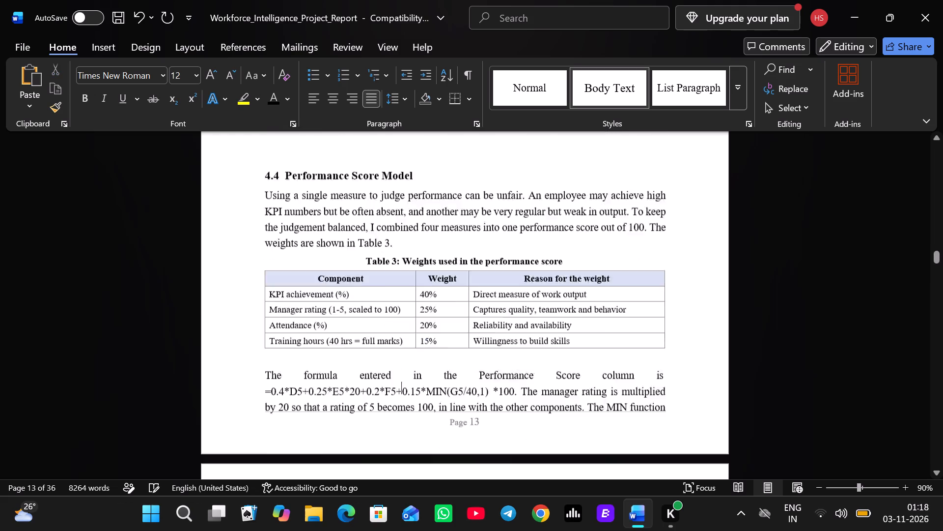
# Delete the original Performance Score Model section on page 16, from its heading text through Table 3 to the end of the formula paragraph.
pyautogui.scroll(-4, 440, 305)
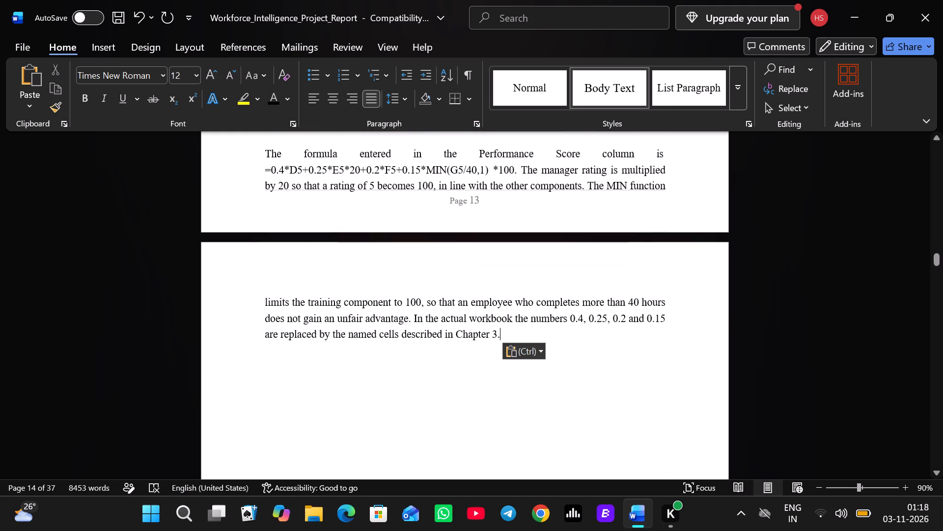
pyautogui.scroll(-7, 447, 229)
pyautogui.scroll(-16, 446, 229)
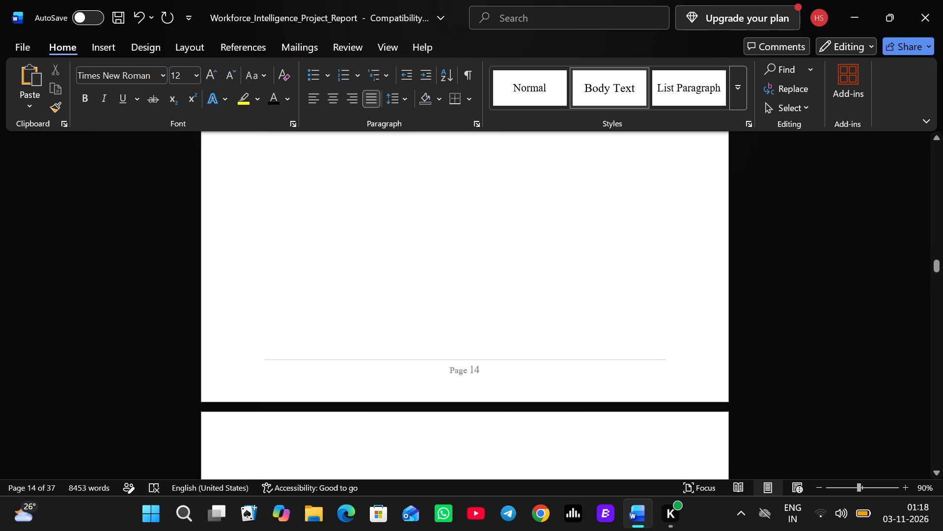
pyautogui.scroll(-20, 446, 231)
pyautogui.scroll(-10, 446, 231)
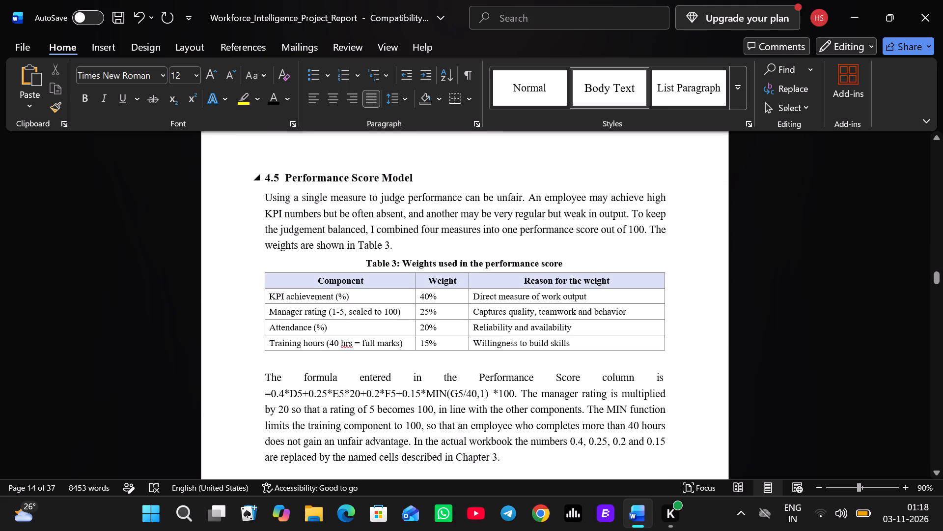
pyautogui.moveTo(268, 177); pyautogui.dragTo(404, 432)
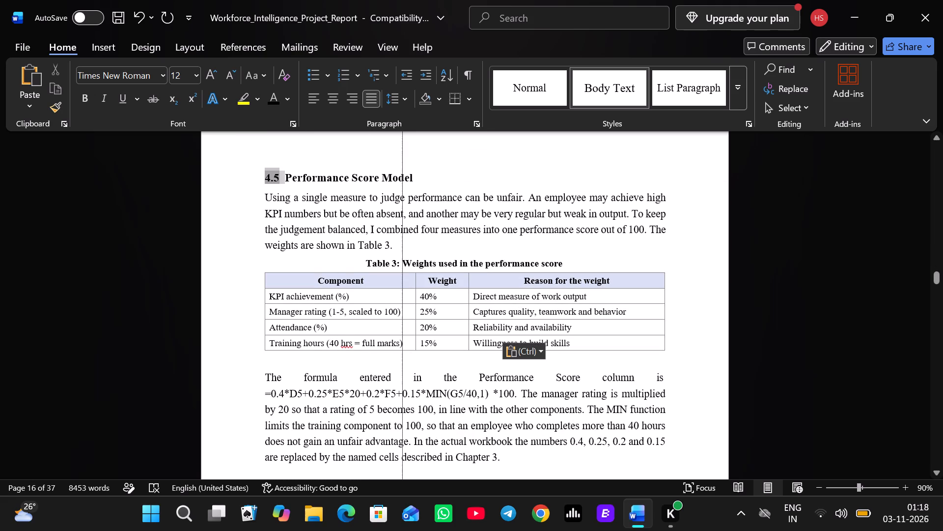
pyautogui.moveTo(404, 432); pyautogui.dragTo(405, 435)
pyautogui.hotkey('ctrl', 'z')
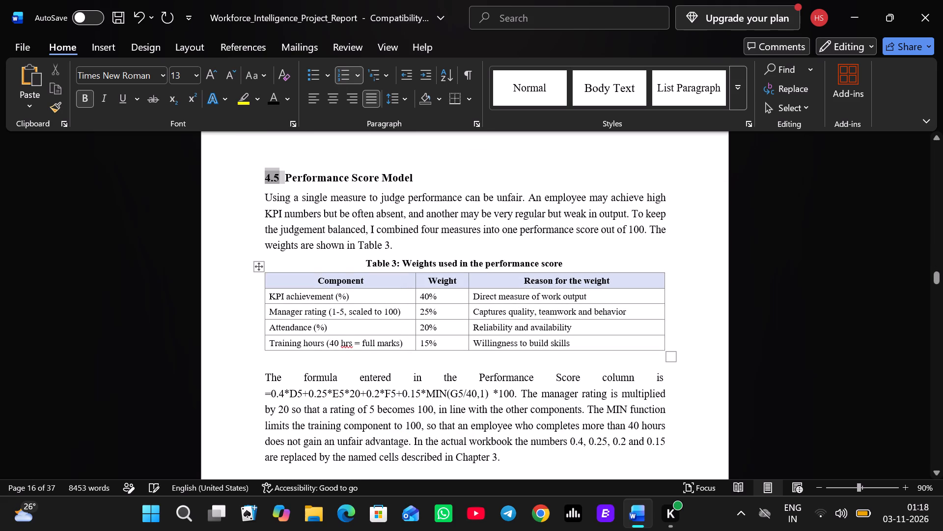
pyautogui.click(289, 187)
pyautogui.moveTo(285, 177); pyautogui.dragTo(456, 473)
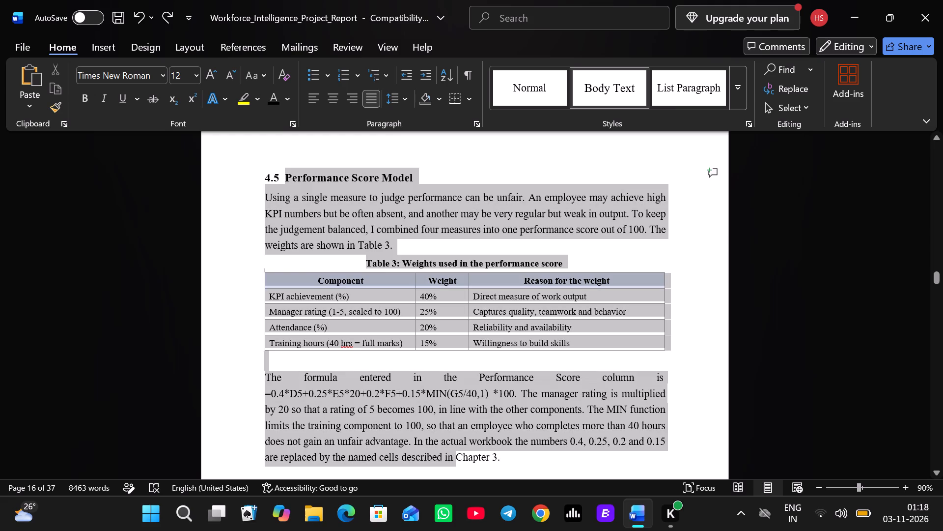
pyautogui.moveTo(456, 473); pyautogui.dragTo(535, 228)
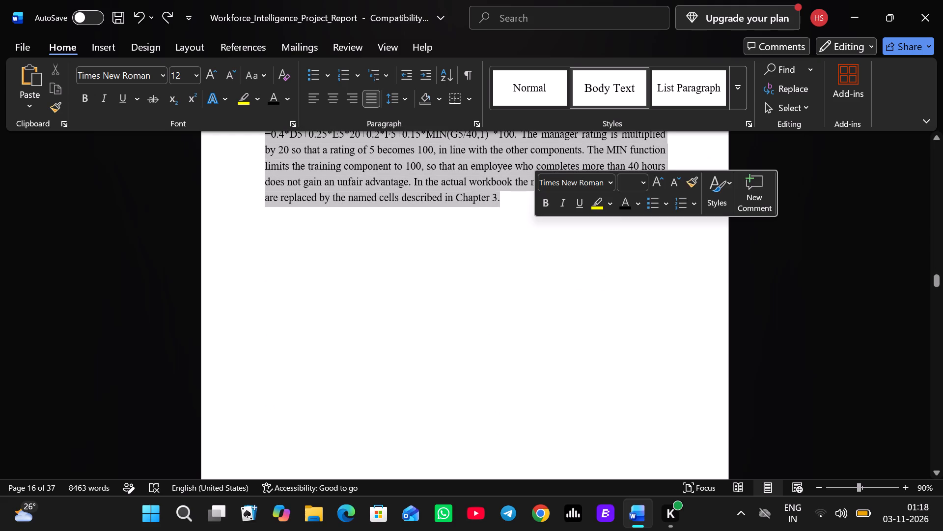
pyautogui.press('BackSpace')
# Review the report between the performance categories table on page 12 and the Rating Categories section on page 17, checking the remaining blank space.
pyautogui.scroll(19, 526, 258)
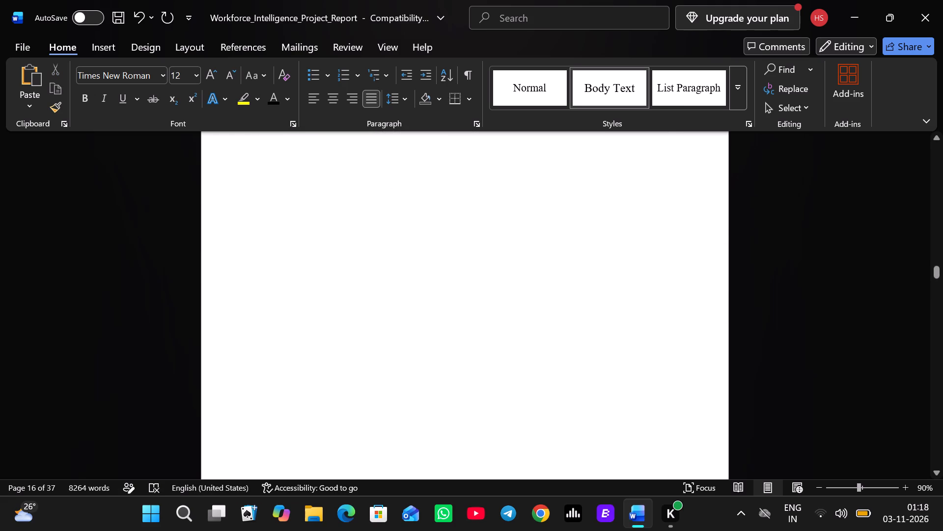
pyautogui.scroll(20, 498, 268)
pyautogui.scroll(20, 498, 268)
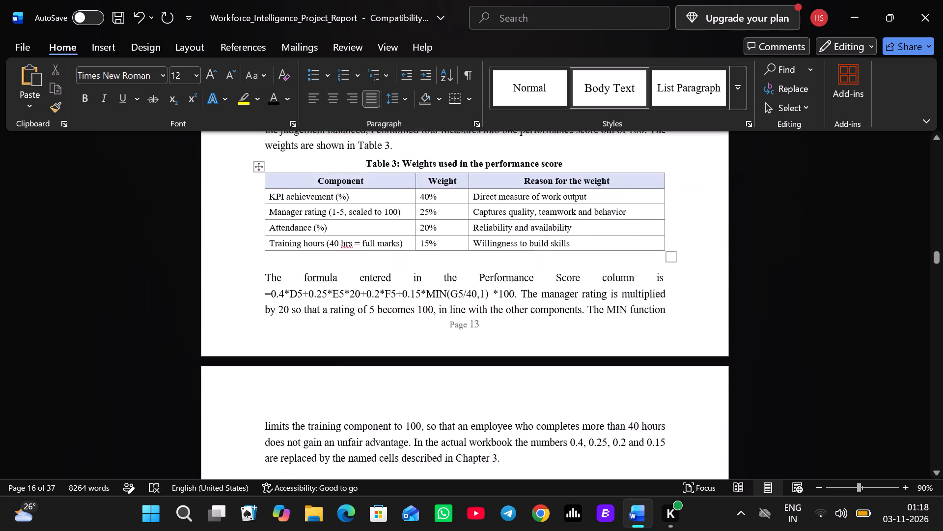
pyautogui.scroll(15, 498, 268)
pyautogui.scroll(6, 498, 268)
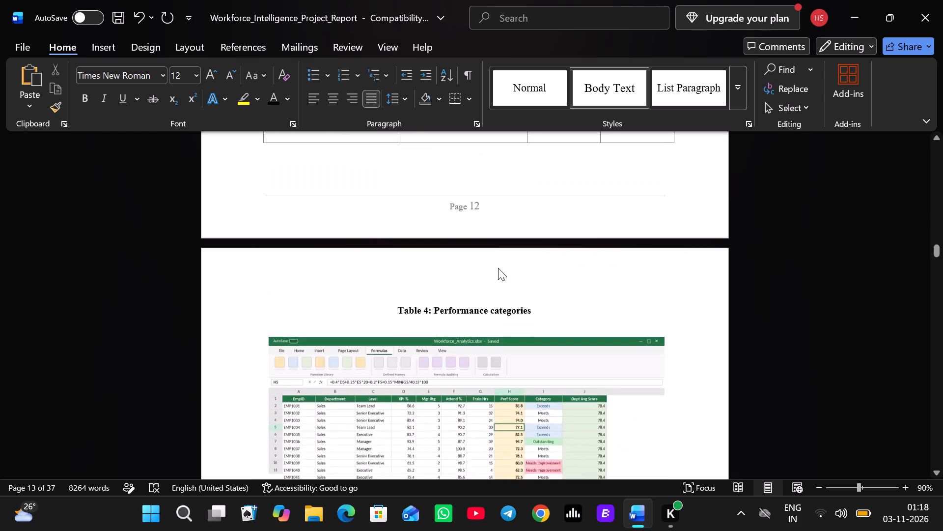
pyautogui.scroll(11, 498, 268)
pyautogui.scroll(-13, 498, 268)
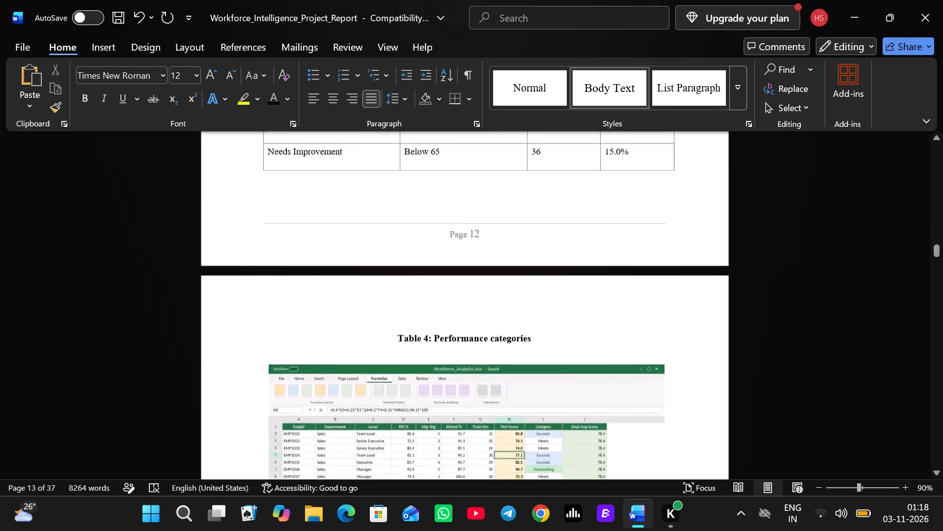
pyautogui.scroll(-20, 498, 269)
pyautogui.scroll(-7, 498, 269)
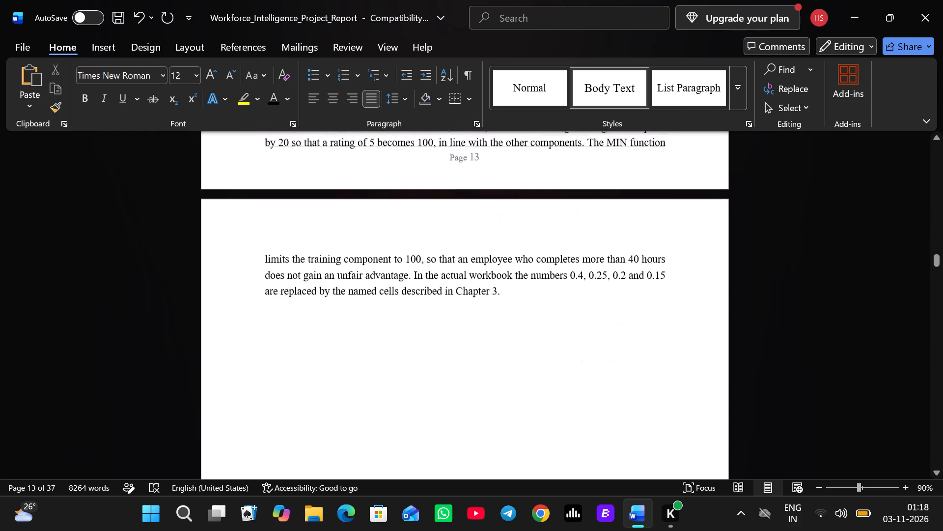
pyautogui.scroll(-20, 498, 268)
pyautogui.scroll(-12, 498, 268)
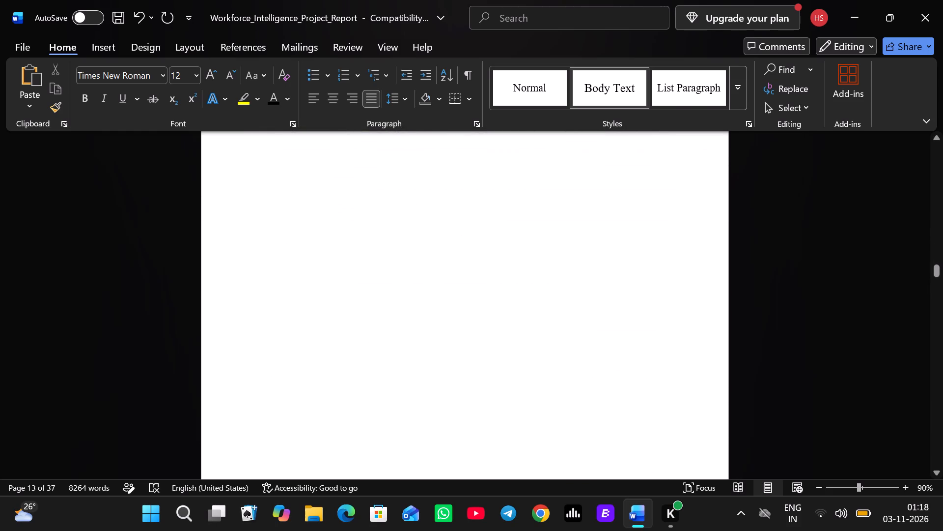
pyautogui.scroll(-20, 498, 270)
pyautogui.scroll(-7, 520, 269)
pyautogui.scroll(-5, 475, 258)
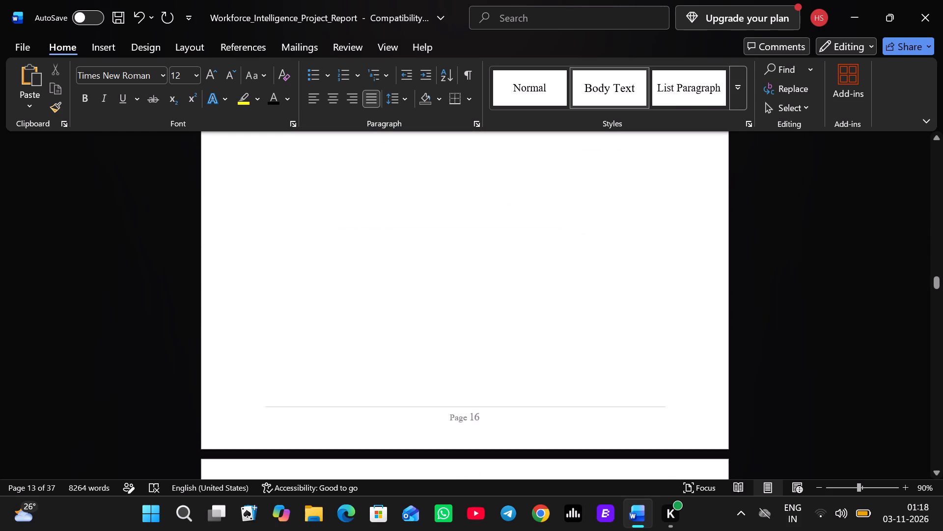
pyautogui.scroll(-12, 473, 257)
pyautogui.scroll(2, 453, 257)
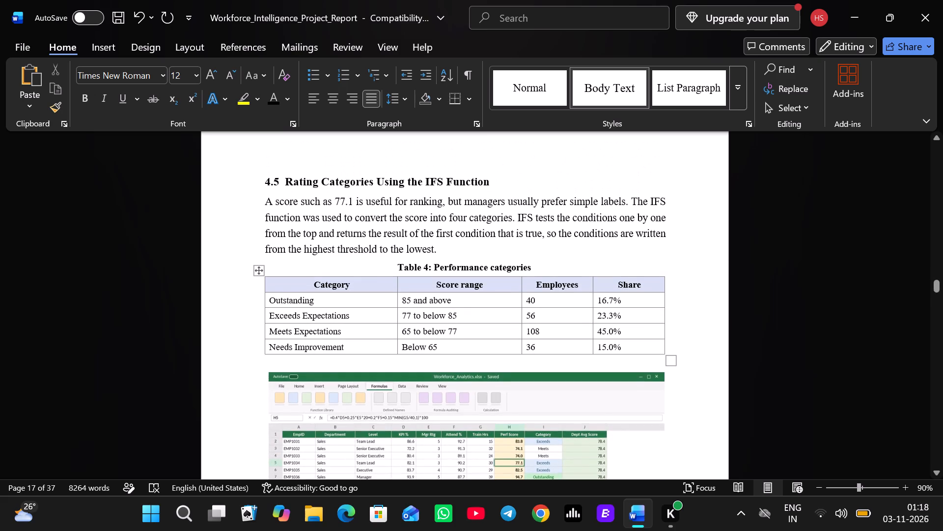
# Copy the content from section 4.5 on page 17 through the paragraph ending "pay for each department side by side." on page 18.
pyautogui.moveTo(286, 178); pyautogui.dragTo(305, 205)
pyautogui.moveTo(305, 205); pyautogui.dragTo(441, 334)
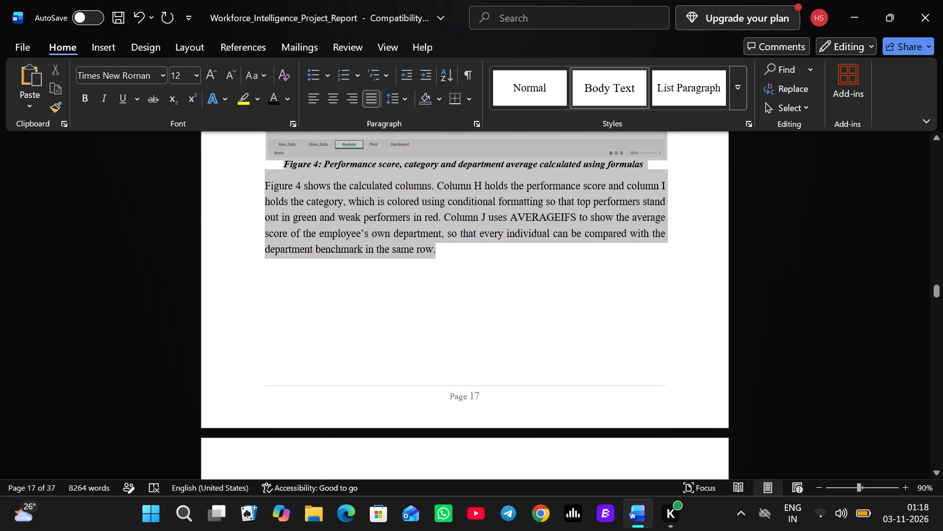
pyautogui.moveTo(441, 334); pyautogui.dragTo(507, 491)
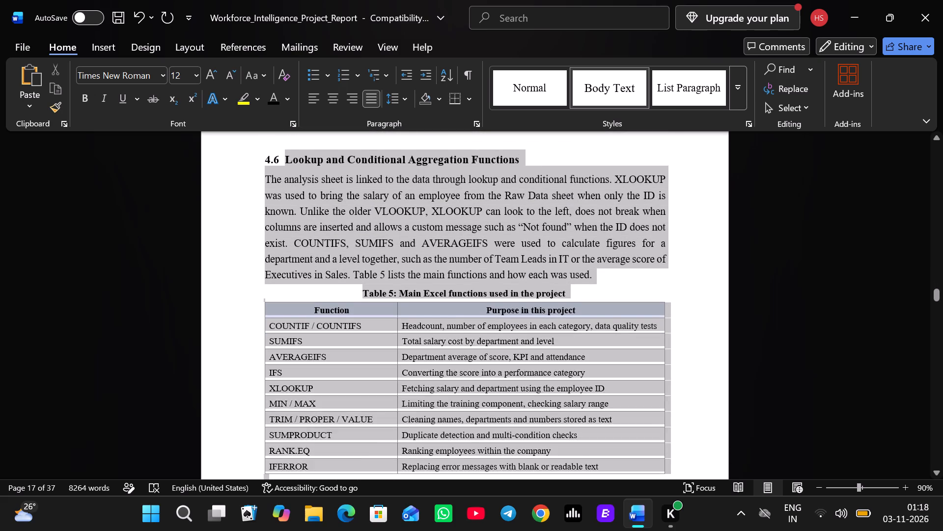
pyautogui.moveTo(507, 491); pyautogui.dragTo(439, 157)
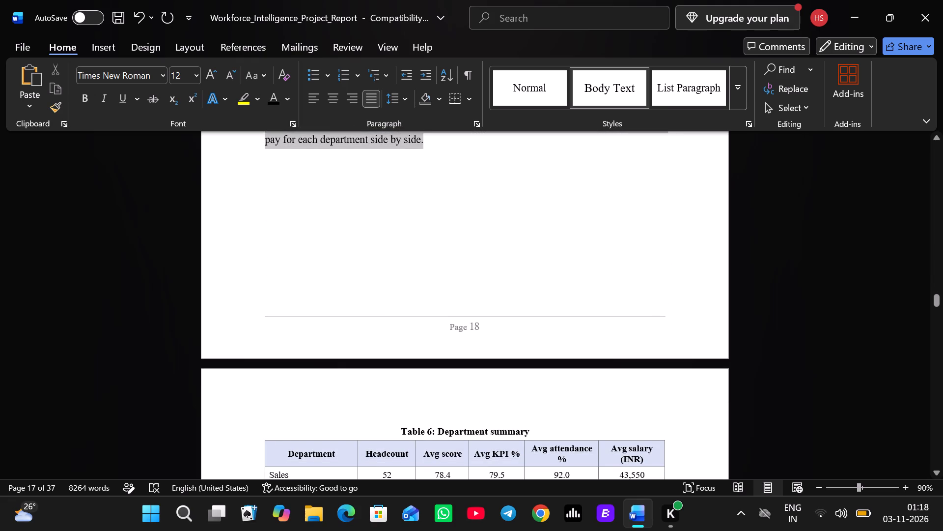
pyautogui.moveTo(439, 157); pyautogui.dragTo(439, 142)
pyautogui.rightClick(402, 139)
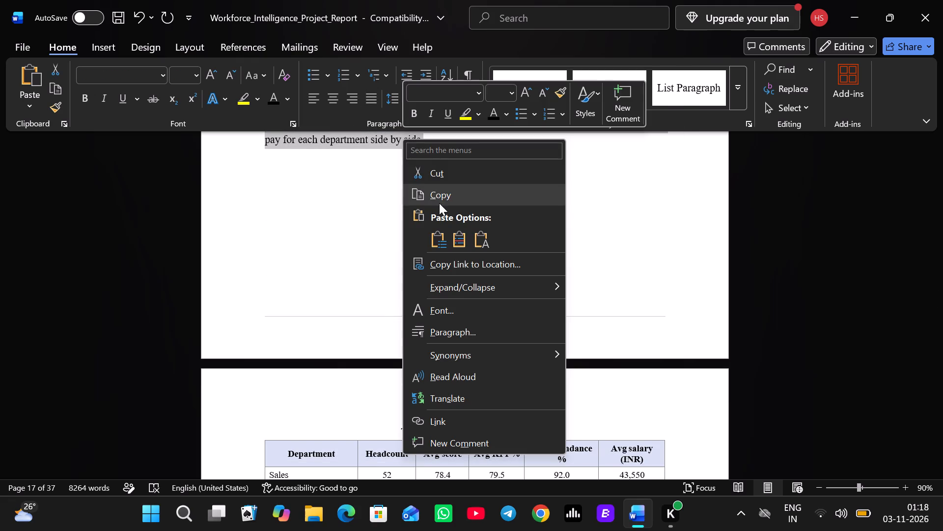
pyautogui.click(440, 191)
# Paste the copied sections 4.5 to 4.7 on page 14, two lines below the paragraph ending "described in Chapter 3.".
pyautogui.scroll(12, 444, 221)
pyautogui.scroll(11, 444, 222)
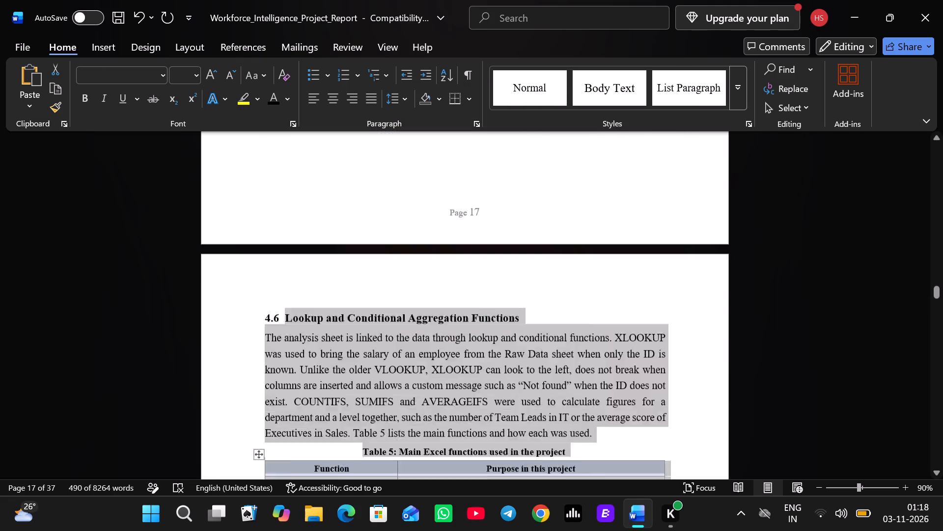
pyautogui.scroll(20, 444, 222)
pyautogui.scroll(4, 444, 222)
pyautogui.rightClick(444, 222)
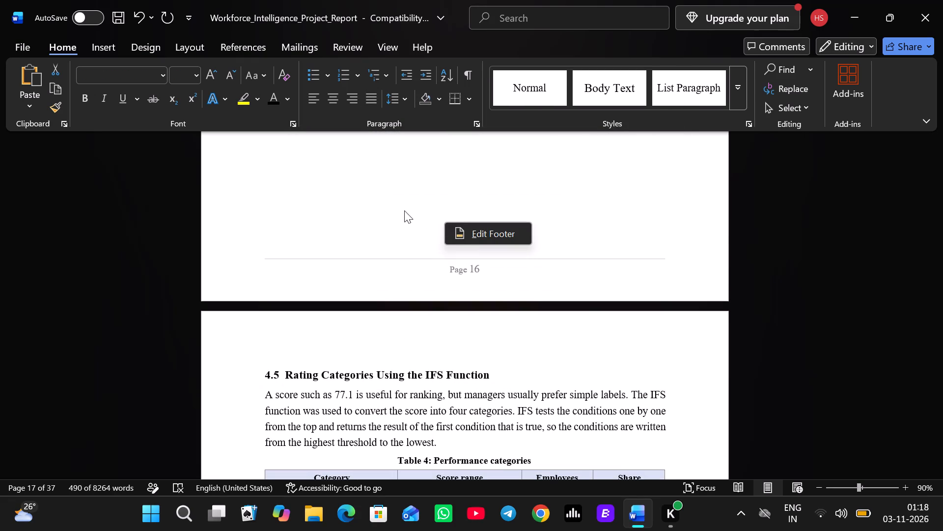
pyautogui.click(404, 210)
pyautogui.scroll(20, 404, 210)
pyautogui.scroll(14, 404, 210)
pyautogui.scroll(-1, 407, 212)
pyautogui.scroll(4, 407, 212)
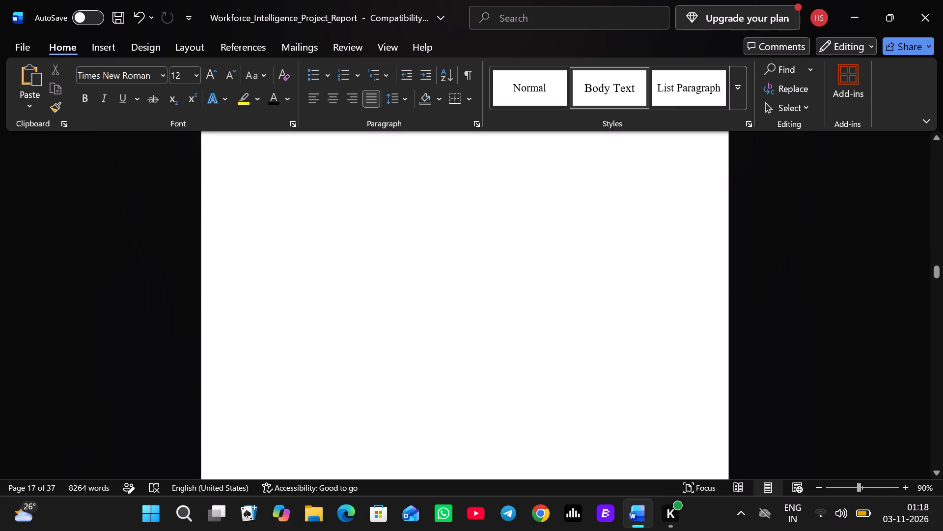
pyautogui.scroll(20, 407, 212)
pyautogui.scroll(18, 407, 212)
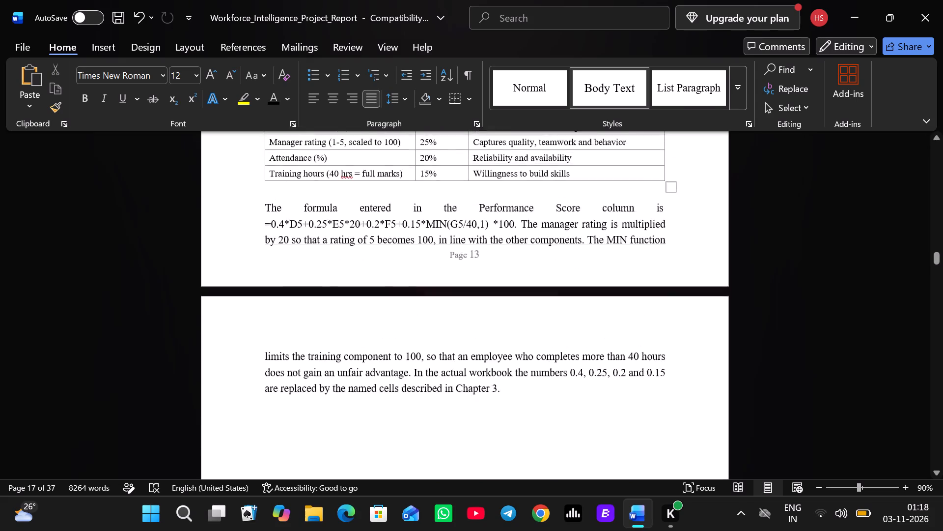
pyautogui.scroll(-5, 407, 213)
pyautogui.scroll(-1, 495, 318)
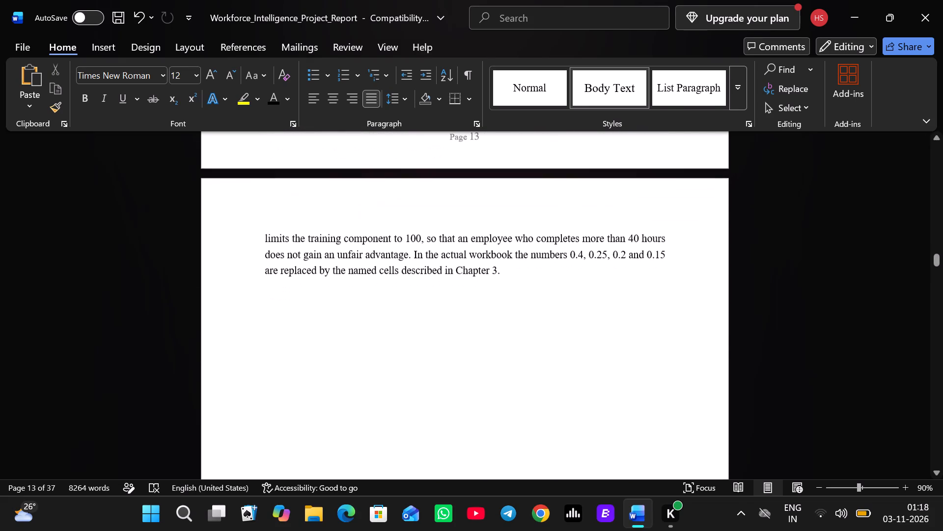
pyautogui.click(519, 272)
pyautogui.press('Return')
pyautogui.press('Return')
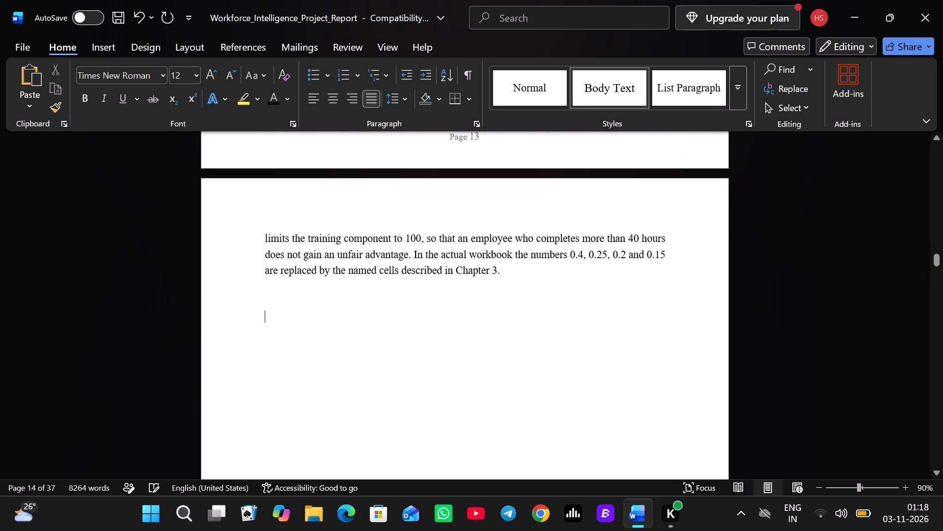
pyautogui.hotkey('ctrl', 'v')
pyautogui.scroll(5, 518, 269)
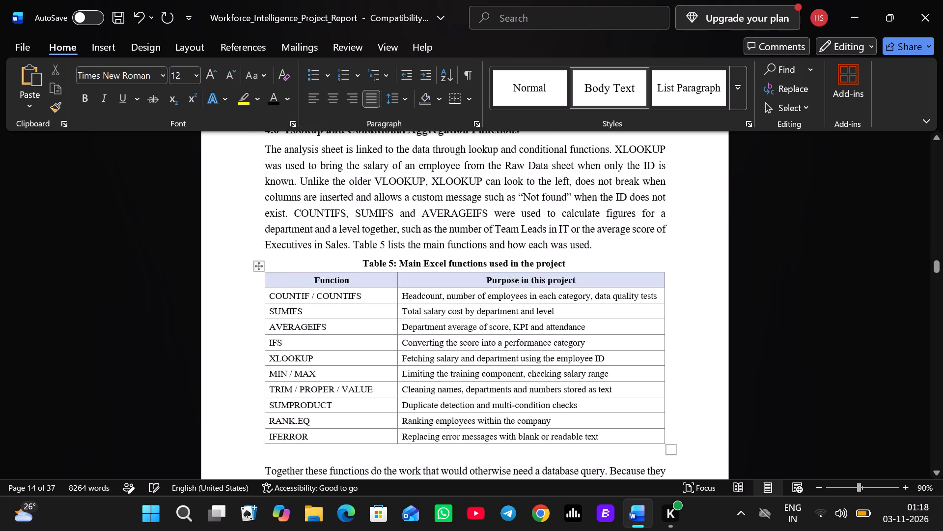
pyautogui.scroll(14, 519, 268)
pyautogui.scroll(16, 524, 262)
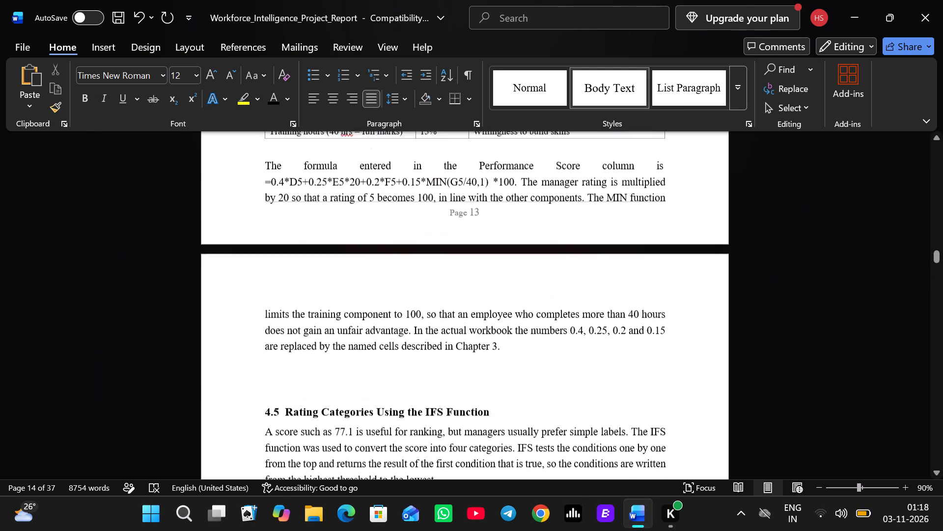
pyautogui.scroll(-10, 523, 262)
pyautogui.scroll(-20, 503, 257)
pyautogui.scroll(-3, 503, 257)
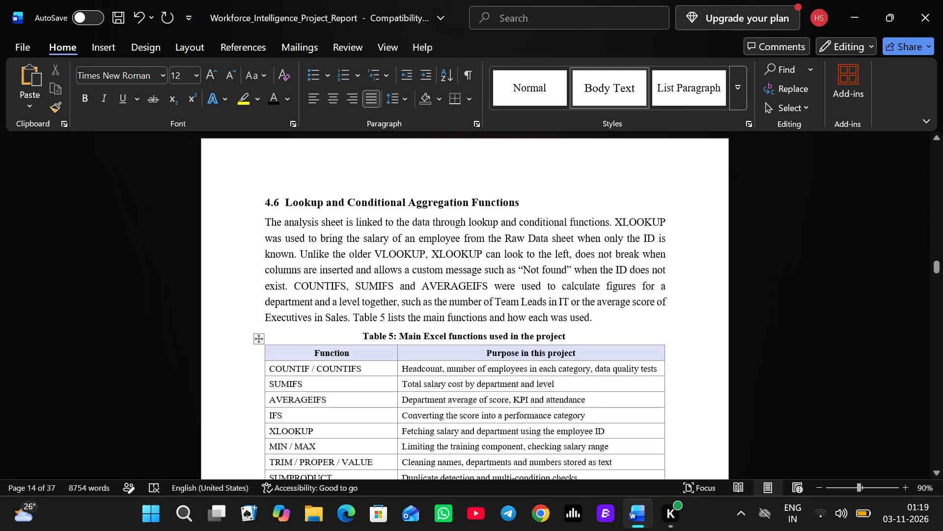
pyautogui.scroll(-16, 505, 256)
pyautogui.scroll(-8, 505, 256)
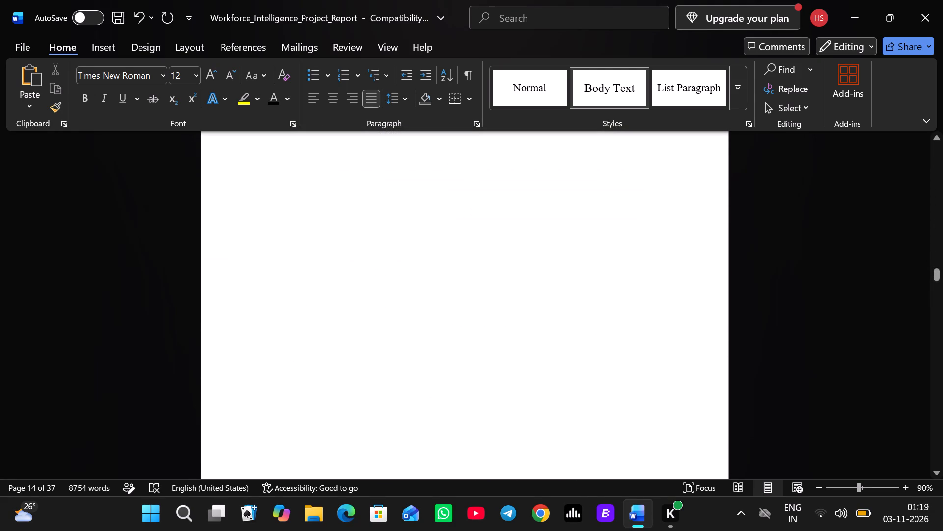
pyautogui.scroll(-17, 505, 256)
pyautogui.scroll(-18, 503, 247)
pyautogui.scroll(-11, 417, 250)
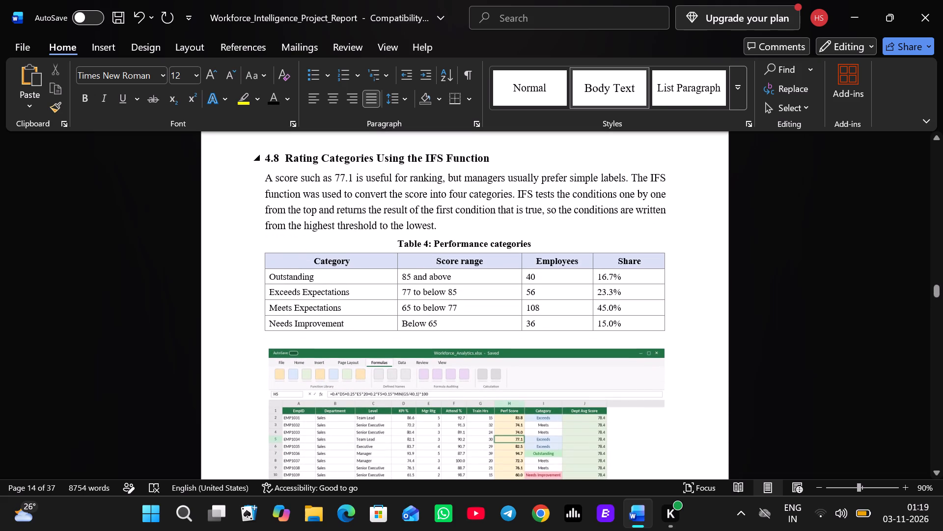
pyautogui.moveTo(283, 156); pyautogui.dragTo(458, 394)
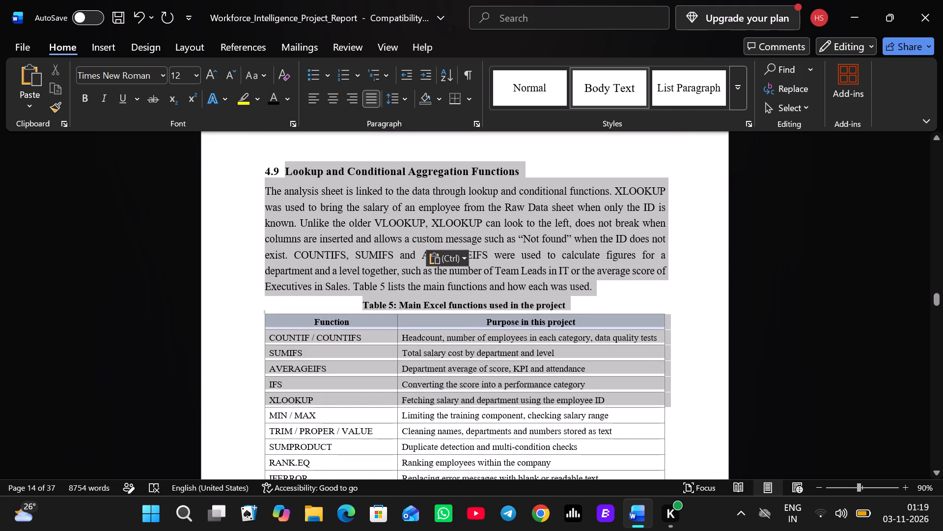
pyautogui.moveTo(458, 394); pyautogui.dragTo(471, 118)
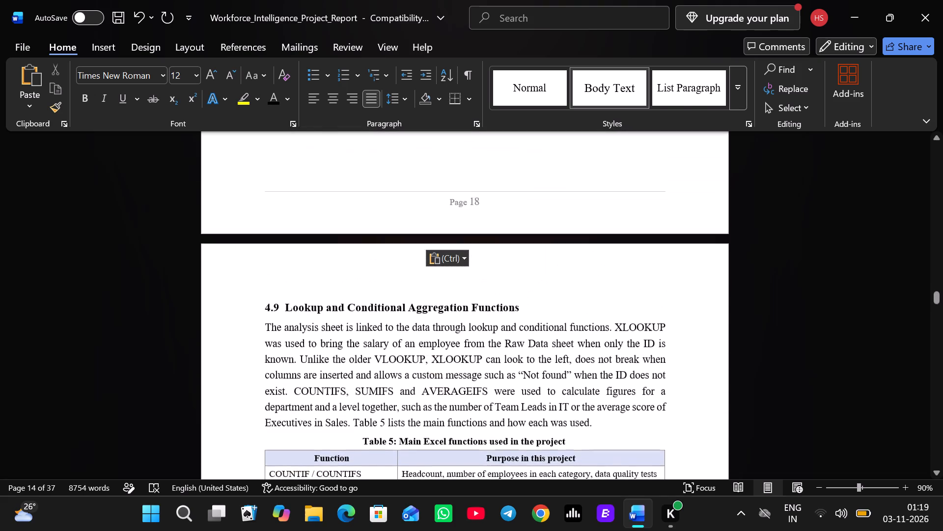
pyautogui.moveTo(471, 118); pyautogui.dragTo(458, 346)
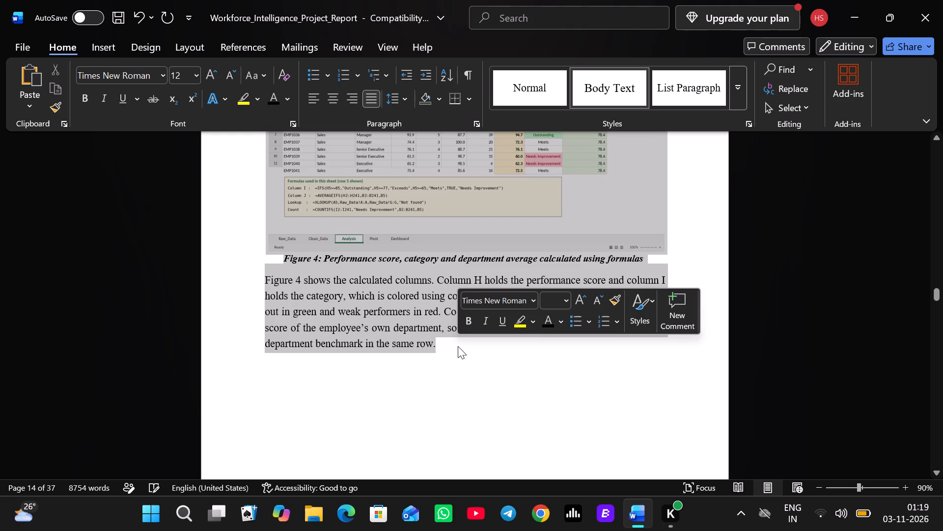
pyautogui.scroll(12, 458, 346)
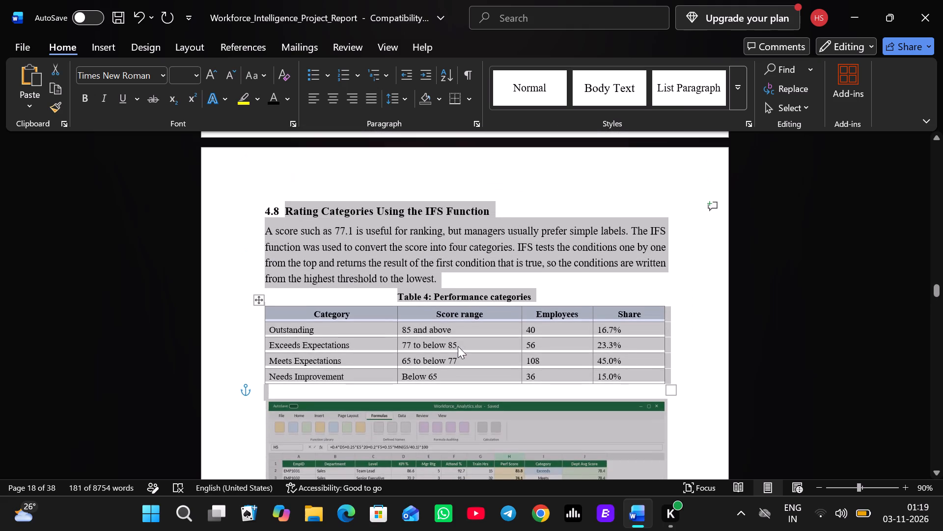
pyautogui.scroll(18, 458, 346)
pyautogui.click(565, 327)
# Check the end of the pasted content on page 15 and the blank space before the original Rating Categories section.
pyautogui.scroll(20, 565, 324)
pyautogui.scroll(17, 565, 324)
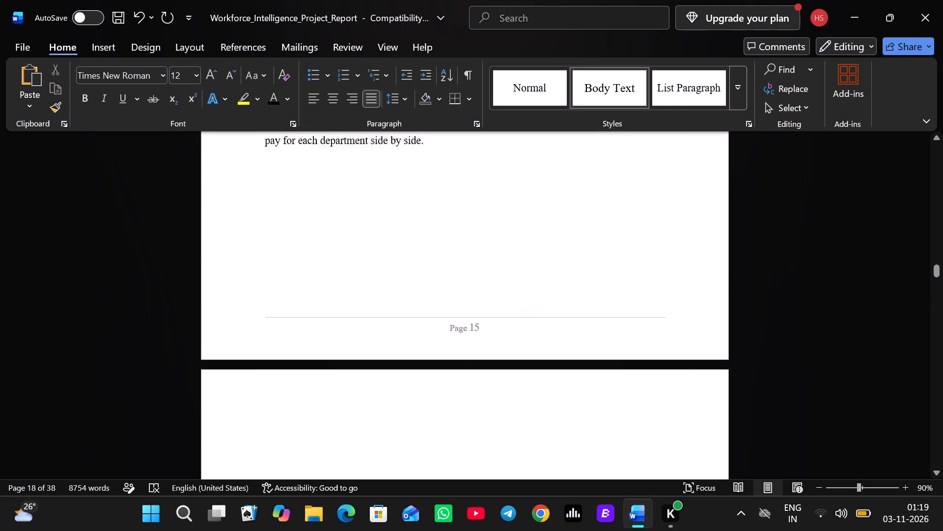
pyautogui.scroll(9, 565, 324)
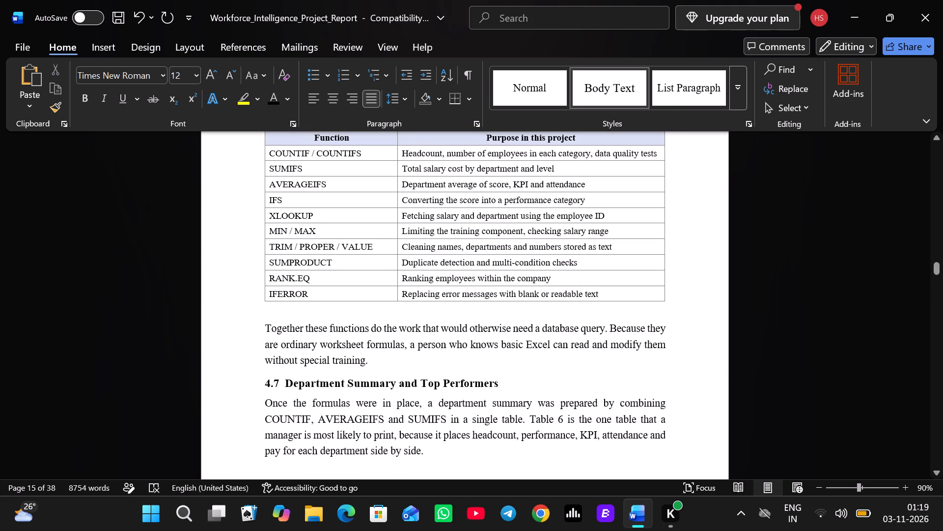
pyautogui.scroll(10, 565, 324)
pyautogui.scroll(-17, 565, 324)
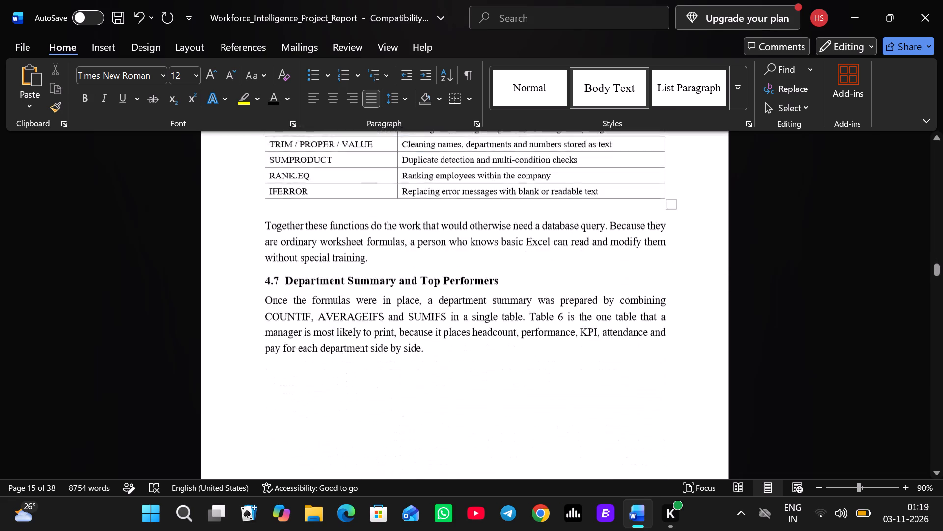
pyautogui.scroll(-20, 564, 324)
pyautogui.scroll(-12, 564, 324)
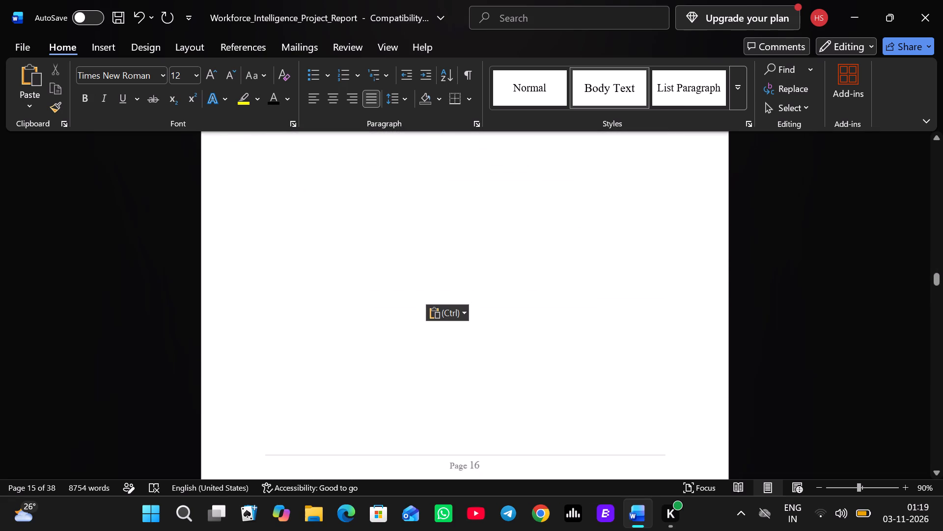
pyautogui.scroll(-20, 564, 324)
pyautogui.scroll(-10, 564, 324)
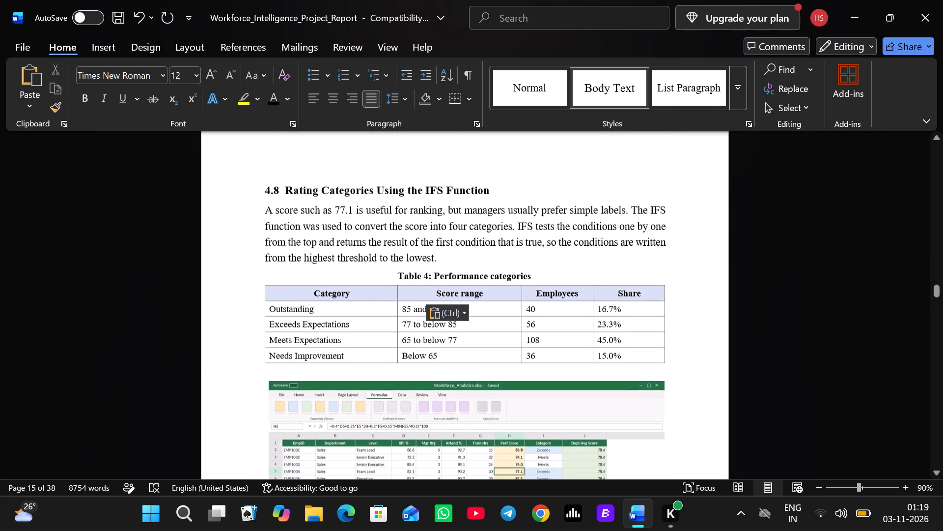
# Copy the page 18 Rating Categories section, from its heading text through the Figure 4 paragraph, to two lines below the 4.7 paragraph on page 15.
pyautogui.moveTo(286, 180); pyautogui.dragTo(394, 388)
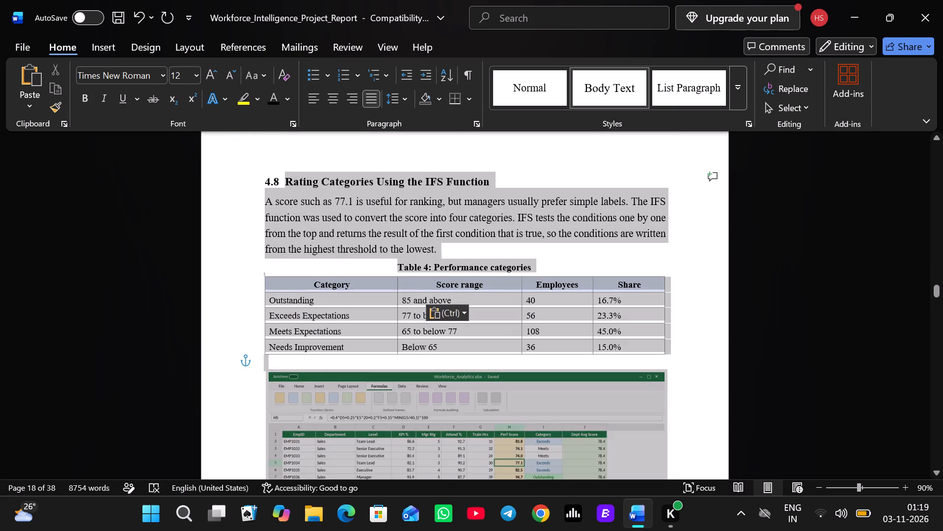
pyautogui.moveTo(394, 388); pyautogui.dragTo(461, 305)
pyautogui.rightClick(409, 245)
pyautogui.click(452, 235)
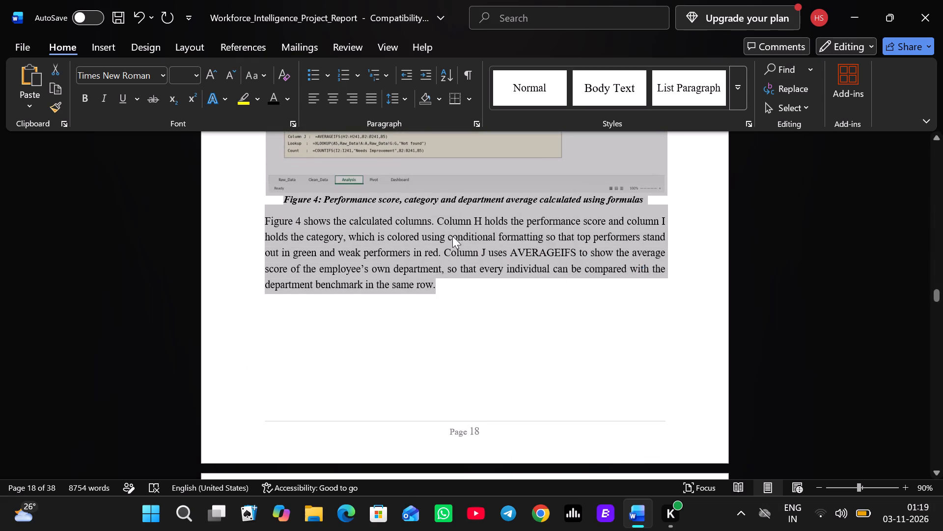
pyautogui.scroll(20, 452, 236)
pyautogui.scroll(18, 452, 236)
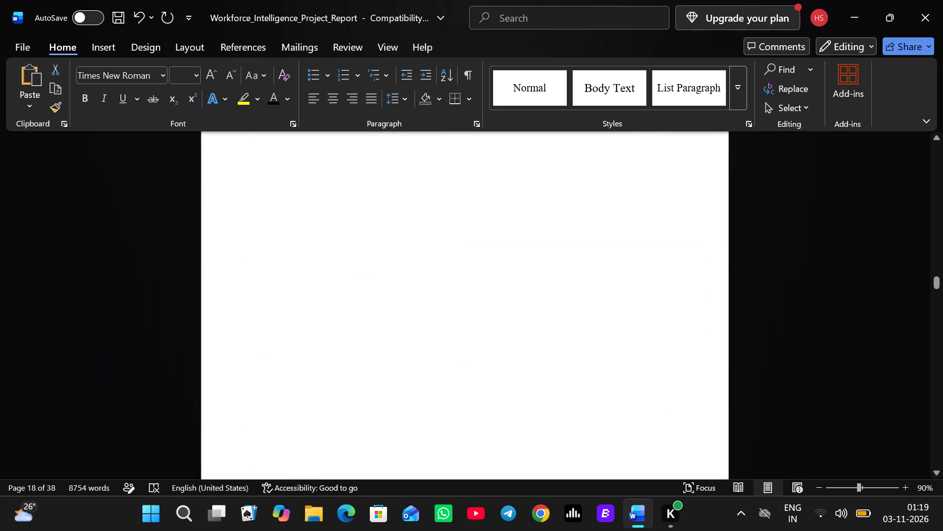
pyautogui.scroll(20, 452, 239)
pyautogui.scroll(13, 452, 239)
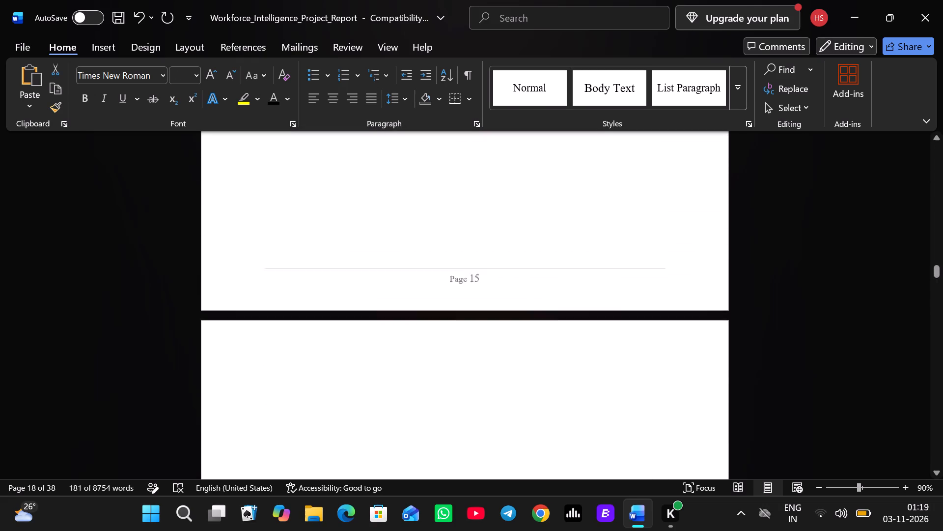
pyautogui.scroll(7, 452, 239)
pyautogui.scroll(-4, 452, 242)
pyautogui.click(441, 276)
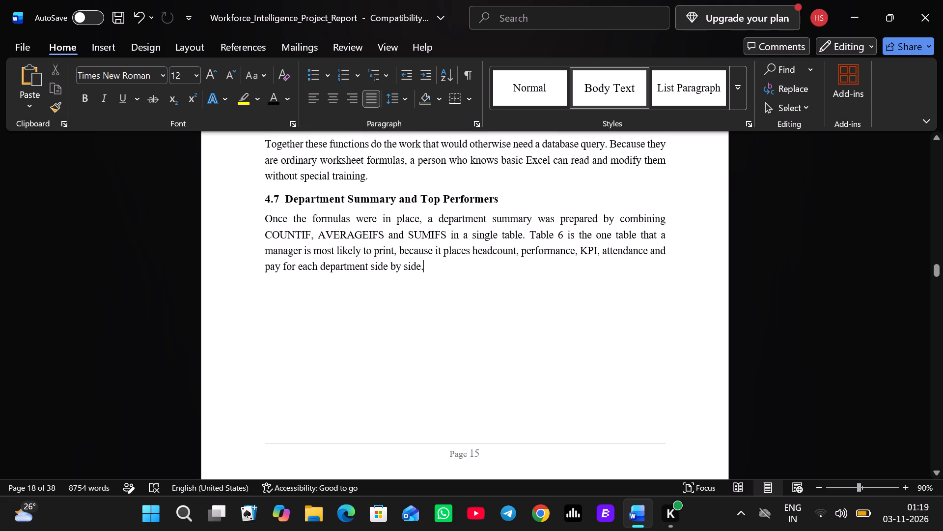
pyautogui.press('Return')
pyautogui.press('Return')
pyautogui.hotkey('ctrl', 'v')
# Move the split Table 4 of performance categories from the end of page 15 to the start of page 16, above its caption.
pyautogui.scroll(10, 441, 276)
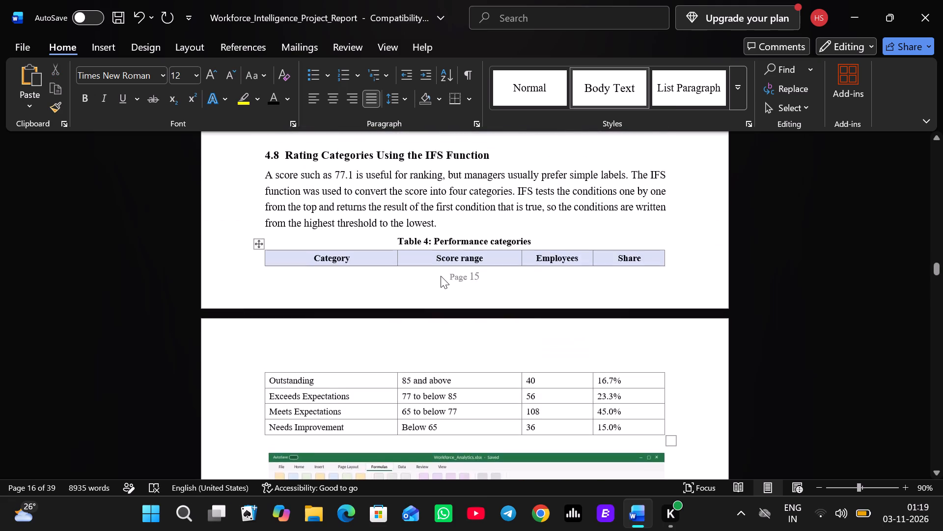
pyautogui.scroll(3, 441, 273)
pyautogui.scroll(-9, 440, 274)
pyautogui.scroll(1, 440, 275)
pyautogui.scroll(-3, 440, 275)
pyautogui.scroll(6, 440, 275)
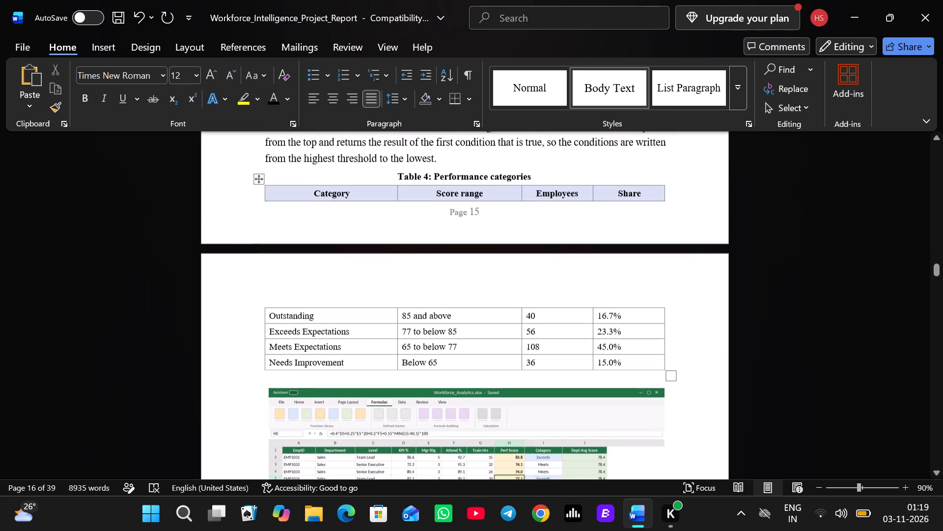
pyautogui.moveTo(258, 180); pyautogui.dragTo(263, 213)
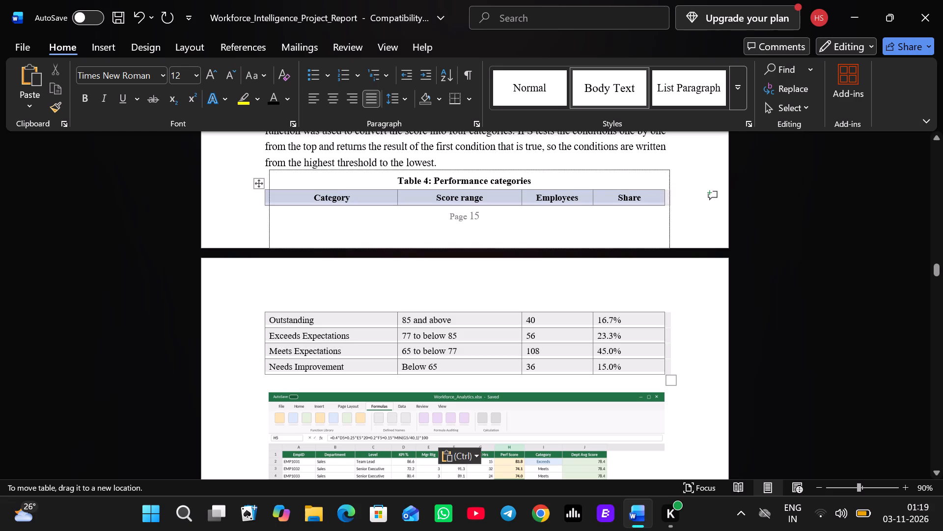
pyautogui.moveTo(263, 213); pyautogui.dragTo(262, 254)
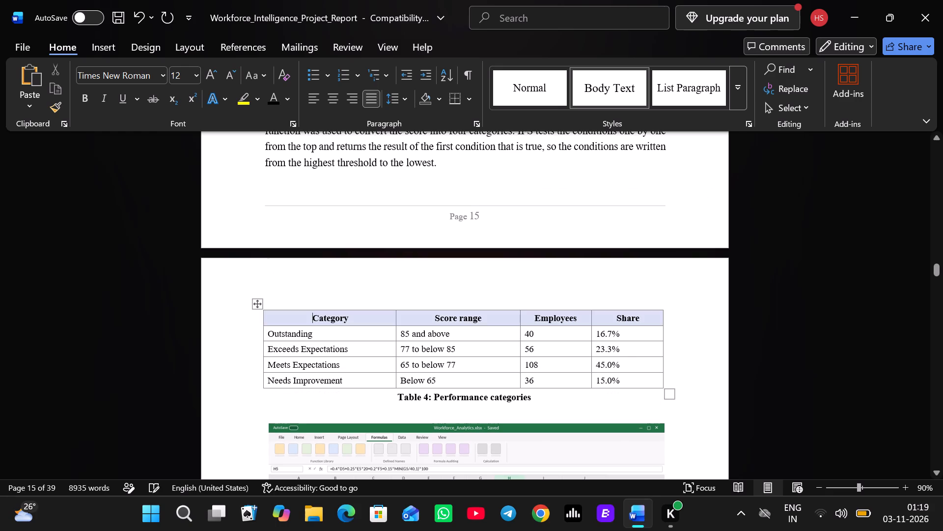
pyautogui.click(565, 223)
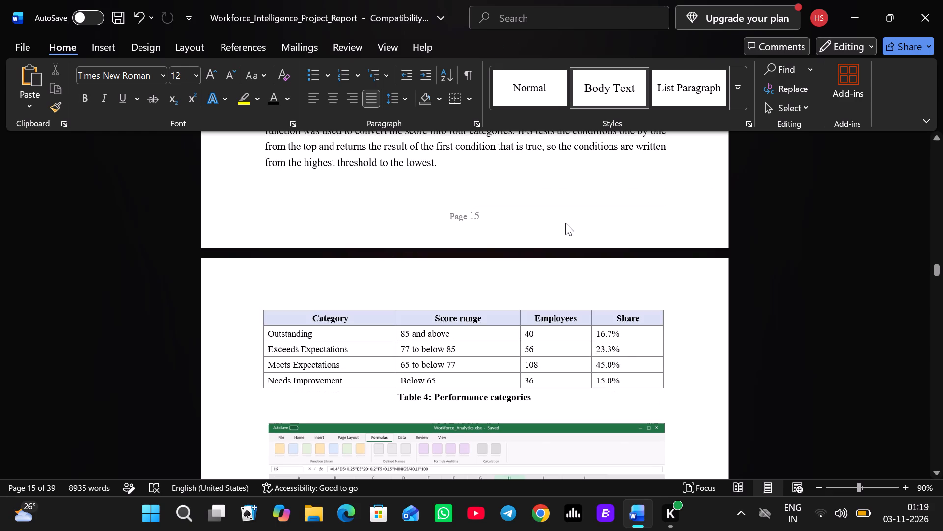
# Copy section 4.9 Rating Categories on page 19, from its heading text through the paragraph ending "department benchmark in the same row.".
pyautogui.scroll(6, 565, 223)
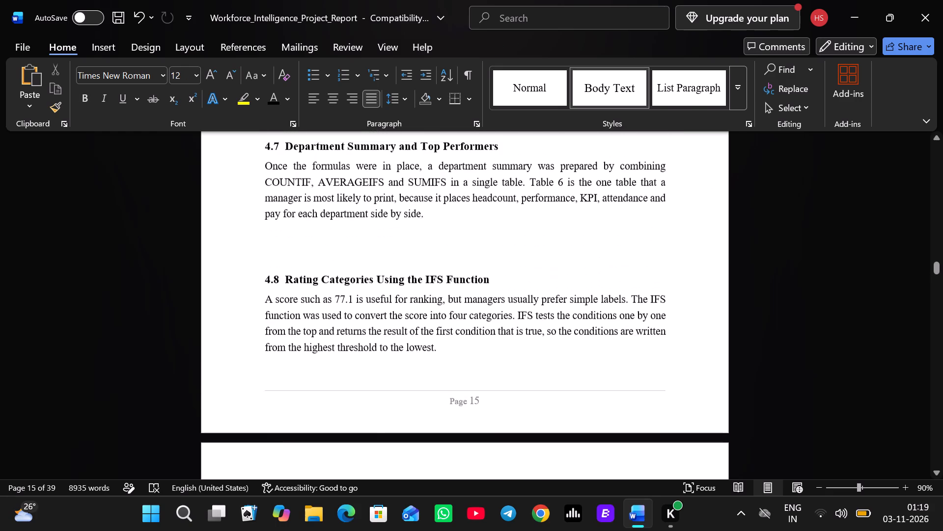
pyautogui.scroll(-10, 565, 223)
pyautogui.scroll(-12, 565, 223)
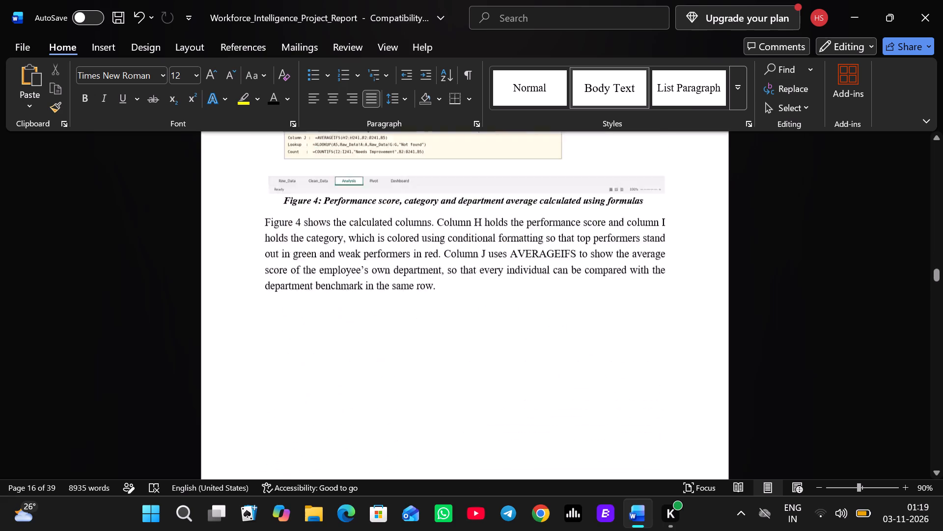
pyautogui.scroll(-6, 565, 223)
pyautogui.scroll(-20, 565, 223)
pyautogui.scroll(-9, 565, 223)
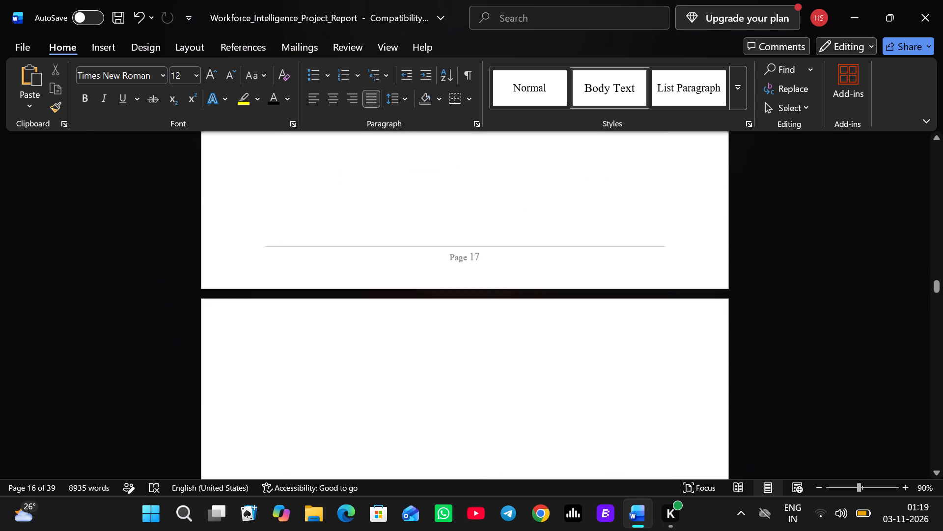
pyautogui.scroll(-20, 565, 225)
pyautogui.scroll(-8, 565, 225)
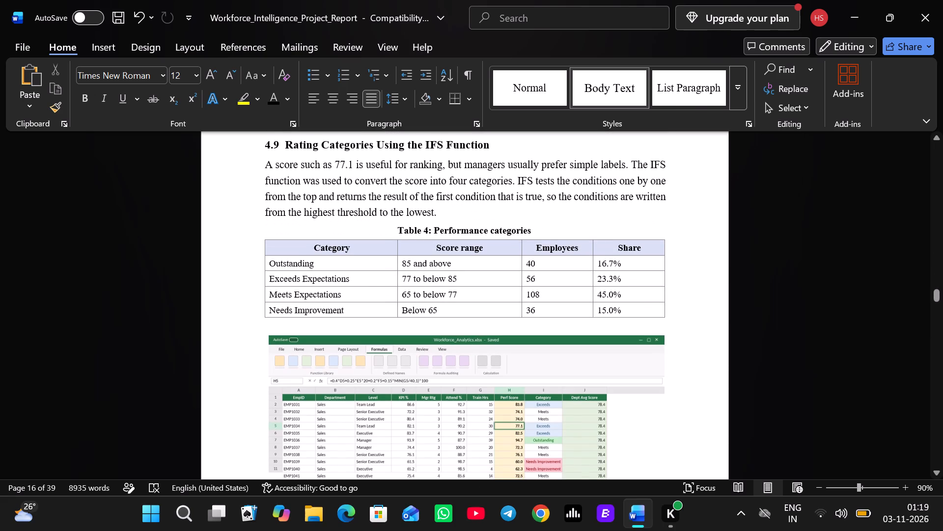
pyautogui.scroll(4, 484, 233)
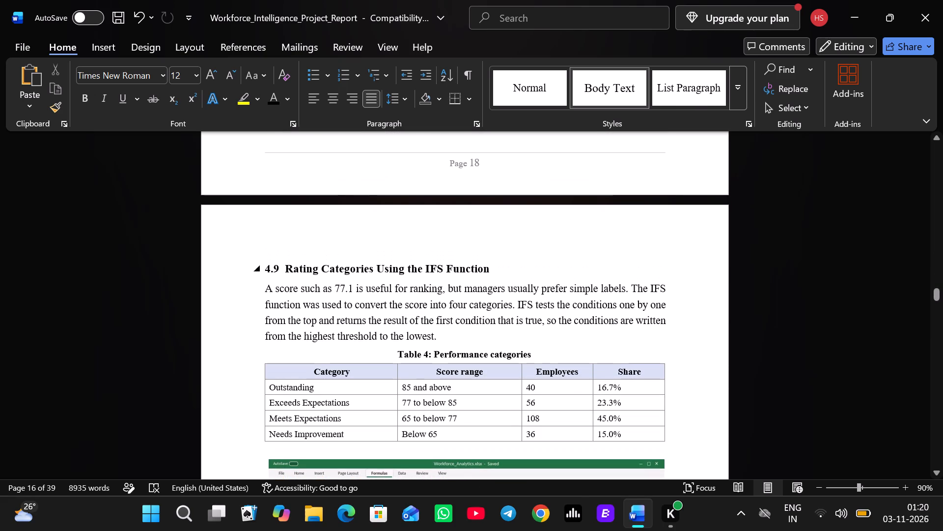
pyautogui.moveTo(287, 267); pyautogui.dragTo(365, 492)
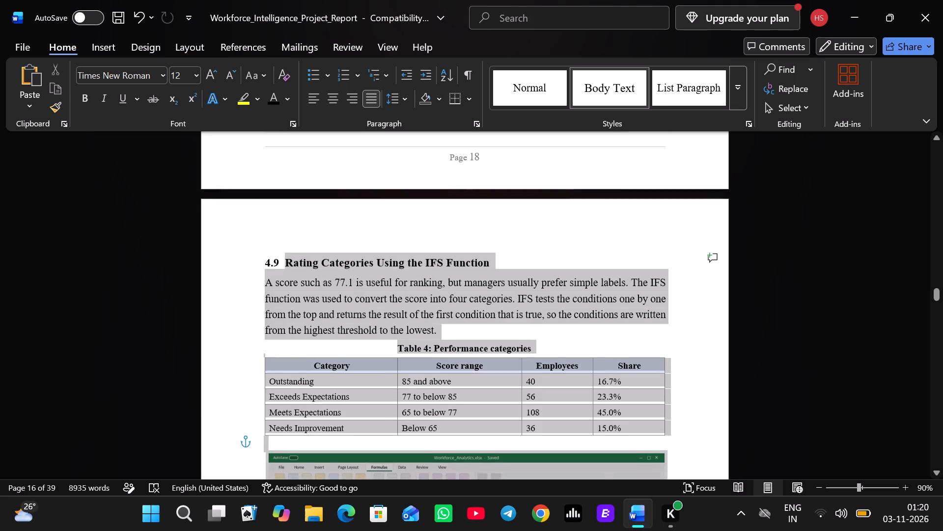
pyautogui.moveTo(365, 492); pyautogui.dragTo(449, 353)
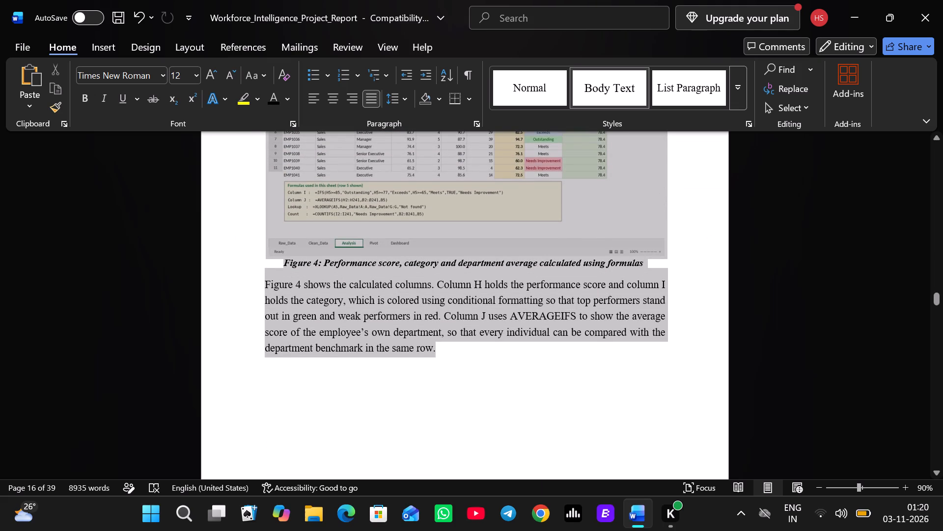
pyautogui.moveTo(449, 353); pyautogui.dragTo(469, 356)
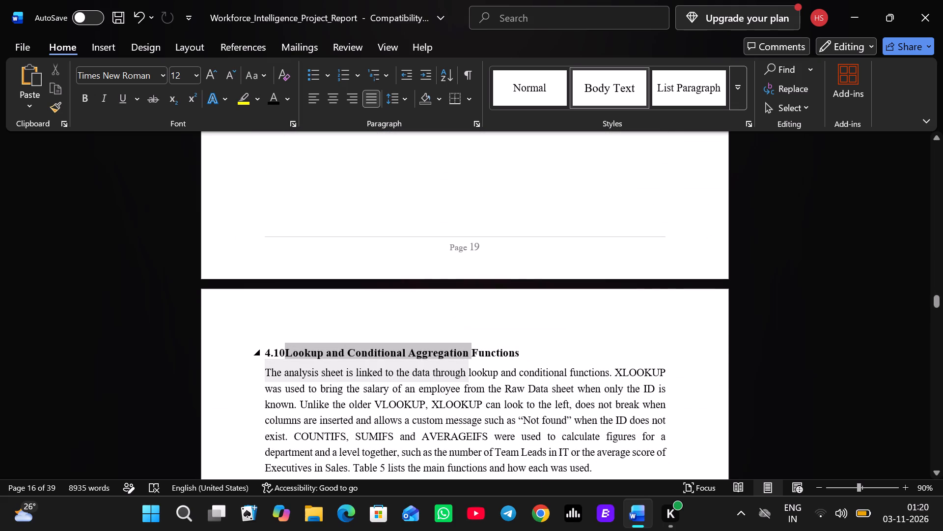
pyautogui.moveTo(469, 356); pyautogui.dragTo(503, 100)
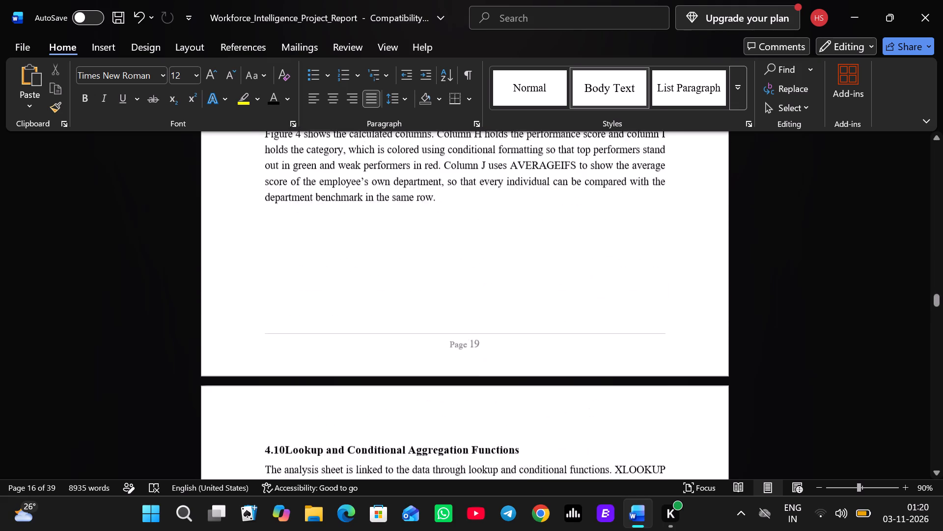
pyautogui.moveTo(503, 100); pyautogui.dragTo(476, 319)
pyautogui.rightClick(413, 279)
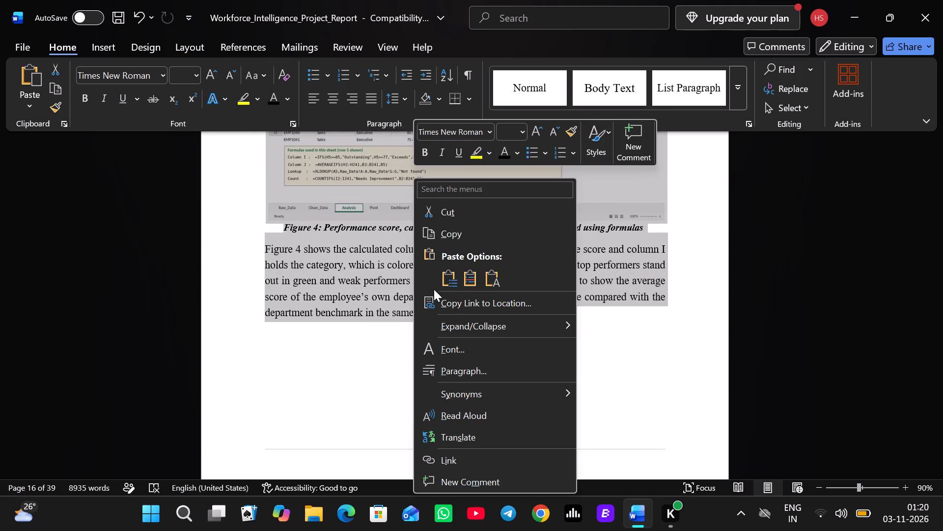
pyautogui.click(460, 236)
# Paste the copied Rating Categories section on page 16, two lines below the Figure 4 paragraph.
pyautogui.scroll(20, 460, 236)
pyautogui.scroll(4, 460, 236)
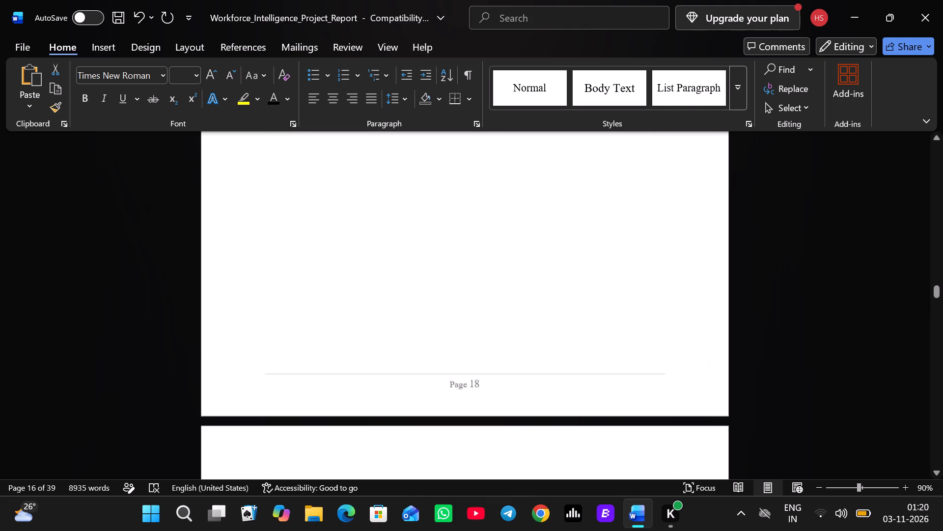
pyautogui.scroll(20, 462, 239)
pyautogui.scroll(20, 462, 239)
pyautogui.scroll(3, 462, 239)
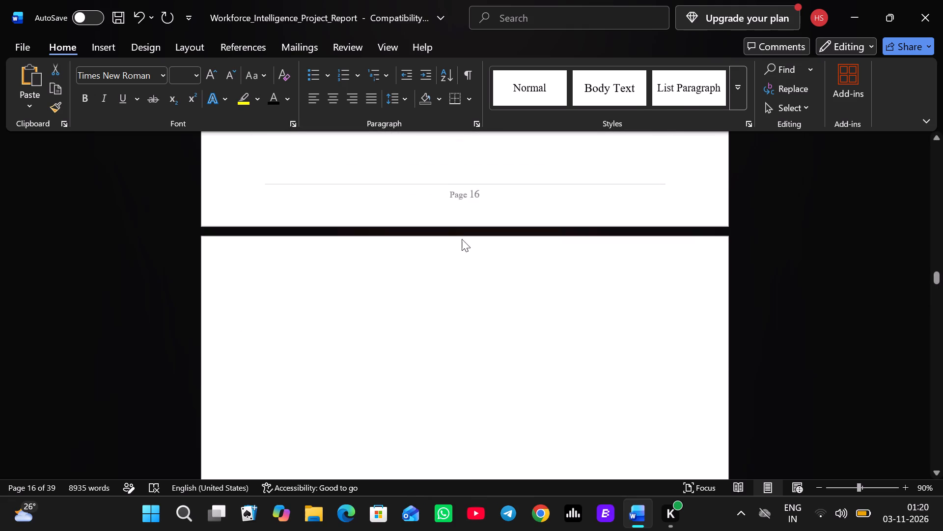
pyautogui.scroll(20, 462, 239)
pyautogui.scroll(11, 462, 239)
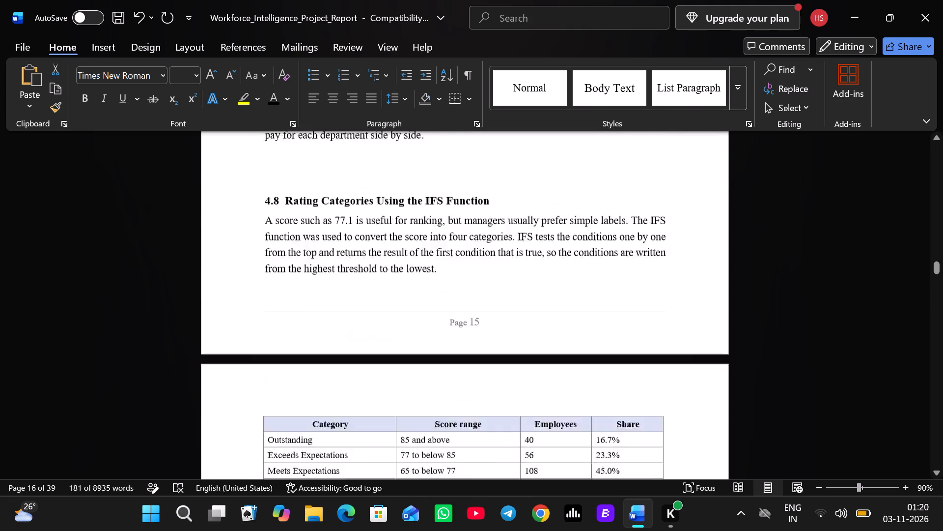
pyautogui.scroll(-20, 462, 239)
pyautogui.scroll(-7, 462, 239)
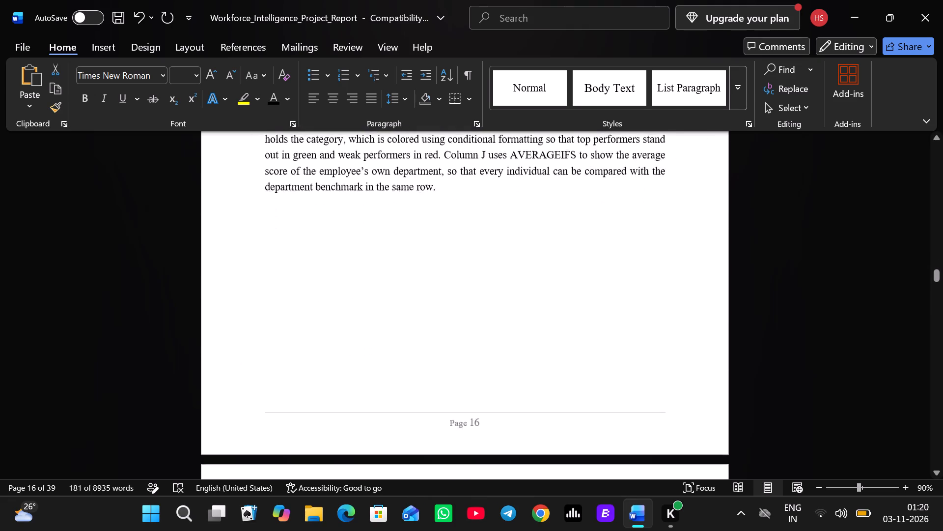
pyautogui.scroll(1, 461, 236)
pyautogui.click(453, 192)
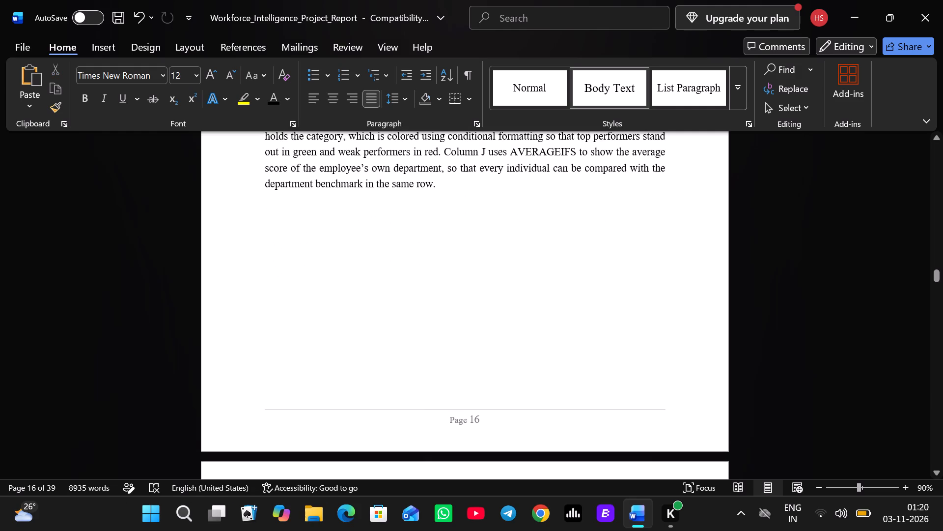
pyautogui.press('Return')
pyautogui.press('Return')
pyautogui.hotkey('ctrl', 'v')
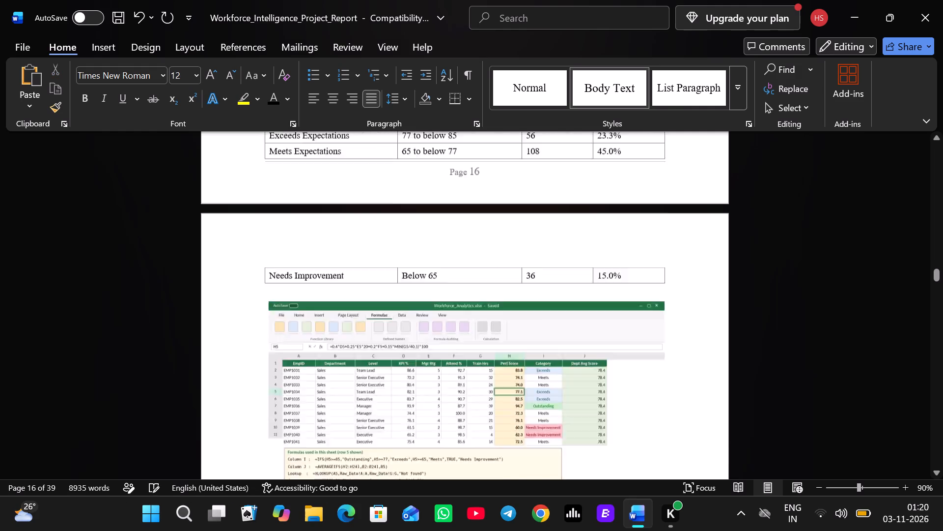
# Resize the pasted section 4.9 table of performance categories, split across pages 16 and 17, from its lower corner.
pyautogui.scroll(17, 453, 192)
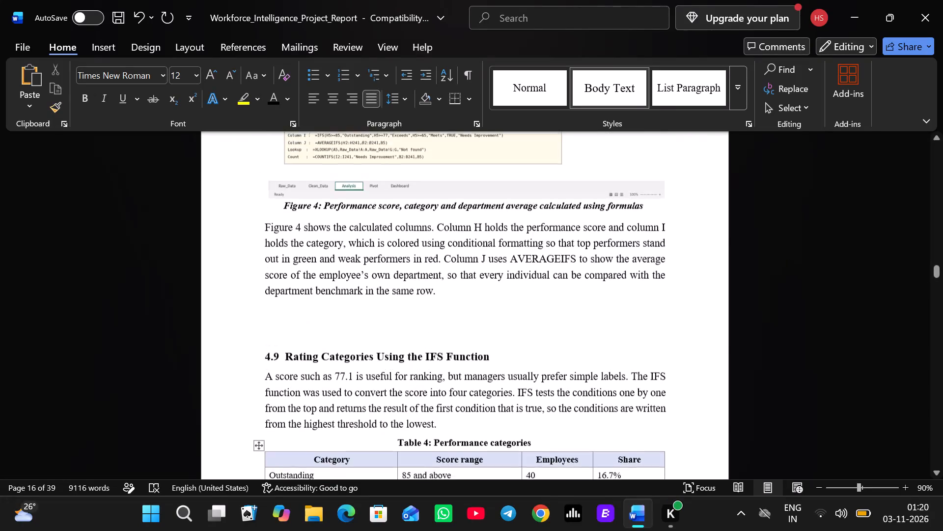
pyautogui.scroll(-6, 455, 192)
pyautogui.scroll(2, 452, 206)
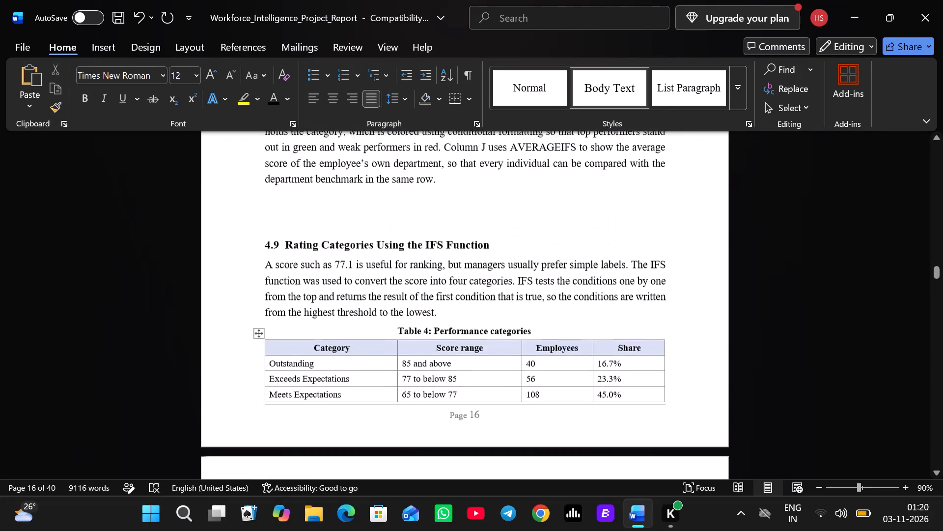
pyautogui.scroll(-6, 452, 207)
pyautogui.scroll(4, 452, 213)
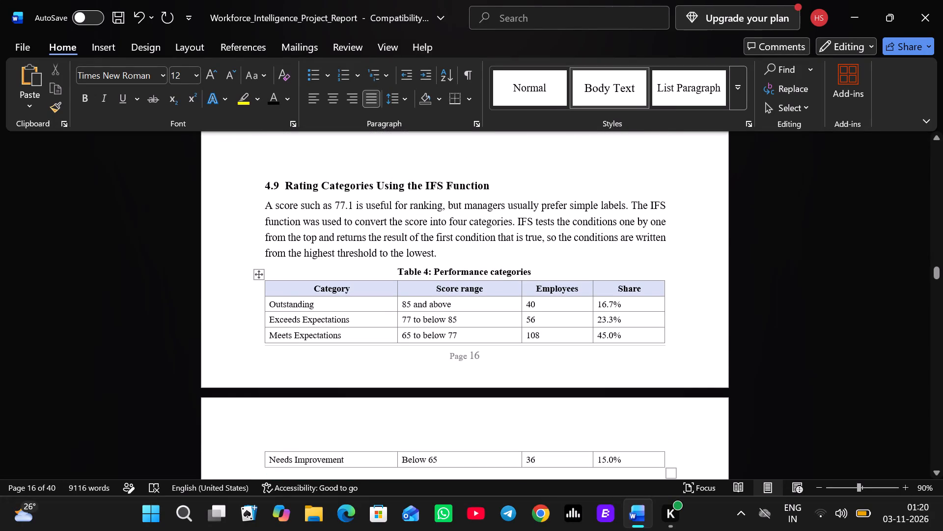
pyautogui.scroll(-2, 353, 406)
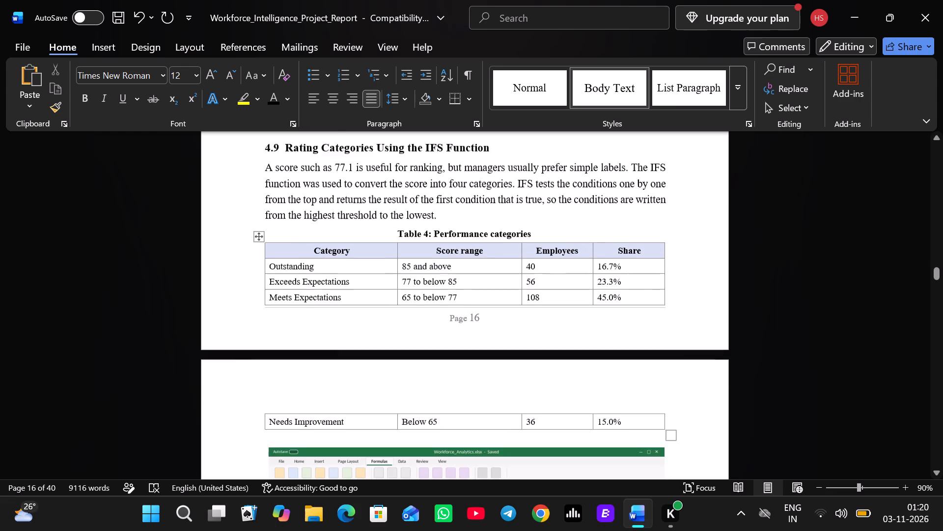
pyautogui.click(439, 396)
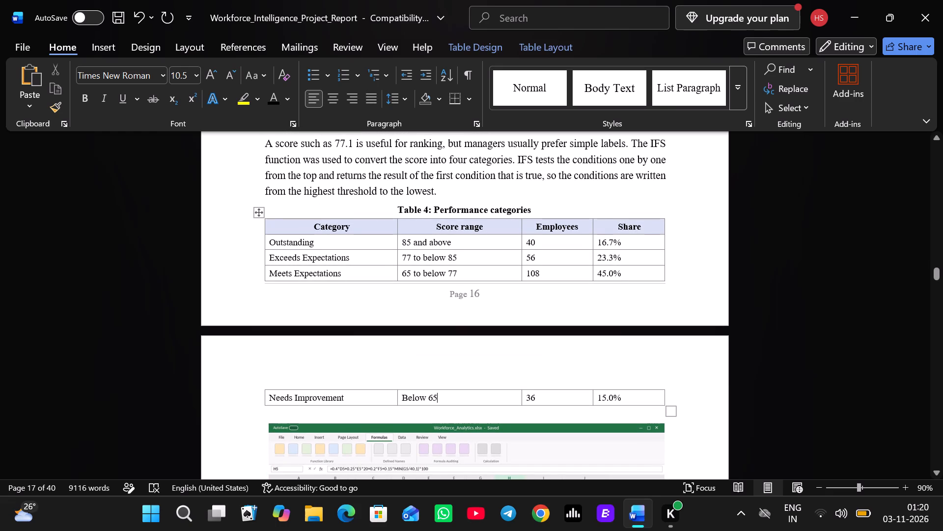
pyautogui.moveTo(673, 414); pyautogui.dragTo(662, 320)
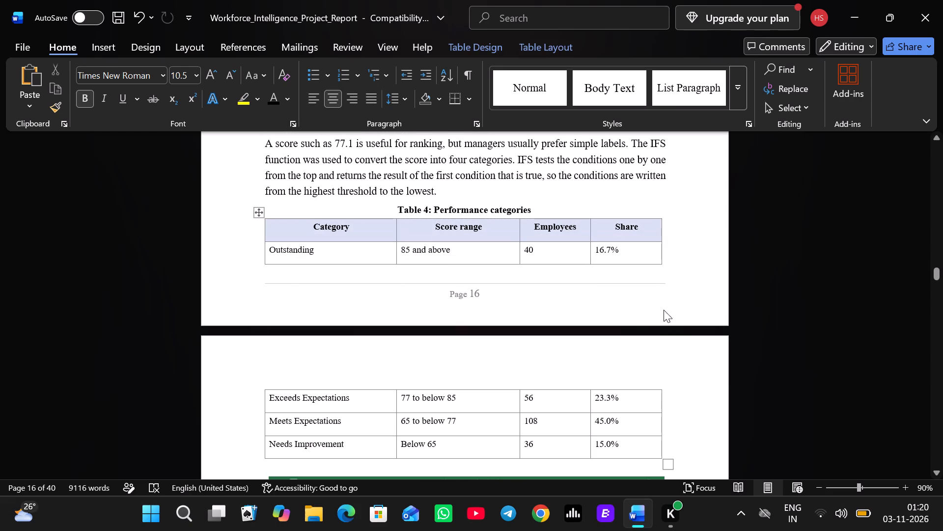
pyautogui.click(691, 272)
pyautogui.click(795, 271)
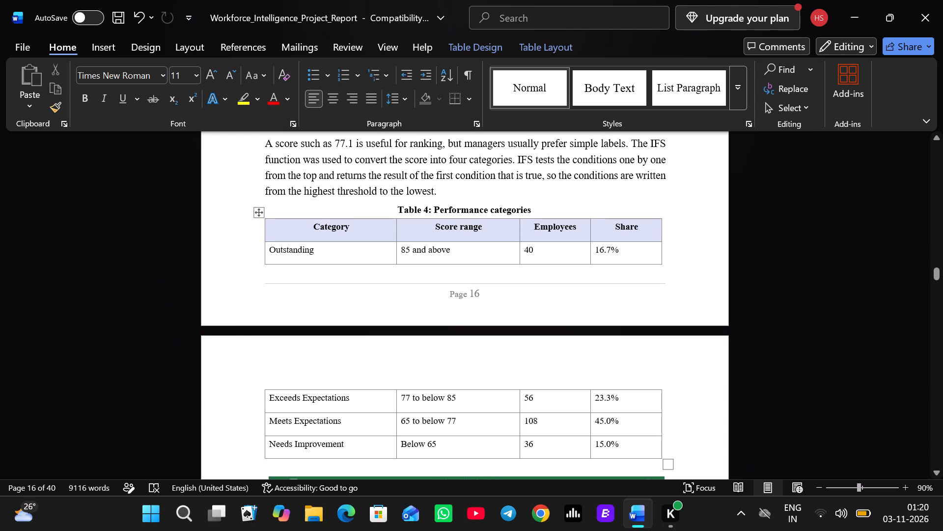
# Try to move the split section 4.9 performance categories table from the end of page 16 to the start of page 17.
pyautogui.moveTo(259, 211); pyautogui.dragTo(264, 344)
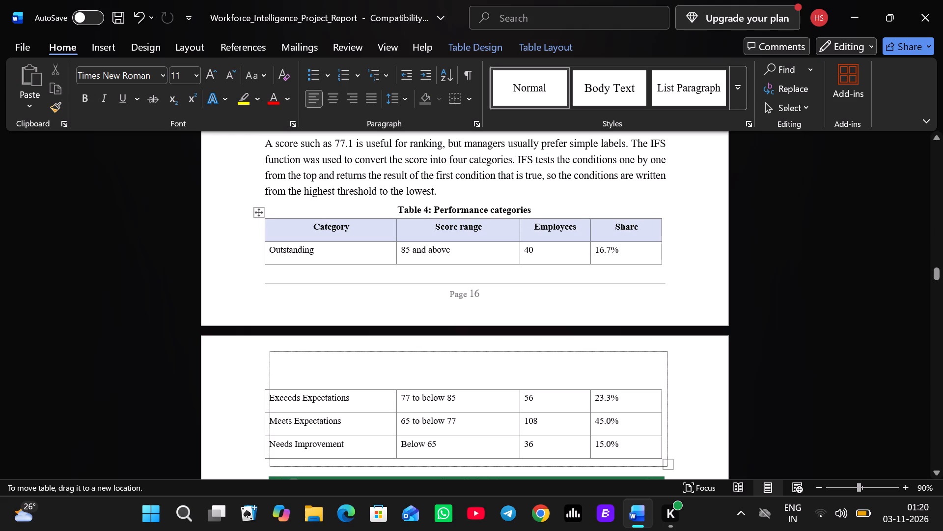
pyautogui.moveTo(264, 344); pyautogui.dragTo(263, 345)
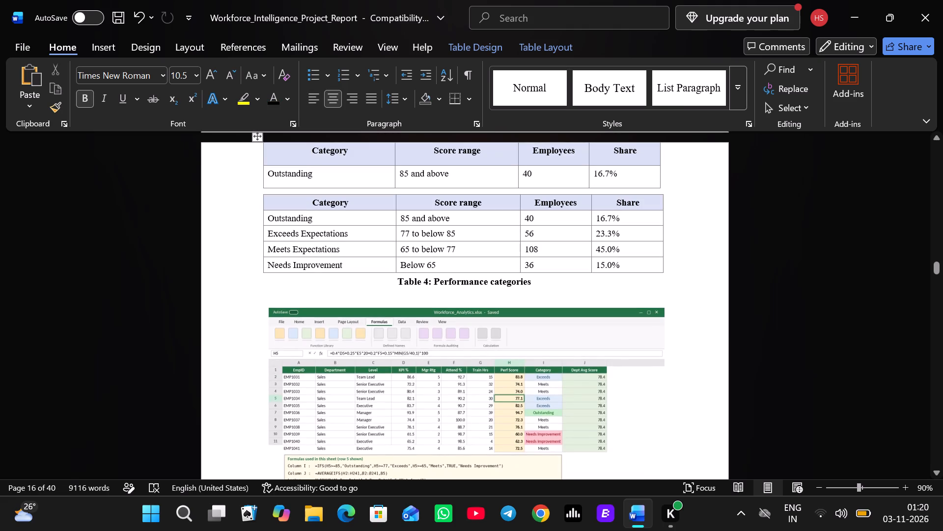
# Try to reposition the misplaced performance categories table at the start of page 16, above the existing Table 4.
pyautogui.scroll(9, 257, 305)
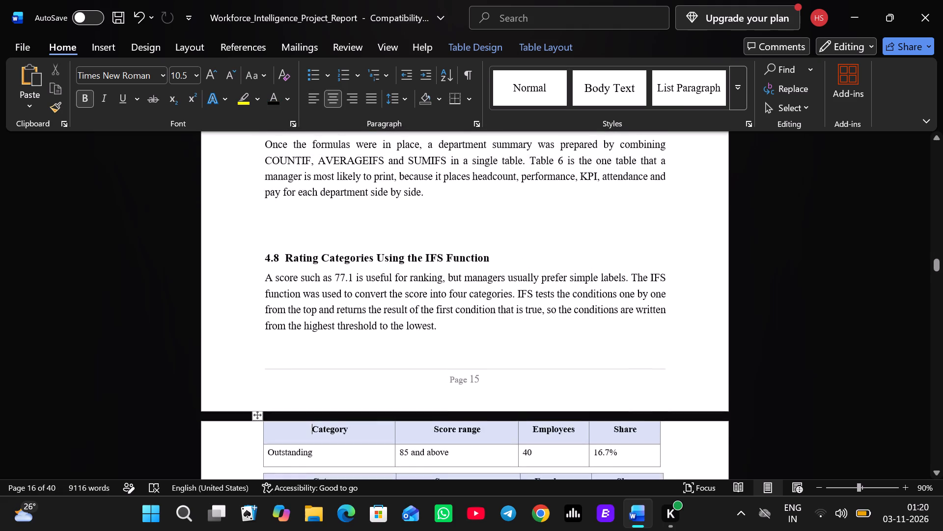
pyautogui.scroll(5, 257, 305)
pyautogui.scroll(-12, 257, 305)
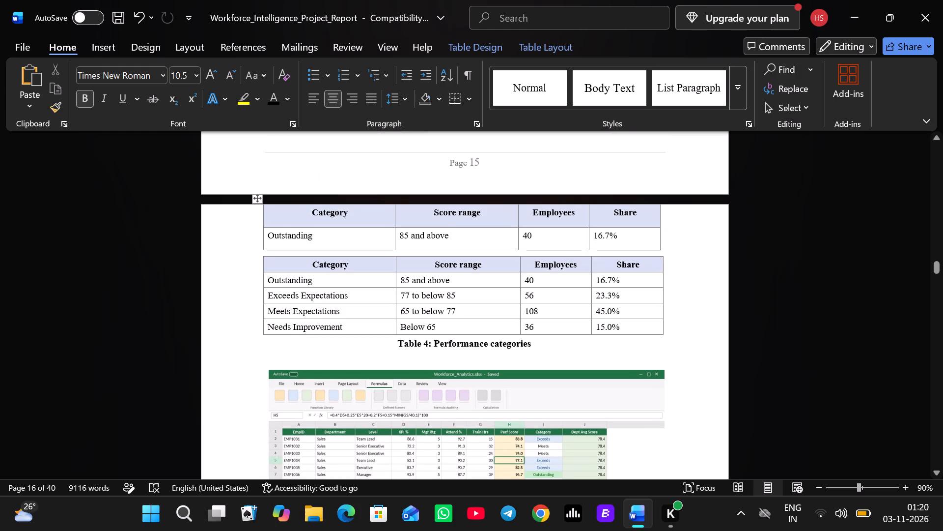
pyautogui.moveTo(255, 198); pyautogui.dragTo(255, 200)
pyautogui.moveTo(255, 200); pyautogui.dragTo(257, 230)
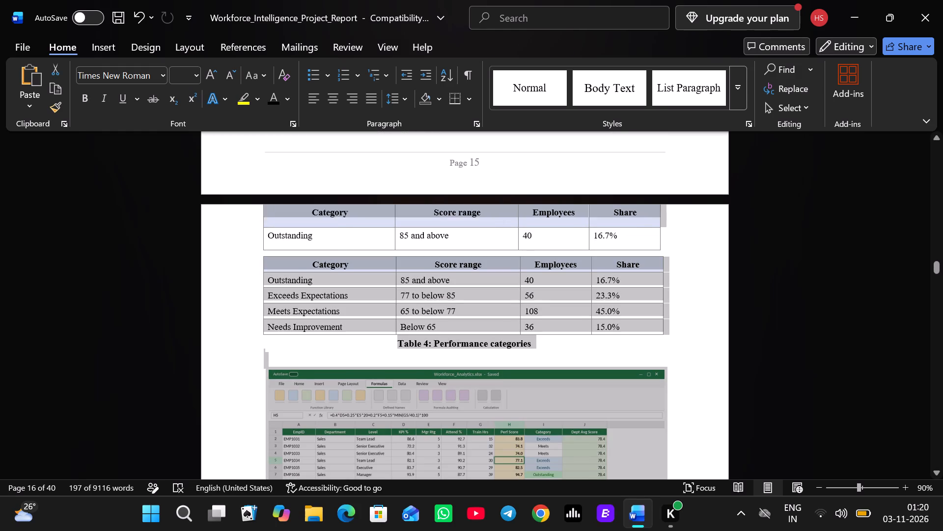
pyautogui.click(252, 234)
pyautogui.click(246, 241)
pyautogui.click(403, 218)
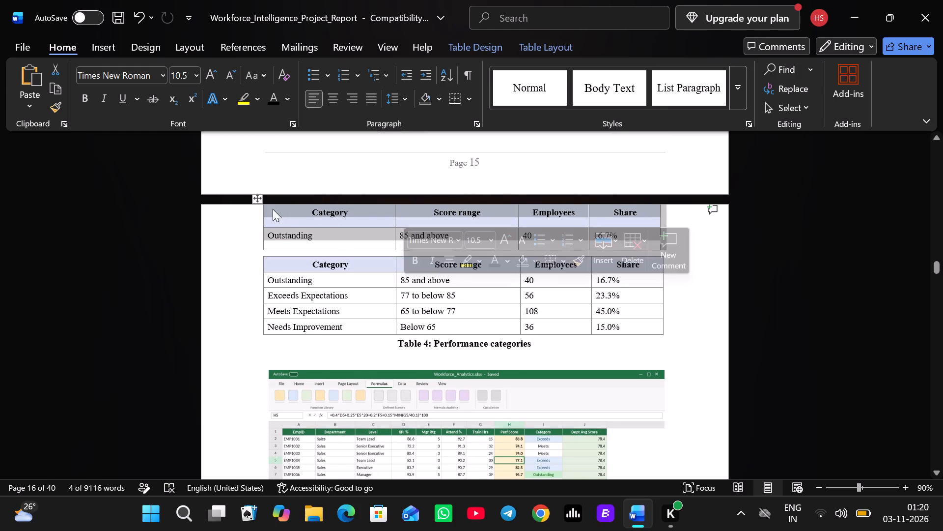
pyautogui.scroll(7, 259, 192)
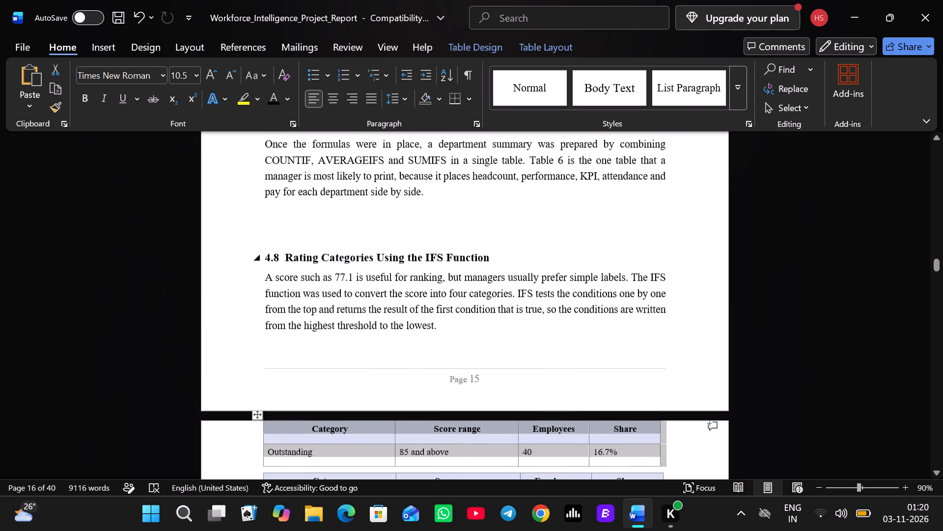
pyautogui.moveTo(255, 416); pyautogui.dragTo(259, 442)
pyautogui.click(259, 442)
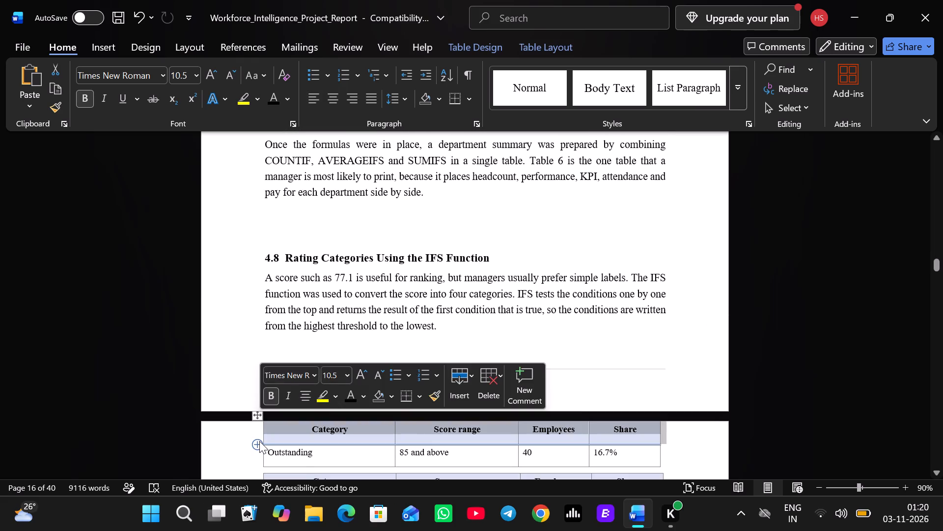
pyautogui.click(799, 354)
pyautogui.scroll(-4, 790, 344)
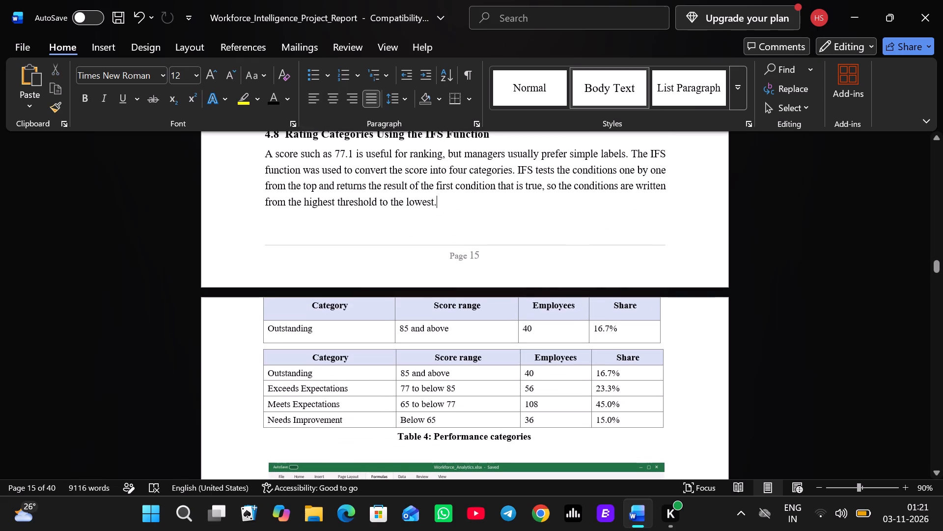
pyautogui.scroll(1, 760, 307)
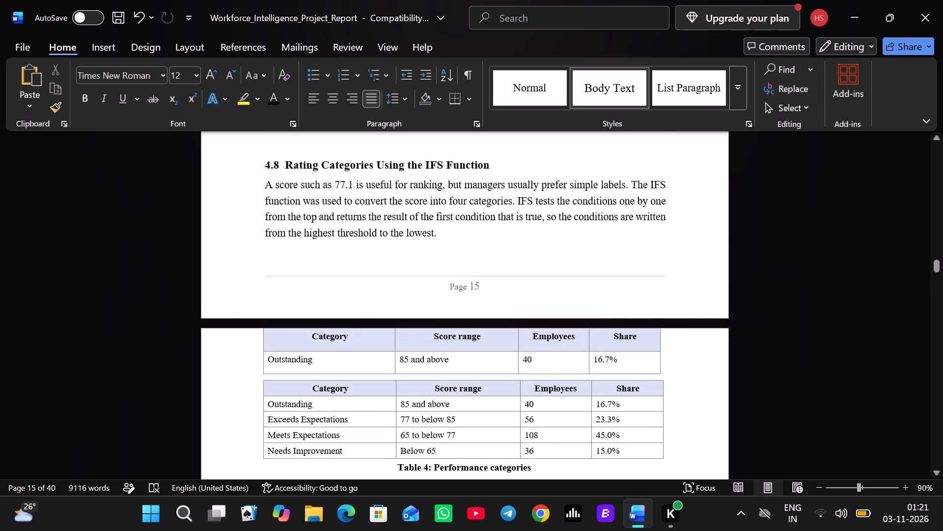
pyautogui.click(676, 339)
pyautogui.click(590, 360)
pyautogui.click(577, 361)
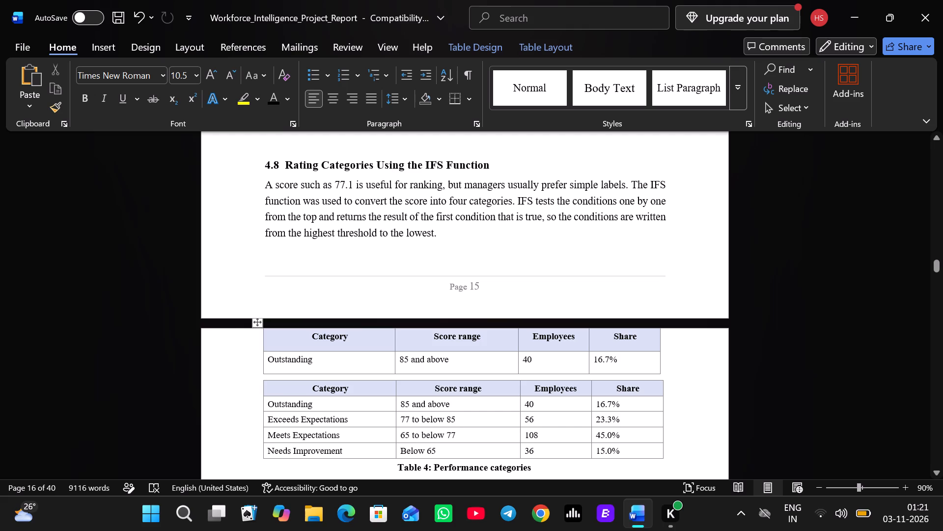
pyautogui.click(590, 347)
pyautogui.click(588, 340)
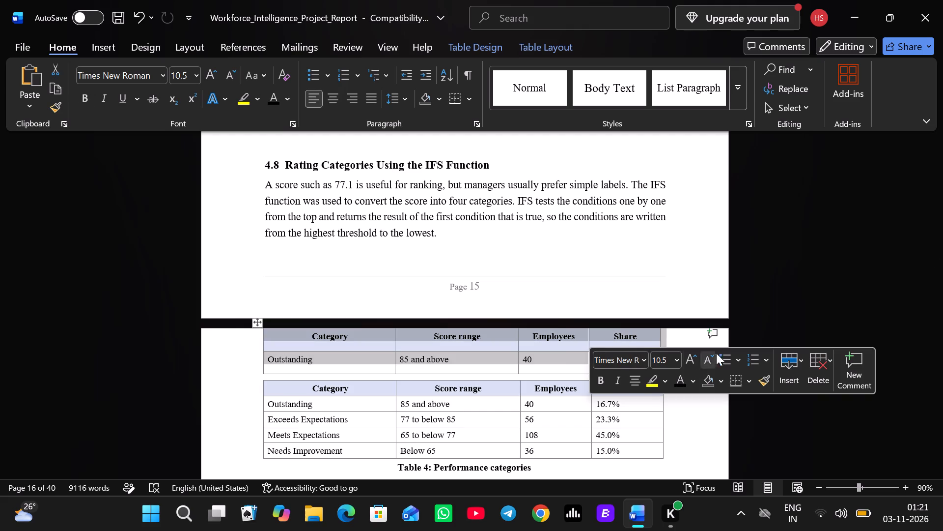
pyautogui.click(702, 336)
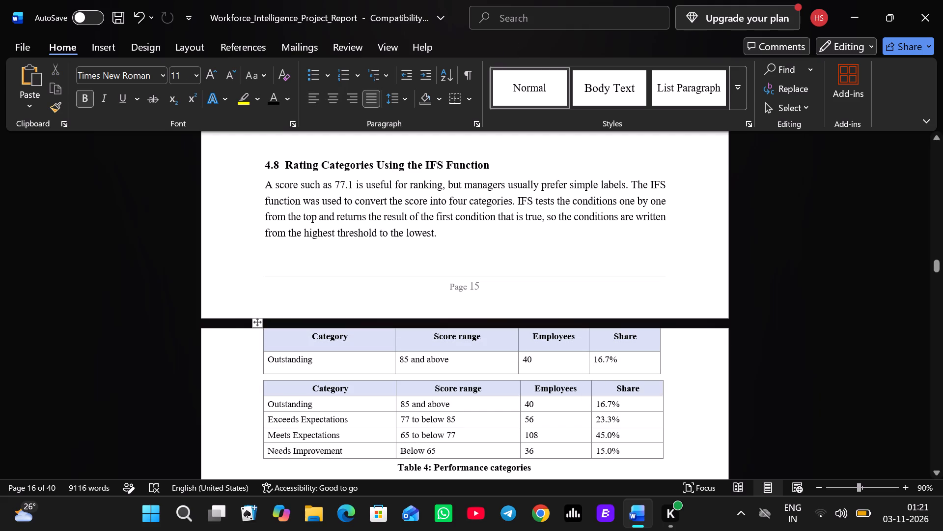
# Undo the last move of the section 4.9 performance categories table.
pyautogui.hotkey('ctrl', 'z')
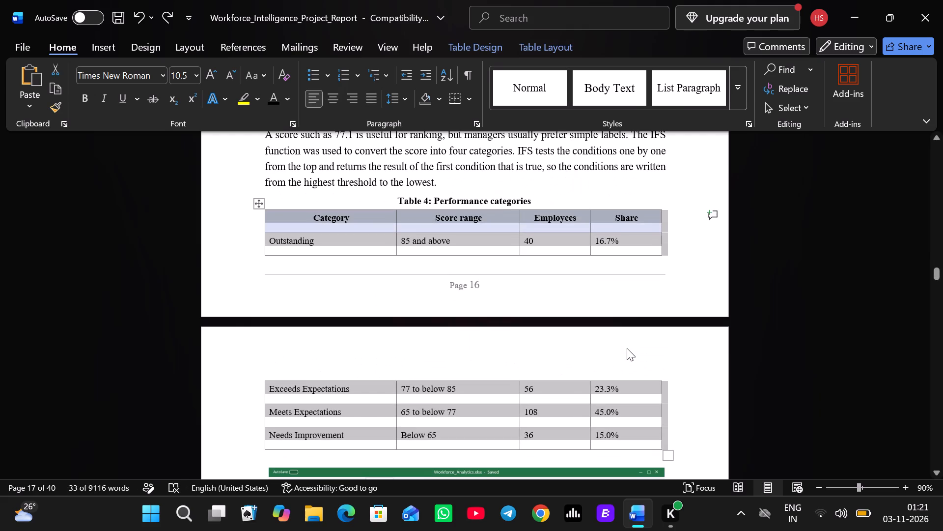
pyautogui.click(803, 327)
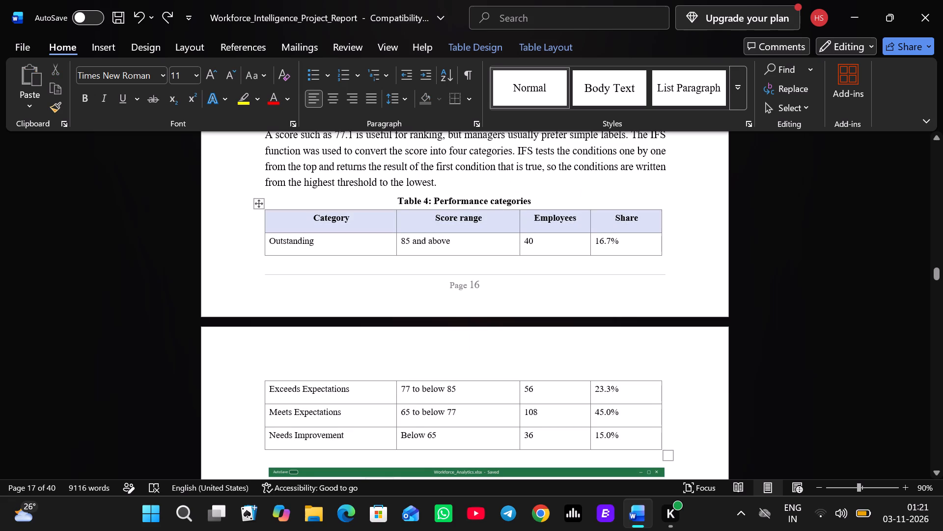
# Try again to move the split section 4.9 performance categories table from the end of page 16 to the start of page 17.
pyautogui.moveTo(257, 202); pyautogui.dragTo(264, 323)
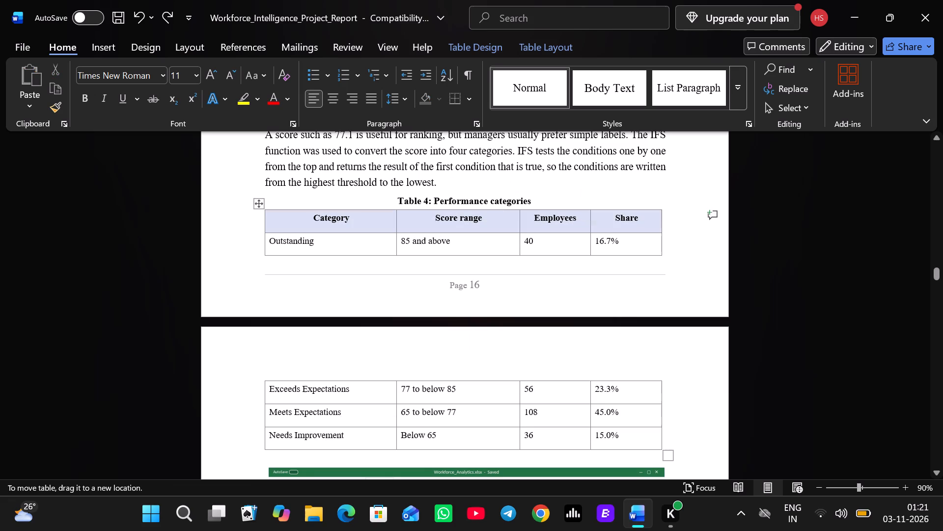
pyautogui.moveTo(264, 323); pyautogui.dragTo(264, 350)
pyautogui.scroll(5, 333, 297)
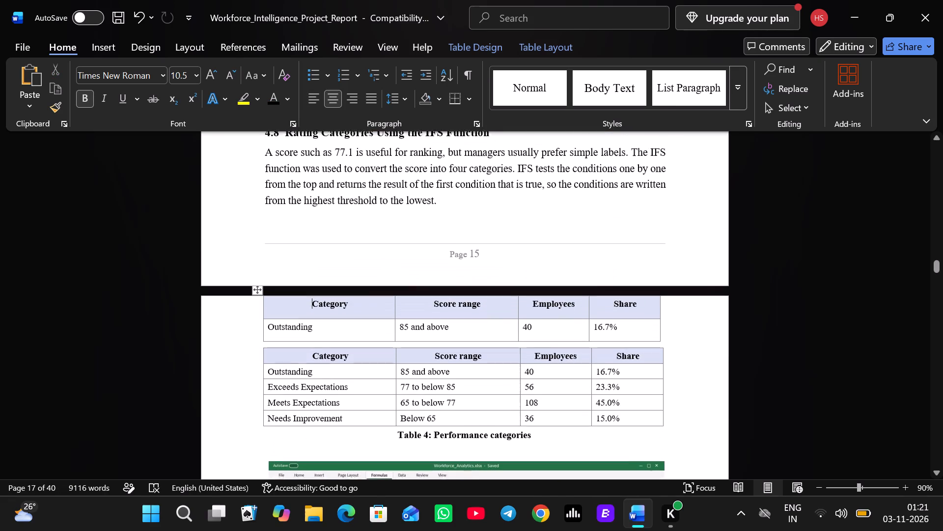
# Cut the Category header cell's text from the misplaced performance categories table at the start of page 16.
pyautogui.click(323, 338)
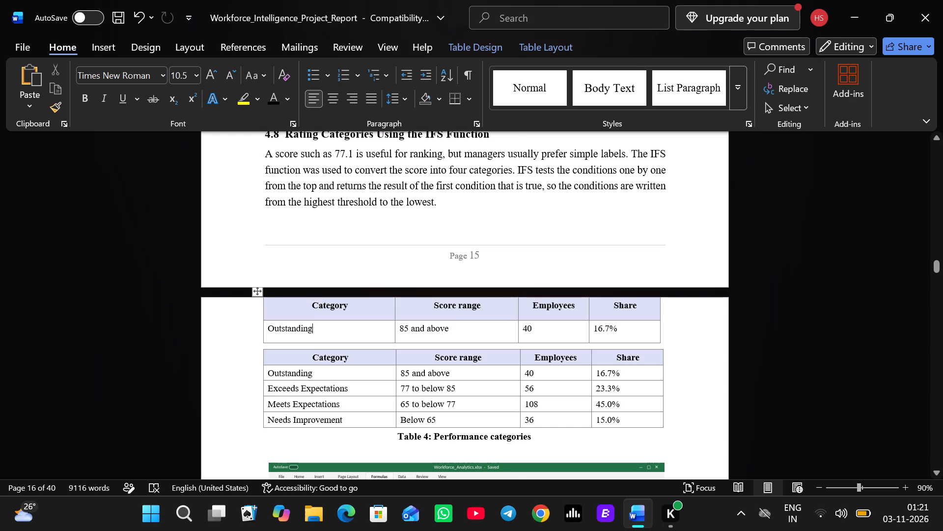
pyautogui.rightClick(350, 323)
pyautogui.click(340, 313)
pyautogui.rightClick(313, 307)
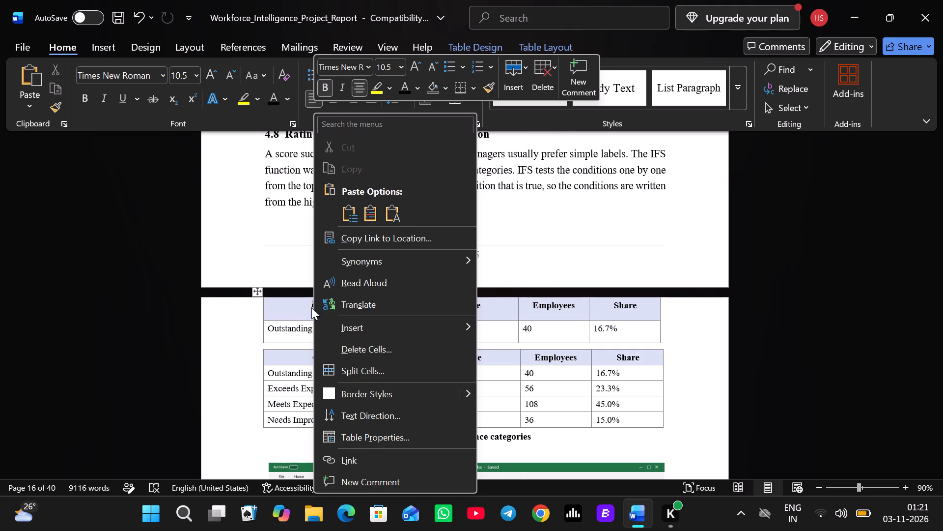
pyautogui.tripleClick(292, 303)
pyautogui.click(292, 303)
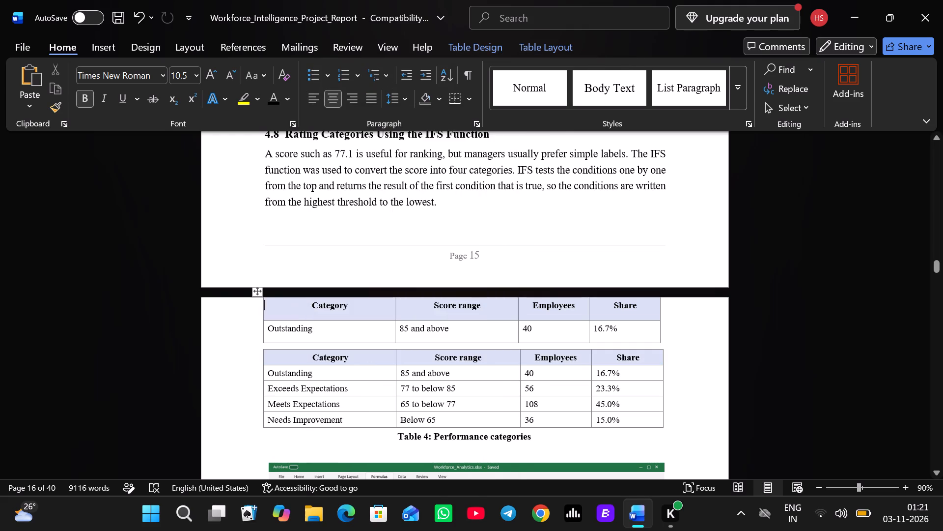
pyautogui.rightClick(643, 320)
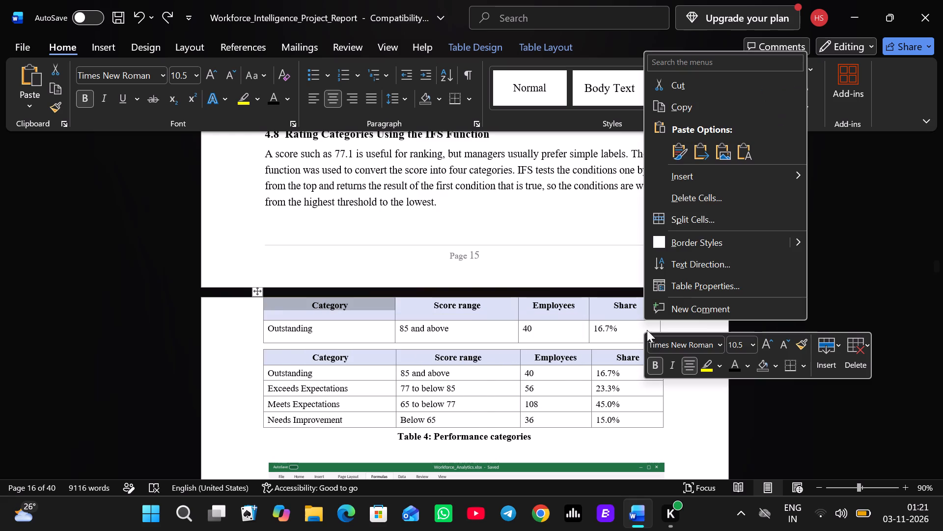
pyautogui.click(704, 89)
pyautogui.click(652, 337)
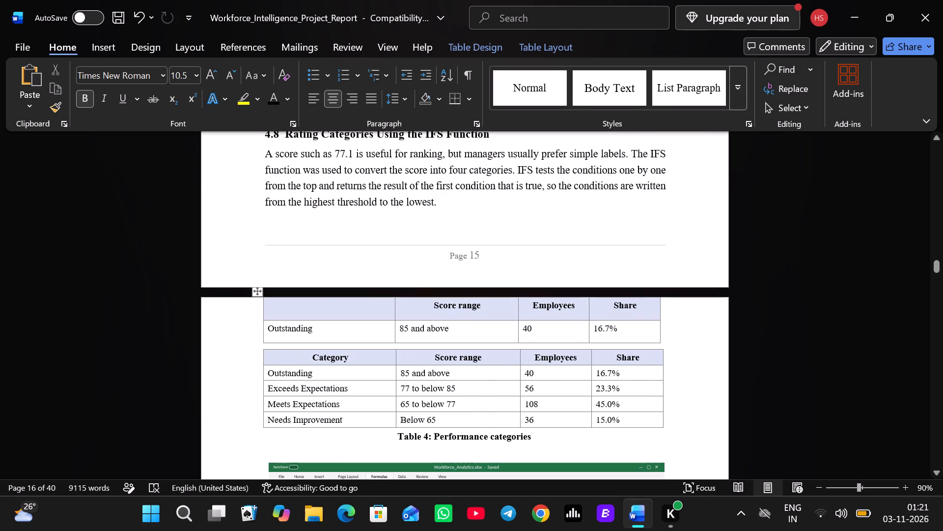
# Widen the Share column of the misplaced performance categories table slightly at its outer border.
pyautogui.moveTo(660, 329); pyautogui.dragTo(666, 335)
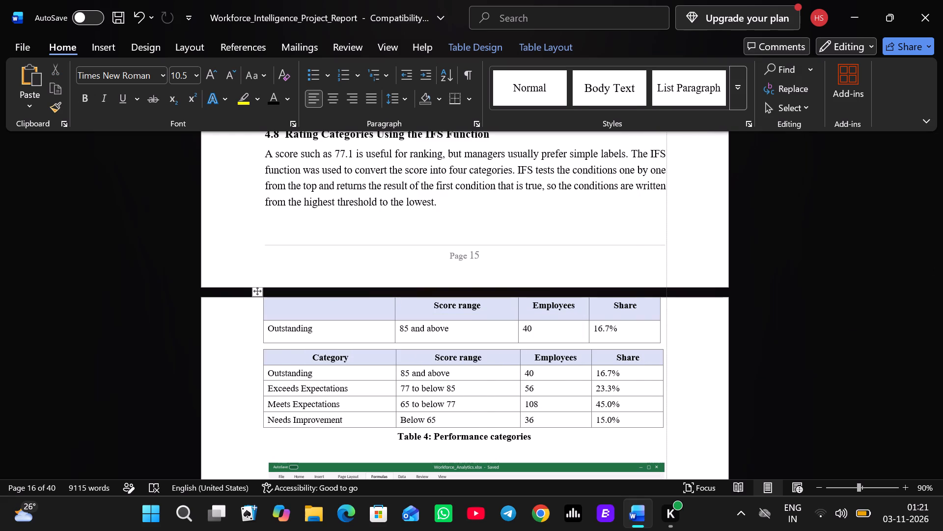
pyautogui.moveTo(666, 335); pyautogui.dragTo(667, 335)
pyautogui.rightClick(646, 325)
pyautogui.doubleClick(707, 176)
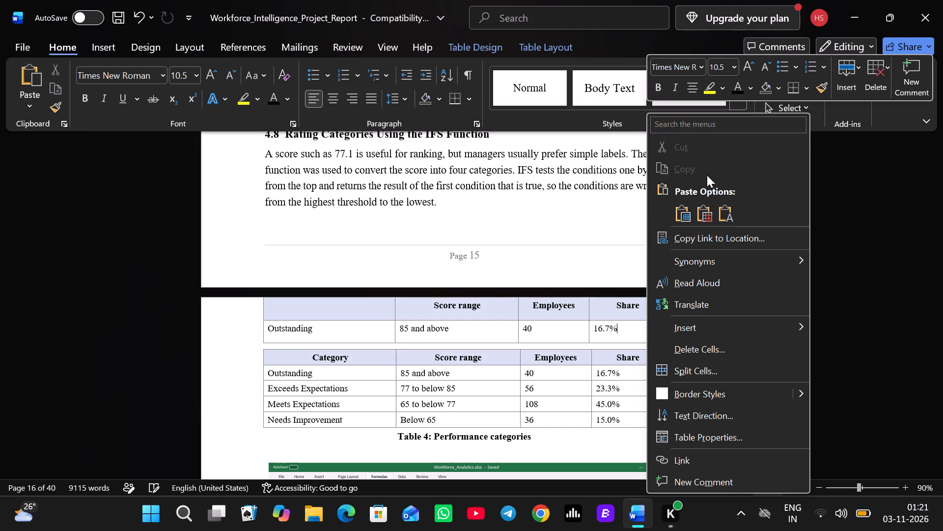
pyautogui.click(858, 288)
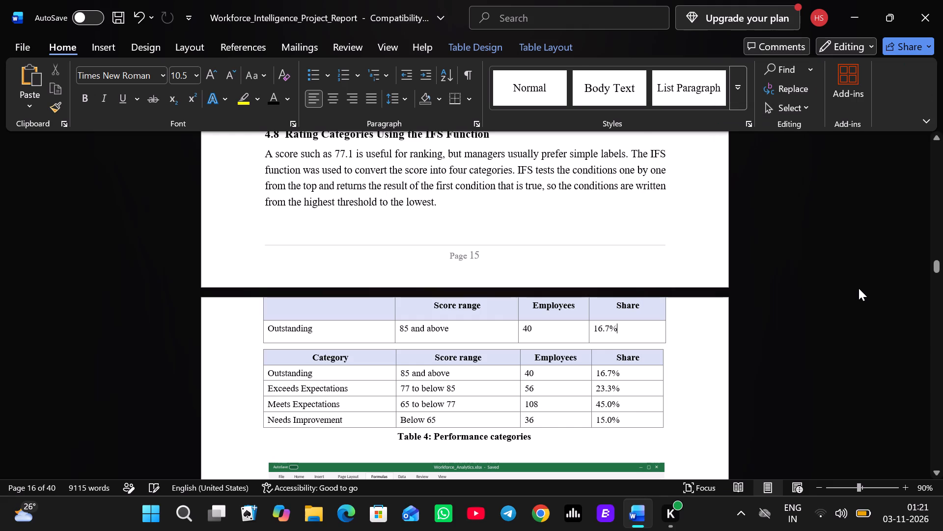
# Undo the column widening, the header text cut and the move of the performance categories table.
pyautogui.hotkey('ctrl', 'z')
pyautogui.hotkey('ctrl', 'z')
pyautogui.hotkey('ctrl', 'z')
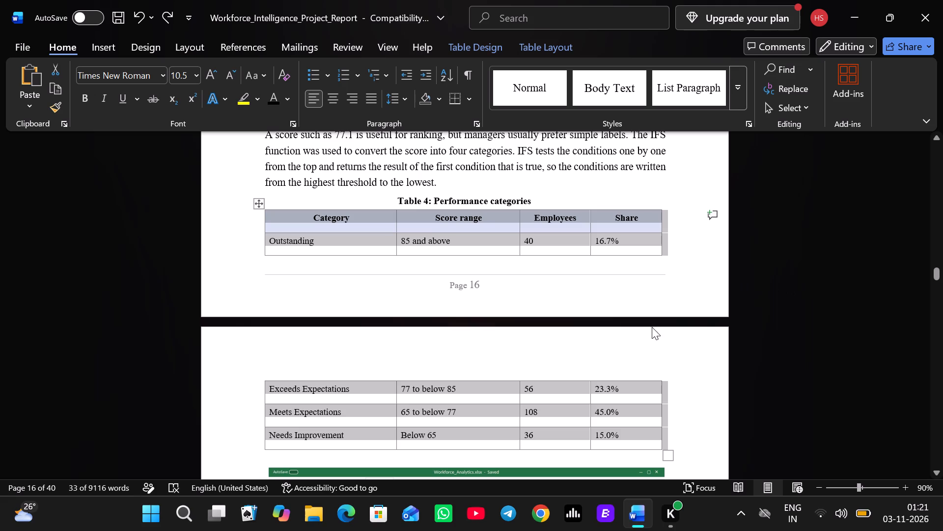
# Narrow the split section 4.9 performance categories table slightly by resizing it from its lower corner.
pyautogui.moveTo(670, 455); pyautogui.dragTo(666, 307)
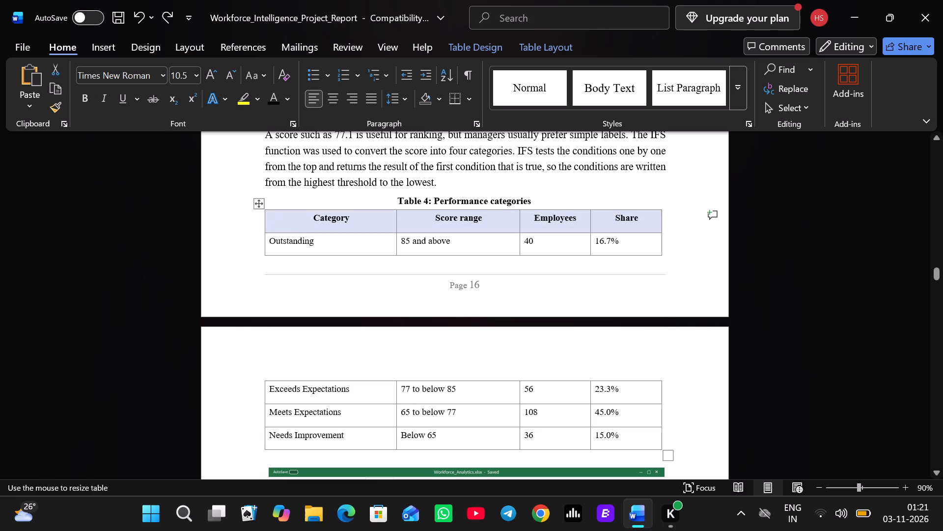
pyautogui.moveTo(666, 307); pyautogui.dragTo(658, 362)
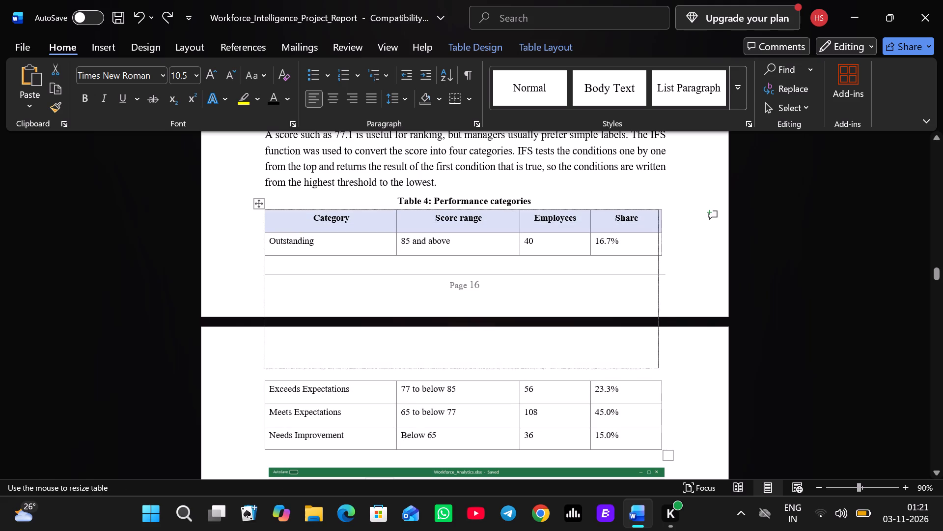
pyautogui.moveTo(658, 362); pyautogui.dragTo(658, 292)
pyautogui.click(658, 292)
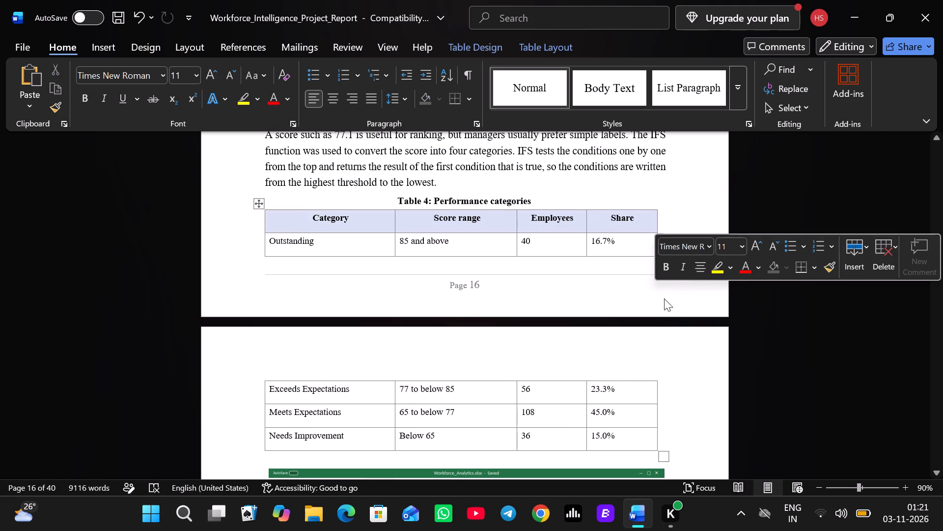
pyautogui.click(813, 367)
# Insert four line breaks after section 4.9's paragraph ending "highest threshold to the lowest." to push the Table 4 caption and table onto page 17.
pyautogui.scroll(5, 806, 330)
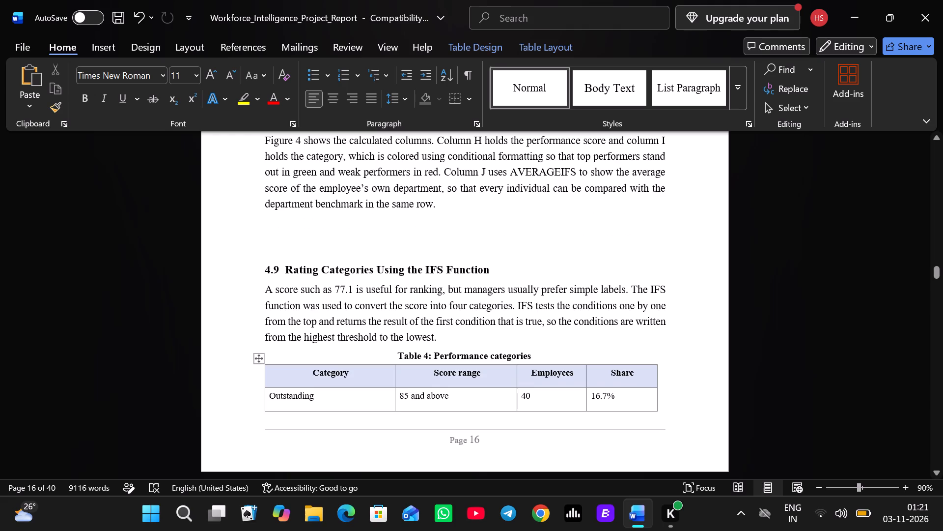
pyautogui.scroll(3, 735, 269)
pyautogui.scroll(-4, 735, 269)
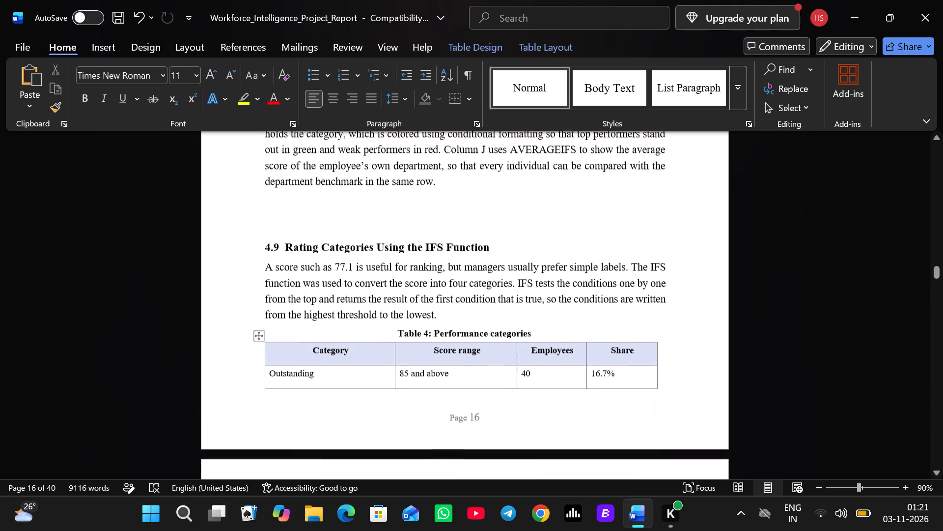
pyautogui.click(461, 304)
pyautogui.scroll(-4, 461, 304)
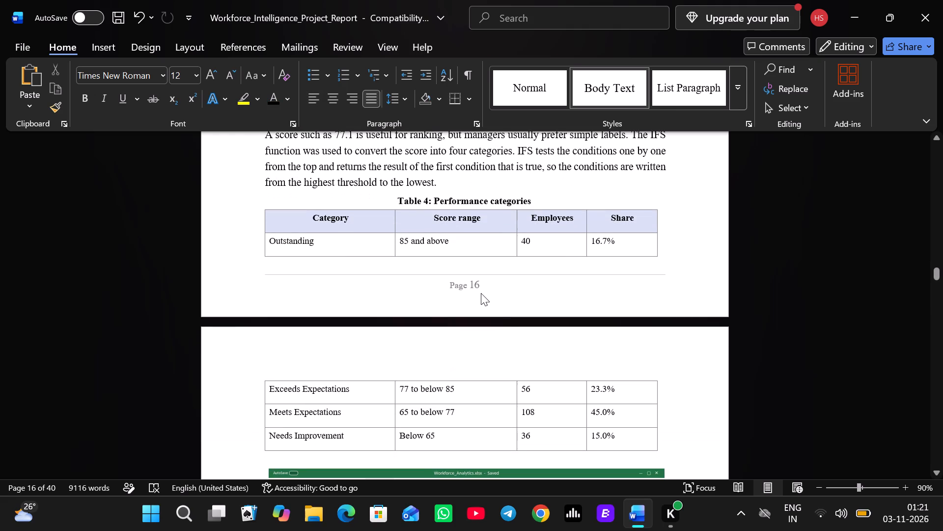
pyautogui.press('Return')
pyautogui.press('Return')
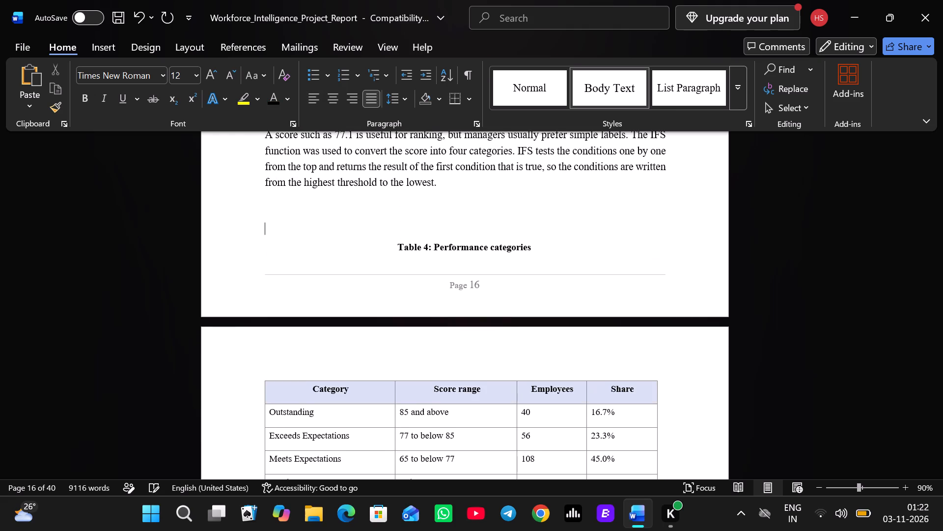
pyautogui.press('Return')
pyautogui.press('Return')
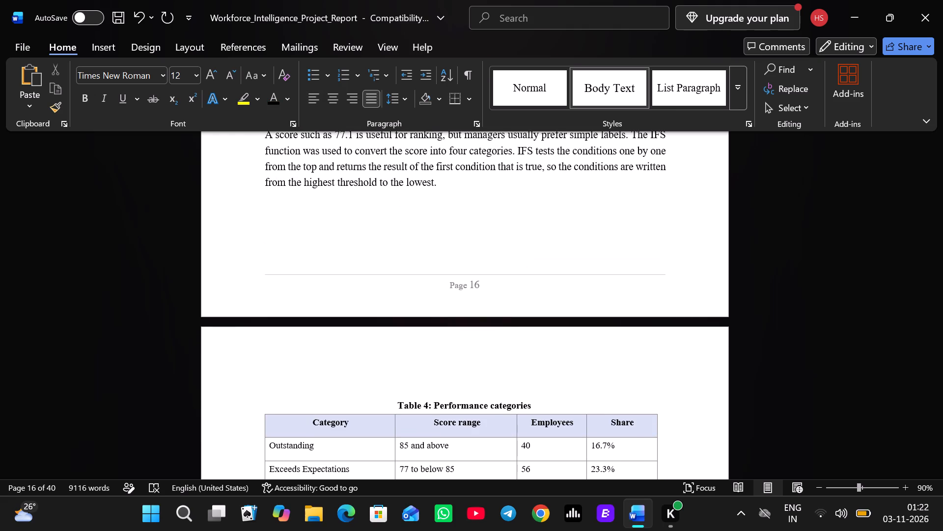
pyautogui.scroll(3, 481, 293)
pyautogui.scroll(3, 548, 233)
pyautogui.scroll(-9, 548, 233)
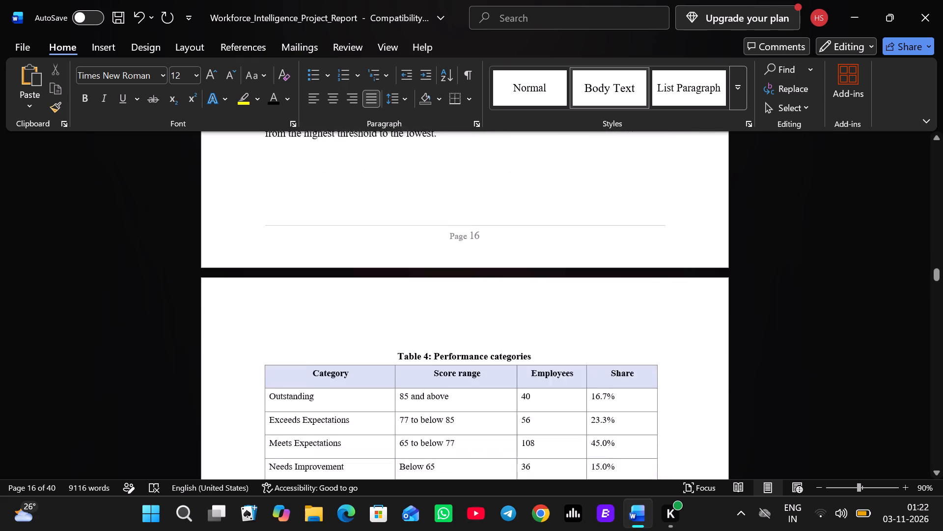
# Check the layout of sections 4.7 to 4.10 across pages 15 to 20 for split tables and blank pages.
pyautogui.scroll(-4, 550, 231)
pyautogui.scroll(18, 551, 231)
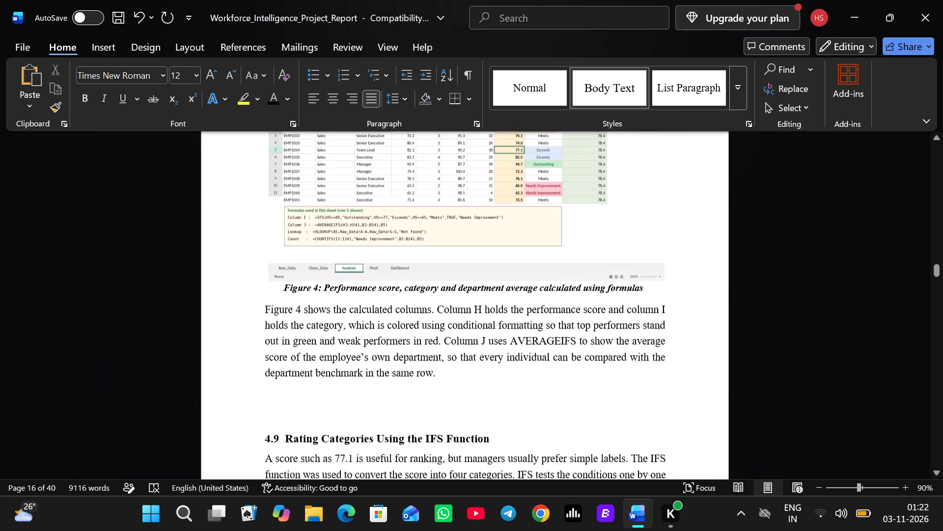
pyautogui.scroll(20, 551, 231)
pyautogui.scroll(1, 551, 231)
pyautogui.scroll(-6, 551, 231)
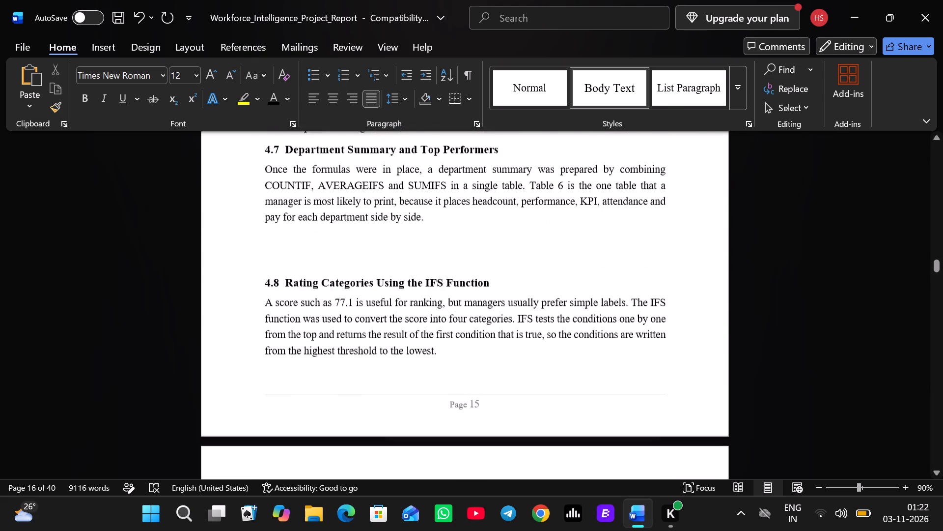
pyautogui.scroll(-20, 552, 231)
pyautogui.scroll(-15, 552, 231)
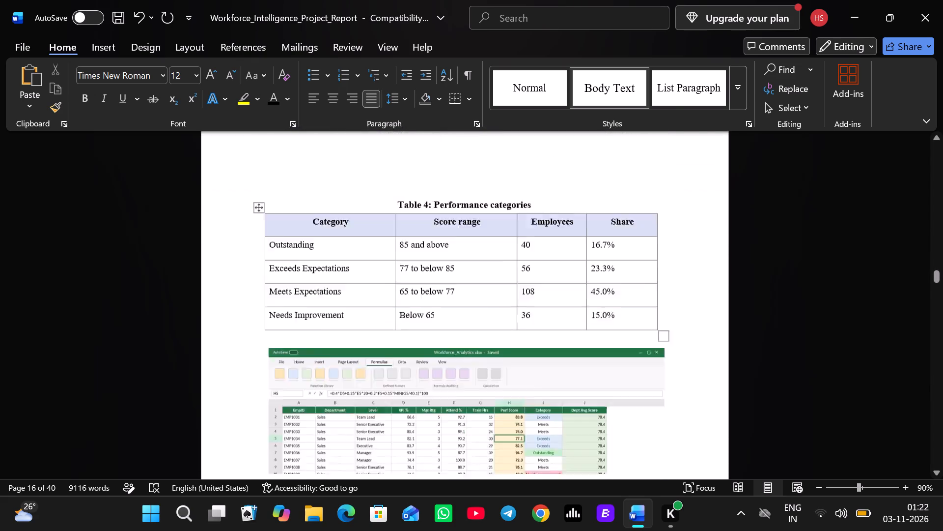
pyautogui.scroll(-20, 546, 240)
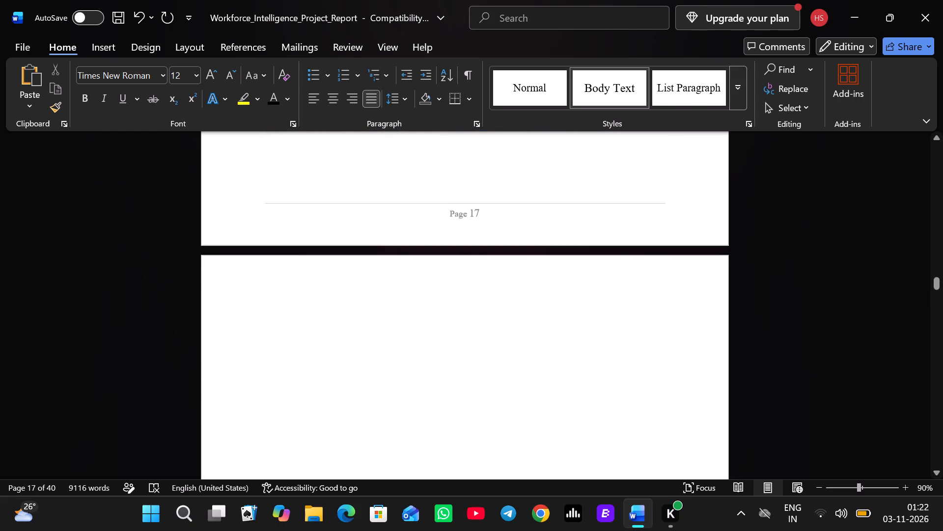
pyautogui.scroll(-20, 528, 236)
pyautogui.scroll(-19, 528, 236)
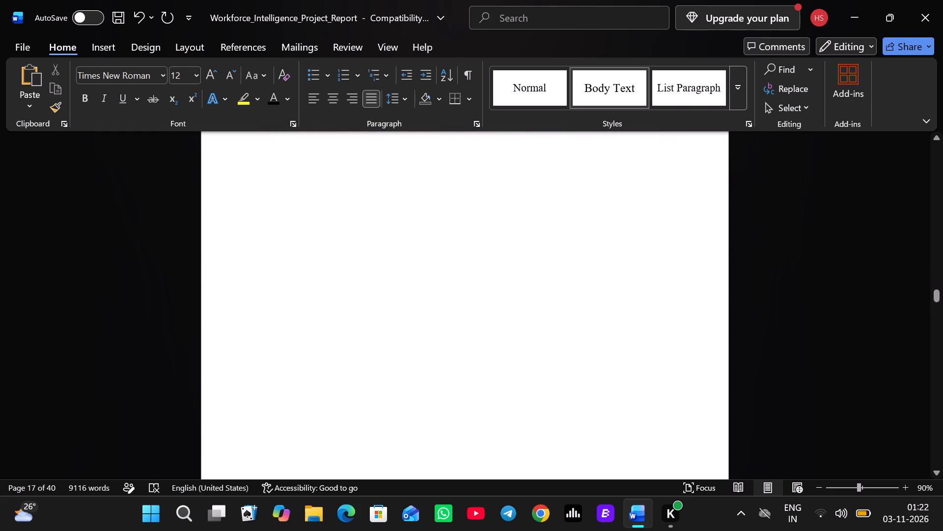
pyautogui.scroll(-12, 527, 238)
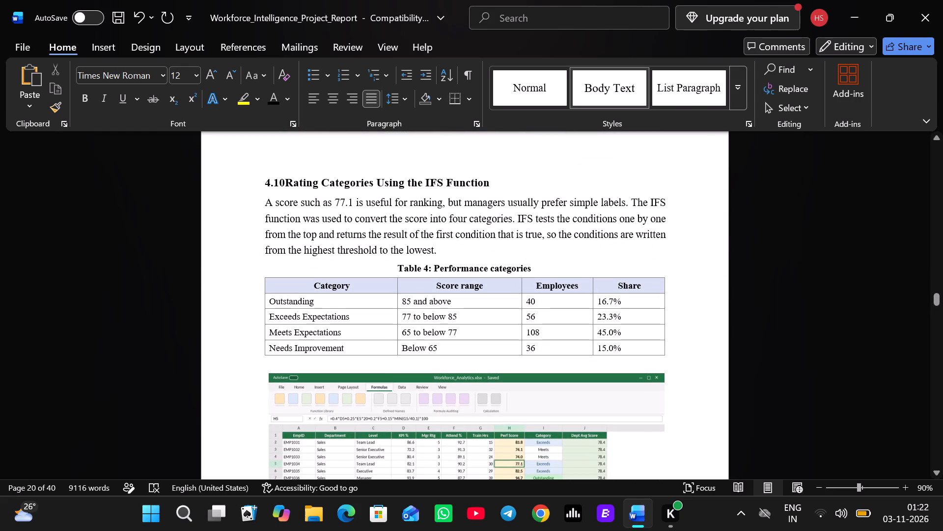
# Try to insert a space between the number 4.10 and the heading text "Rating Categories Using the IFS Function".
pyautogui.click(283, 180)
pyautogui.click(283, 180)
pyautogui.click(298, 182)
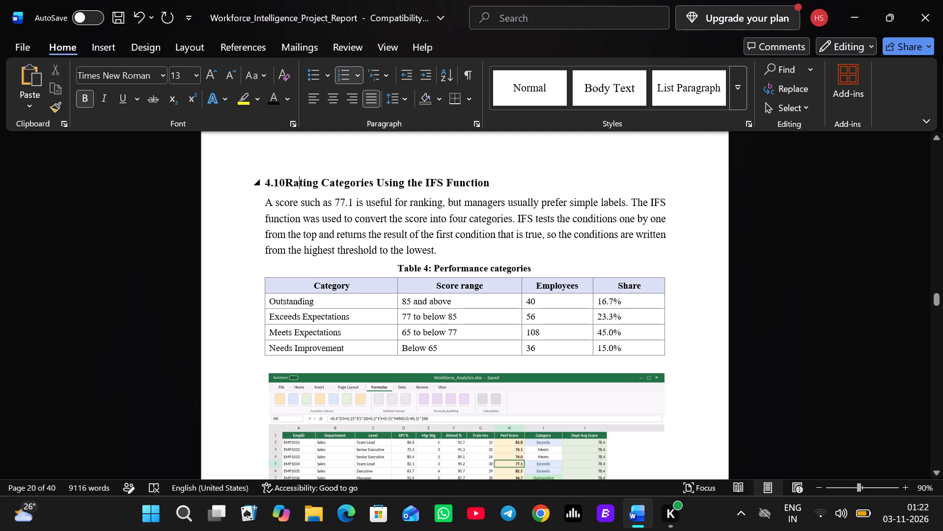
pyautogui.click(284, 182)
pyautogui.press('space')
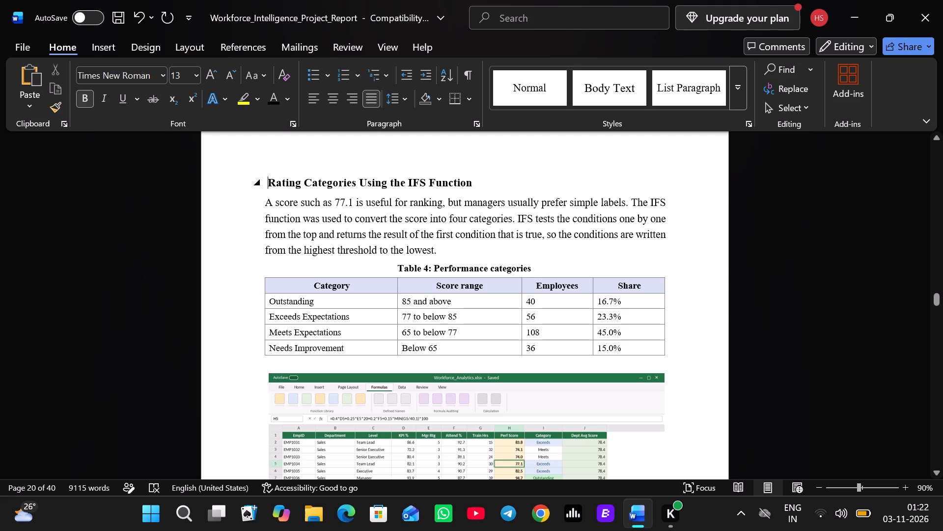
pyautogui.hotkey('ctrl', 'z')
# Insert a space in front of "Rating" in the section 4.10 heading on page 20, keeping its number.
pyautogui.click(299, 184)
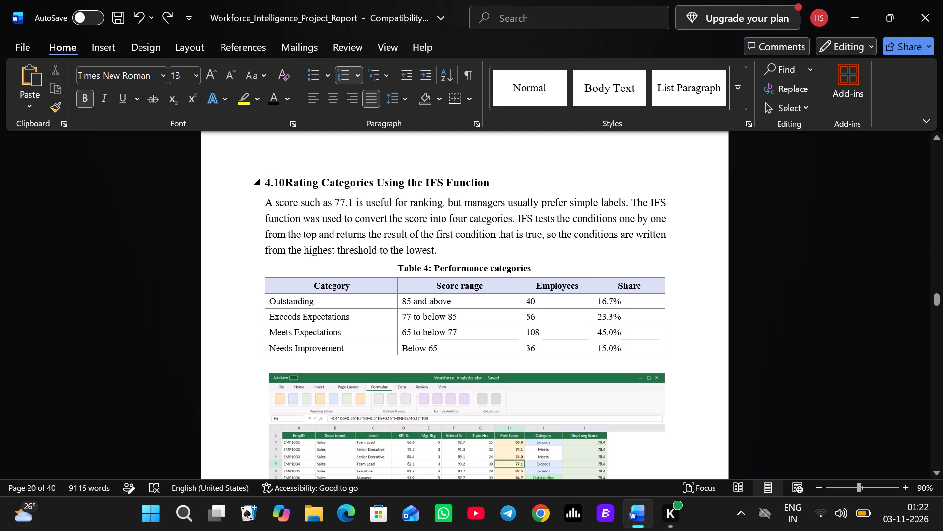
pyautogui.press('Left')
pyautogui.press('Left')
pyautogui.press('Left')
pyautogui.press('Right')
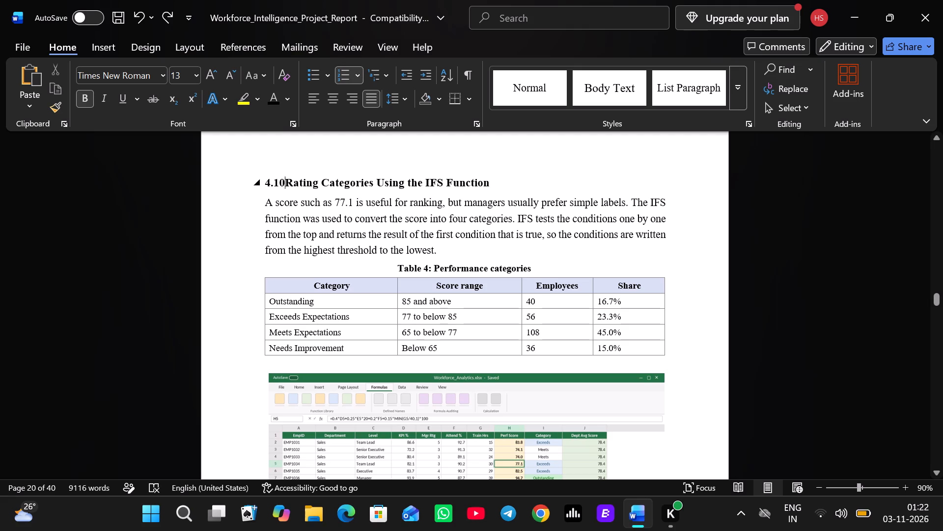
pyautogui.press('space')
# Copy everything from the 4.10 "Rating Categories" heading text through the Department Summary paragraph ending "side by side.".
pyautogui.click(300, 184)
pyautogui.moveTo(290, 182); pyautogui.dragTo(382, 314)
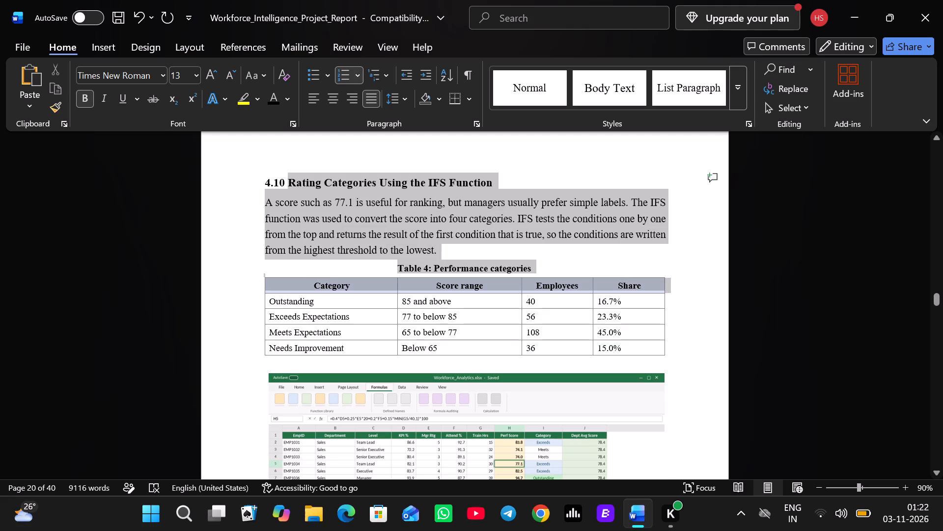
pyautogui.moveTo(382, 314); pyautogui.dragTo(441, 499)
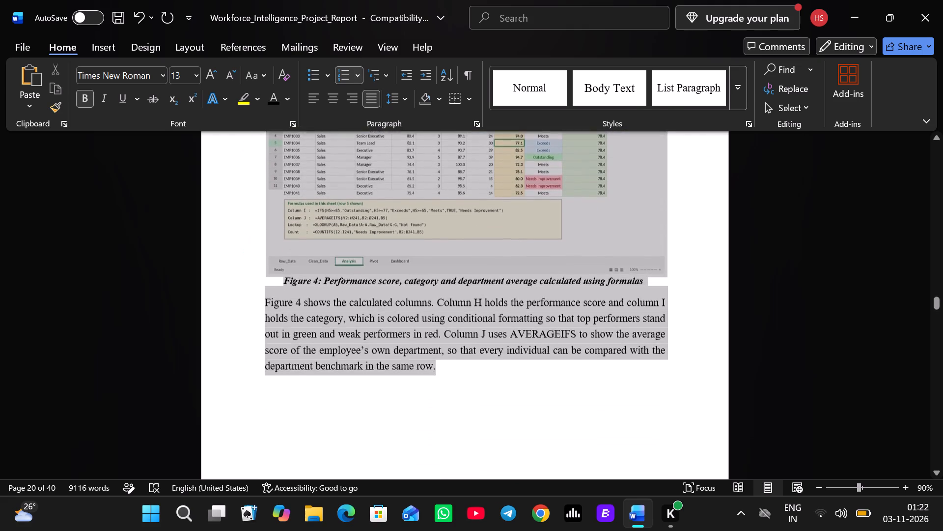
pyautogui.moveTo(441, 499); pyautogui.dragTo(448, 308)
pyautogui.rightClick(382, 265)
pyautogui.click(429, 233)
# Paste the copied sections at the top of blank page 18 with the Continue List option.
pyautogui.scroll(20, 429, 234)
pyautogui.scroll(20, 429, 234)
pyautogui.scroll(4, 429, 234)
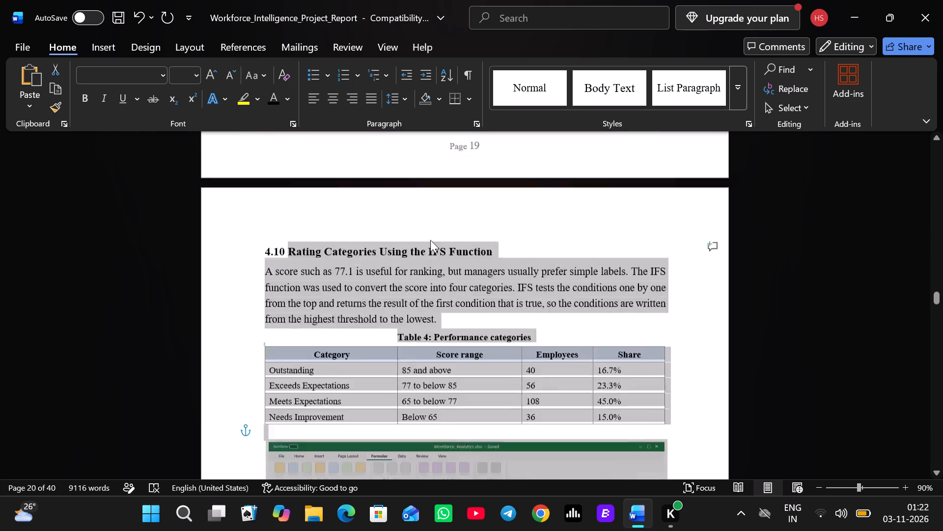
pyautogui.scroll(20, 430, 240)
pyautogui.scroll(20, 430, 240)
pyautogui.scroll(3, 430, 240)
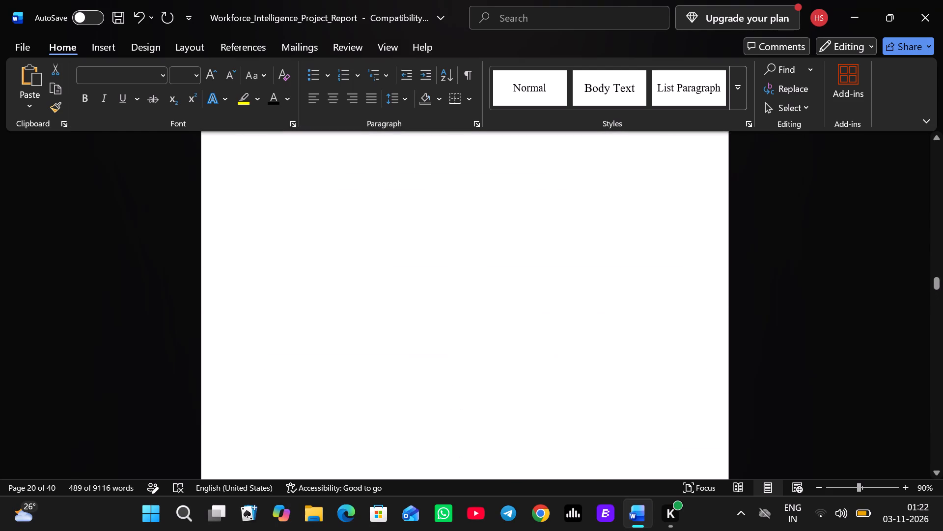
pyautogui.scroll(13, 431, 247)
pyautogui.scroll(8, 431, 247)
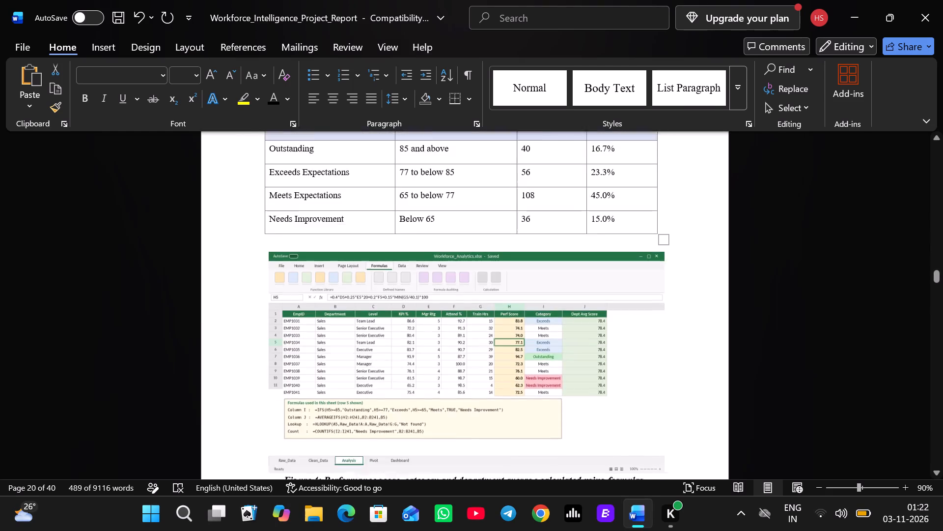
pyautogui.scroll(-8, 431, 247)
pyautogui.scroll(1, 431, 247)
pyautogui.scroll(-6, 431, 247)
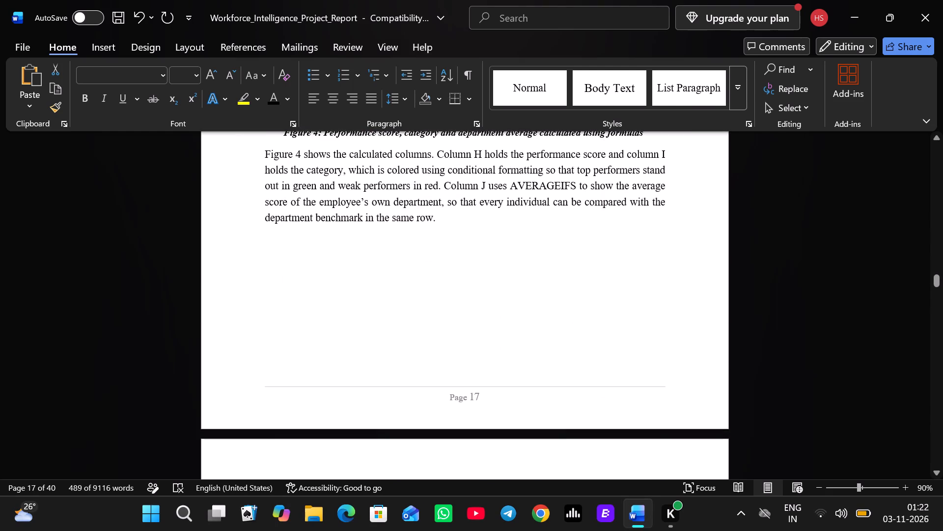
pyautogui.scroll(5, 442, 237)
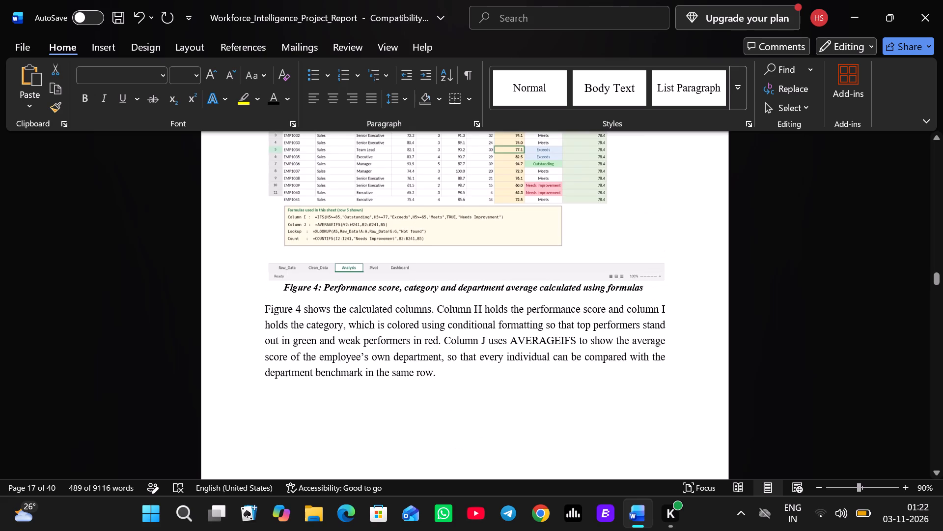
pyautogui.scroll(-17, 443, 237)
pyautogui.scroll(3, 444, 231)
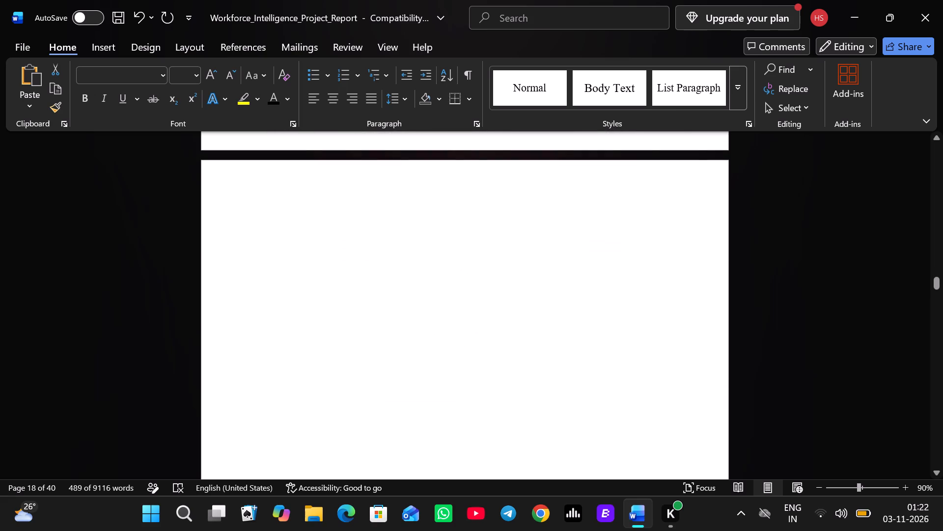
pyautogui.click(448, 213)
pyautogui.rightClick(448, 212)
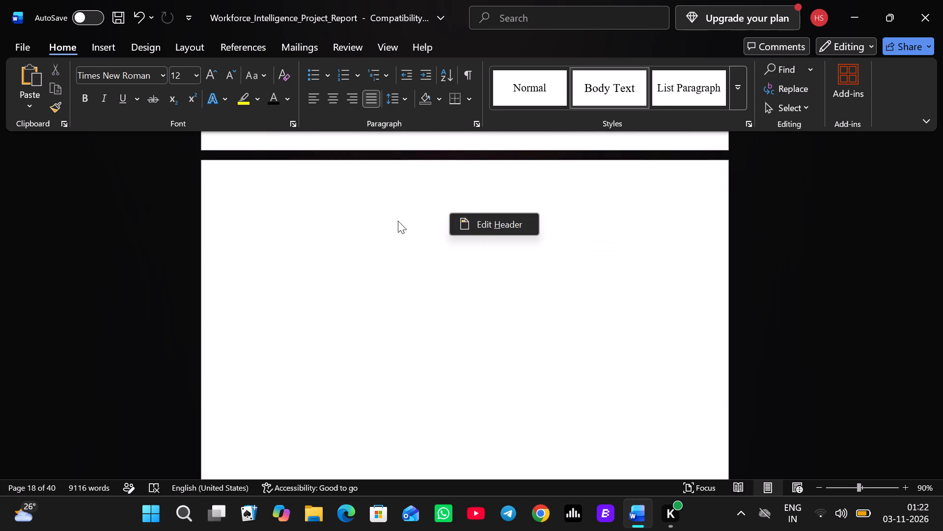
pyautogui.rightClick(397, 221)
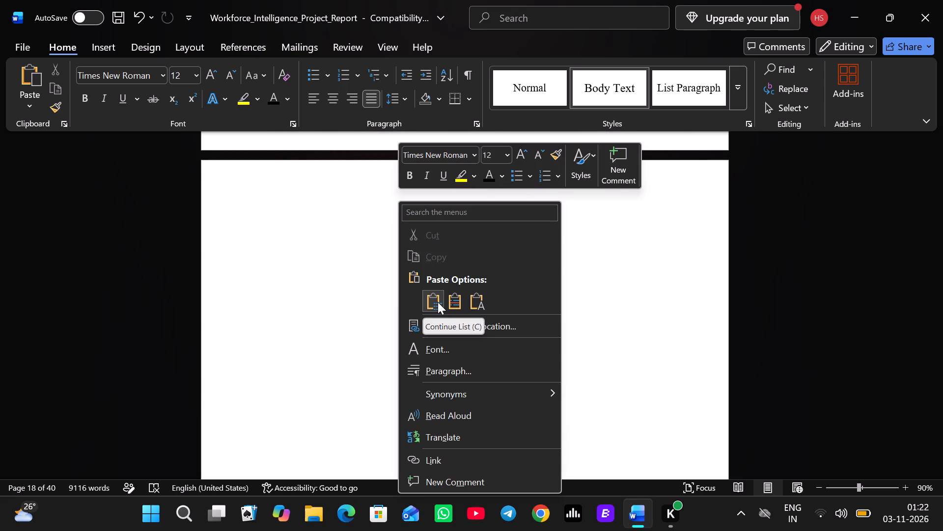
pyautogui.click(438, 302)
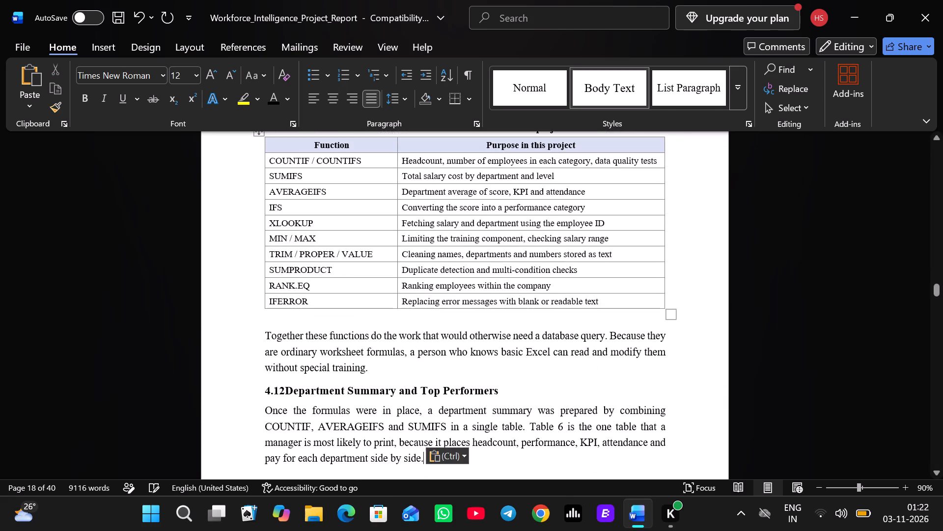
# Add two blank lines after the Figure 4 caption in the pasted section on page 18.
pyautogui.scroll(20, 681, 272)
pyautogui.scroll(1, 681, 272)
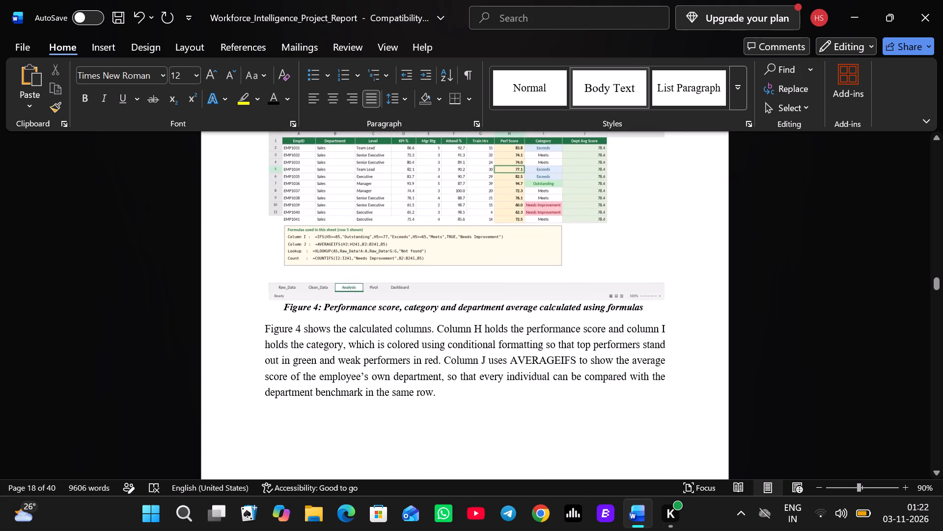
pyautogui.click(655, 313)
pyautogui.click(646, 310)
pyautogui.press('Return')
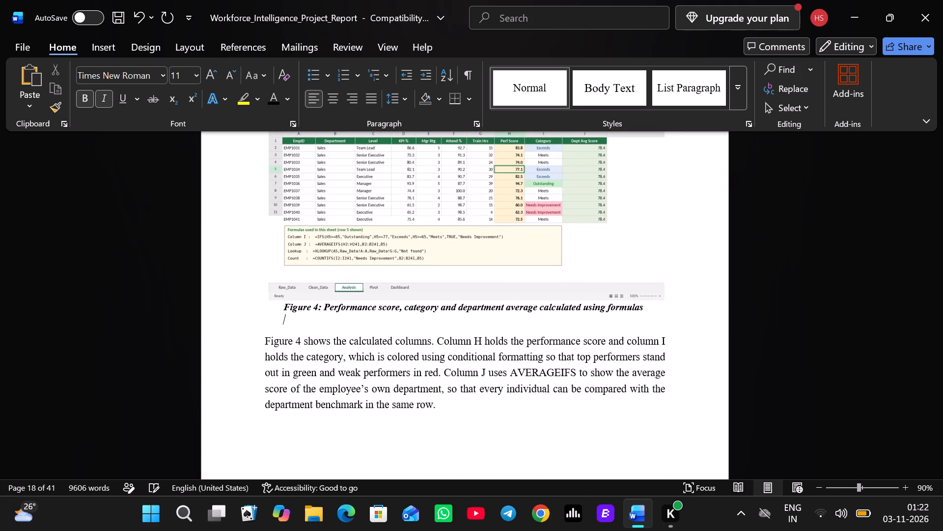
pyautogui.press('Return')
pyautogui.click(787, 313)
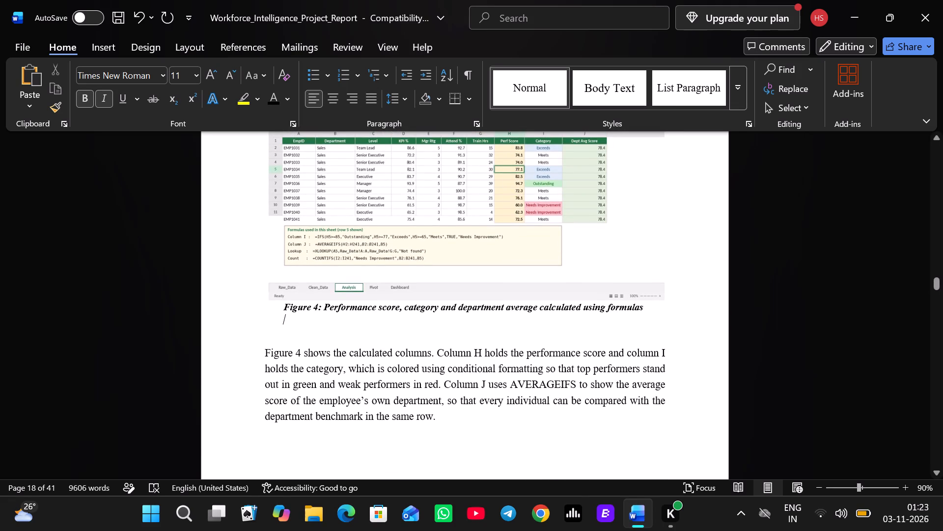
pyautogui.click(687, 308)
# Review the pasted sections on pages 18 and 19 for spacing, table placement and remaining blank space.
pyautogui.scroll(-6, 684, 308)
pyautogui.scroll(-6, 622, 289)
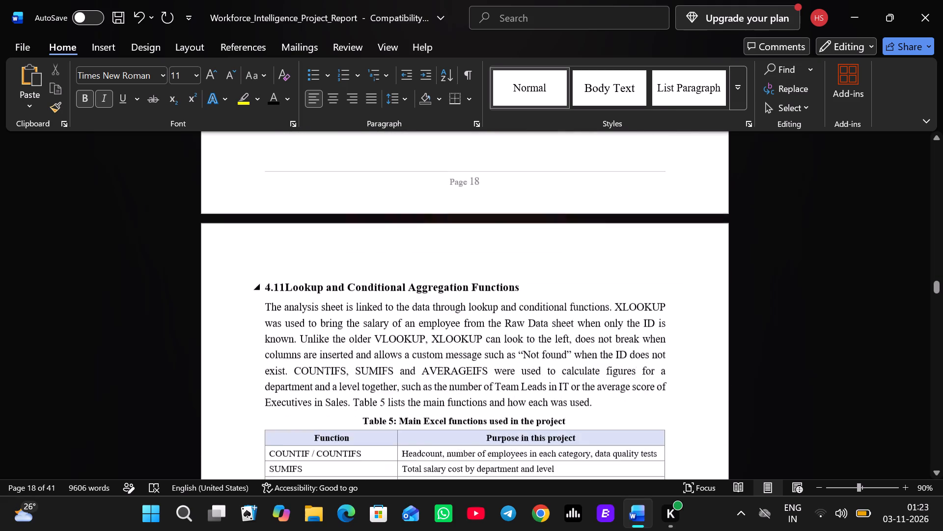
pyautogui.scroll(-4, 593, 267)
pyautogui.scroll(-19, 590, 257)
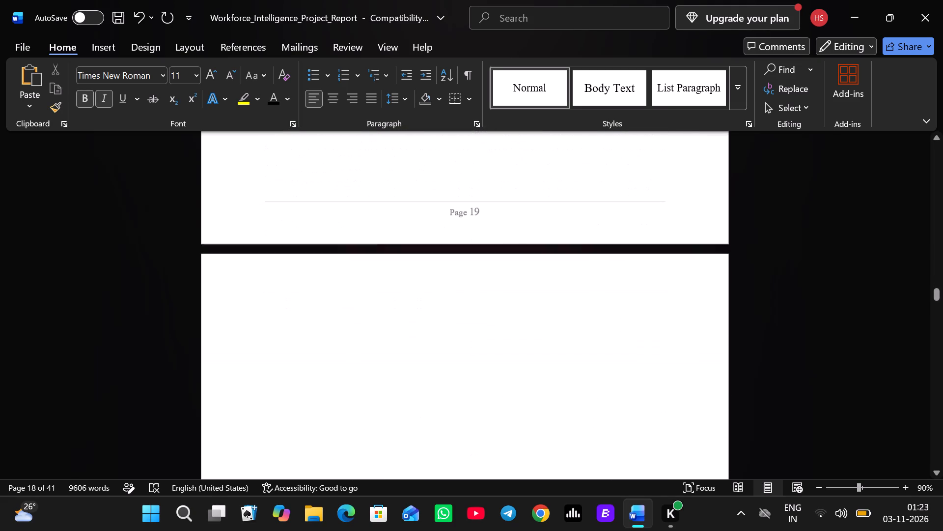
pyautogui.scroll(-6, 591, 263)
pyautogui.scroll(18, 592, 265)
pyautogui.scroll(5, 592, 265)
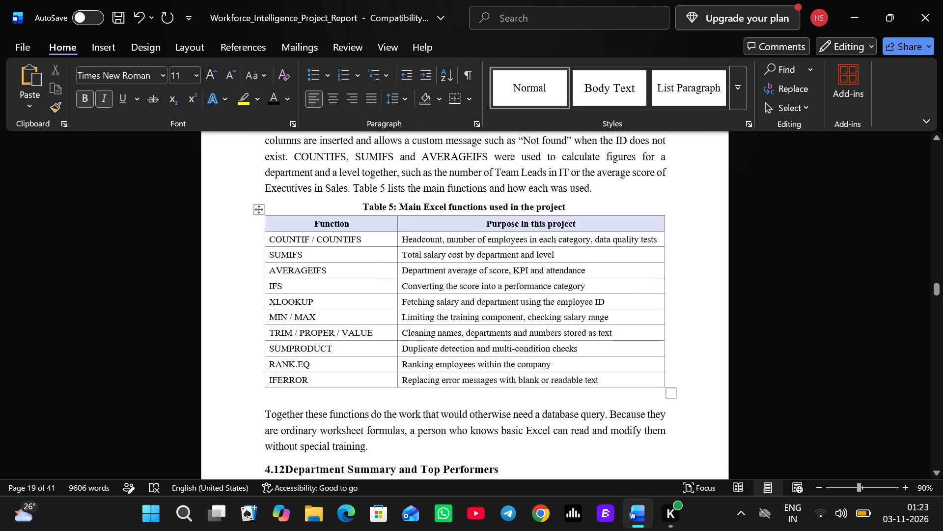
pyautogui.scroll(6, 592, 265)
pyautogui.scroll(-4, 592, 265)
pyautogui.scroll(11, 592, 265)
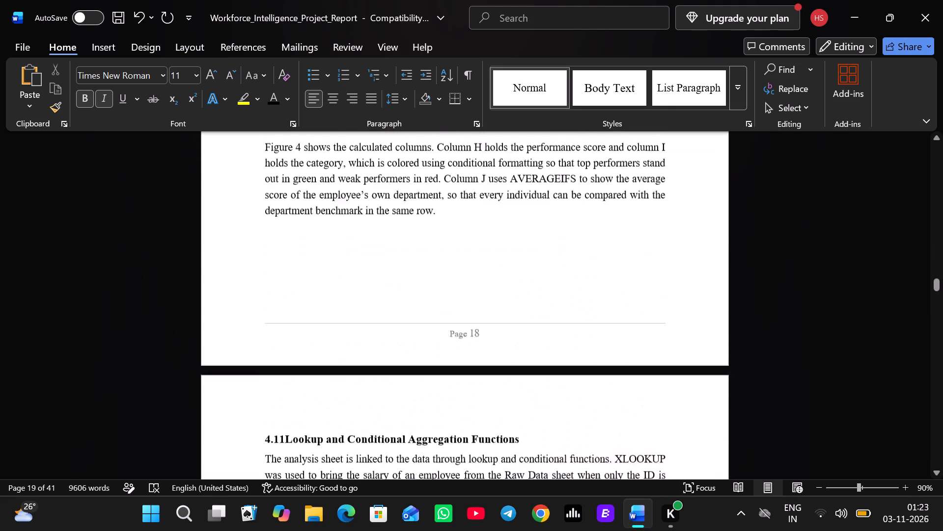
pyautogui.scroll(19, 592, 265)
pyautogui.scroll(-12, 593, 265)
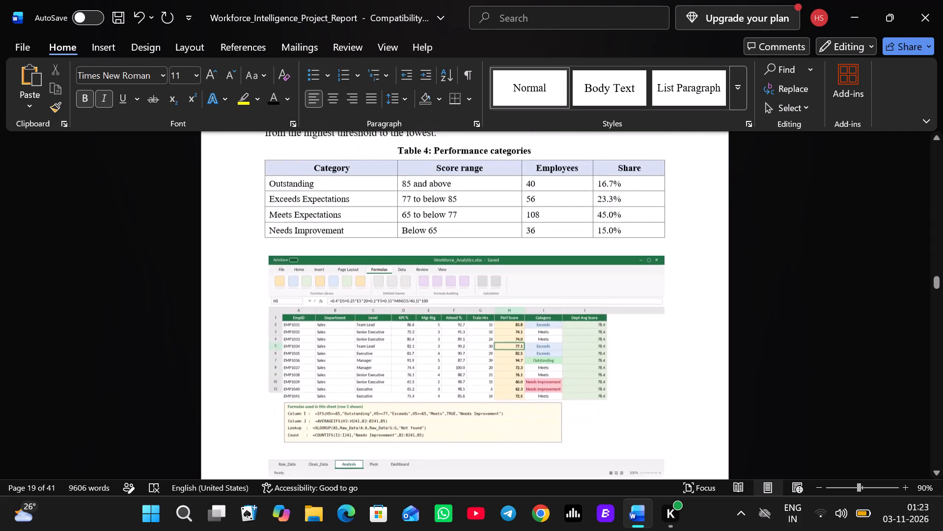
pyautogui.scroll(-17, 594, 265)
pyautogui.scroll(-11, 596, 266)
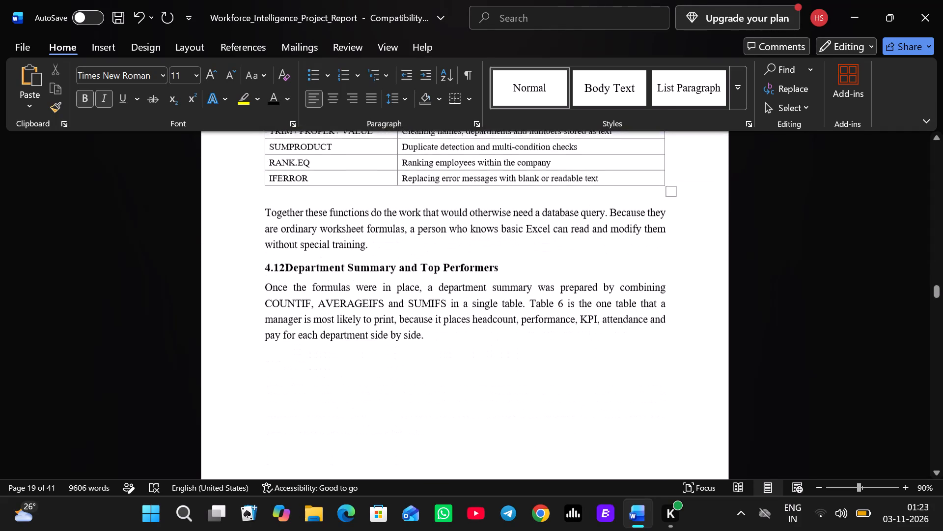
pyautogui.scroll(17, 596, 266)
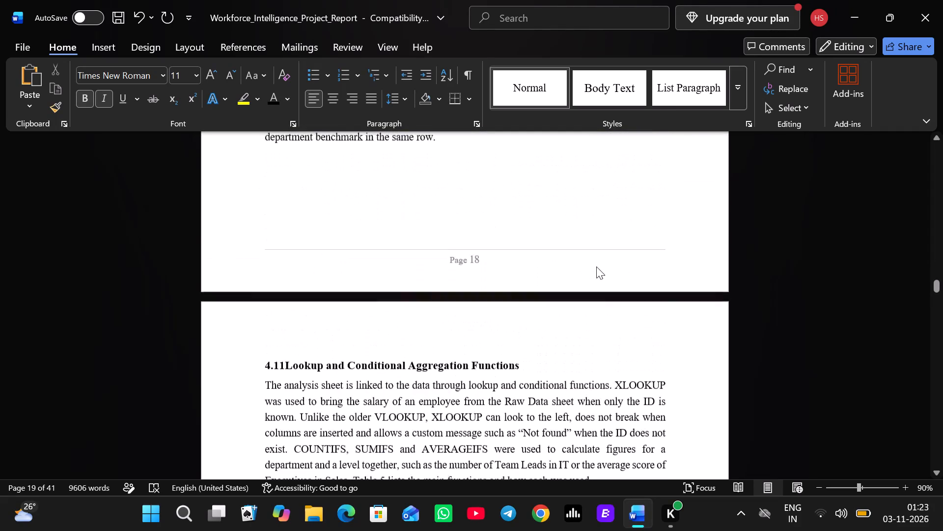
# Insert a blank line between the paragraph ending "without special training." and the 4.12 Department Summary and Top Performers heading on page 19.
pyautogui.scroll(-16, 596, 266)
pyautogui.click(407, 253)
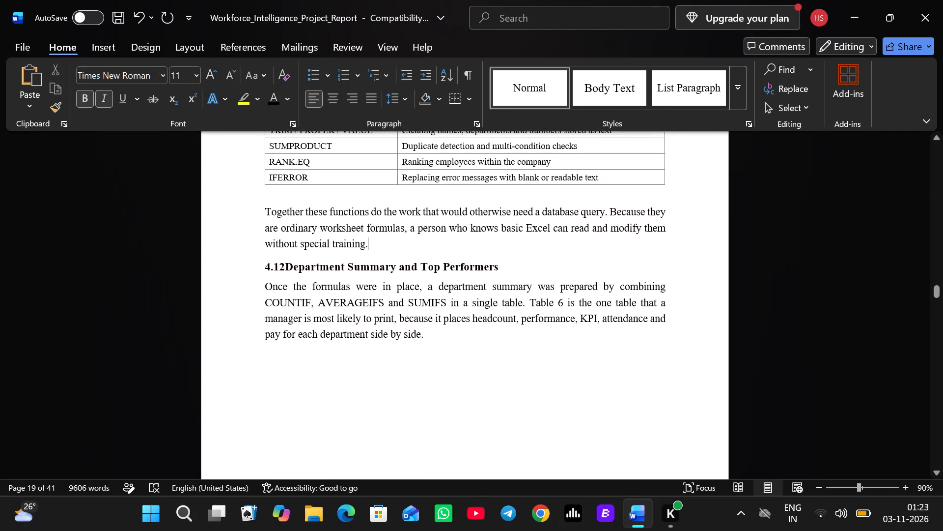
pyautogui.press('Return')
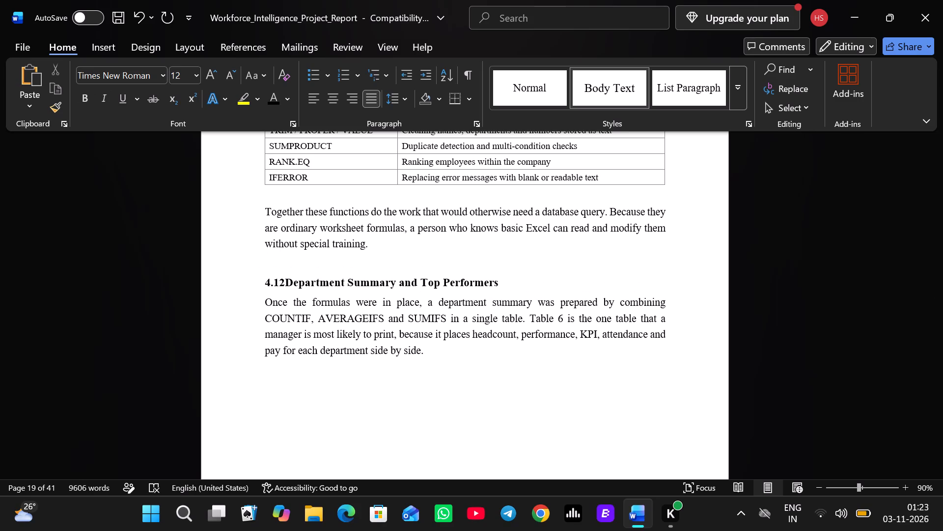
pyautogui.scroll(-7, 407, 250)
pyautogui.scroll(5, 469, 252)
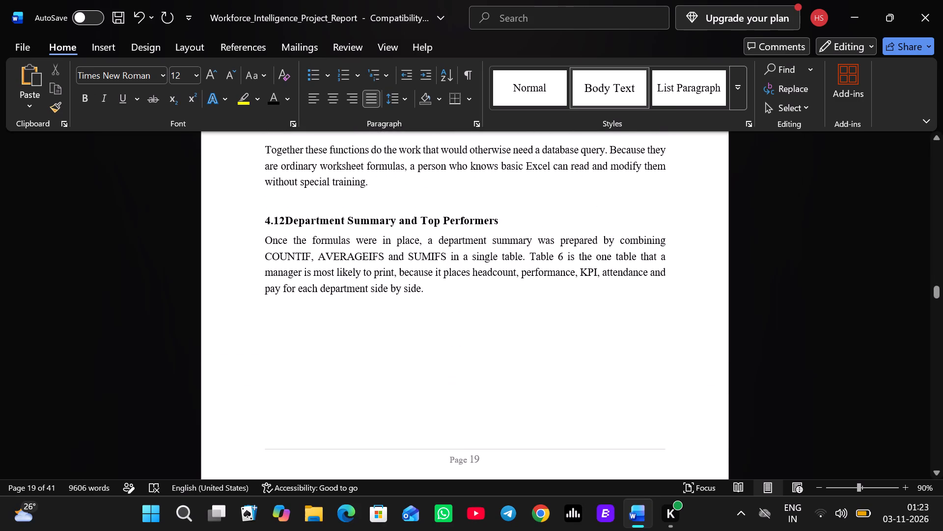
# Add two more blank lines above the 4.12 Department Summary and Top Performers heading on page 19.
pyautogui.press('Return')
pyautogui.press('Return')
pyautogui.scroll(9, 537, 248)
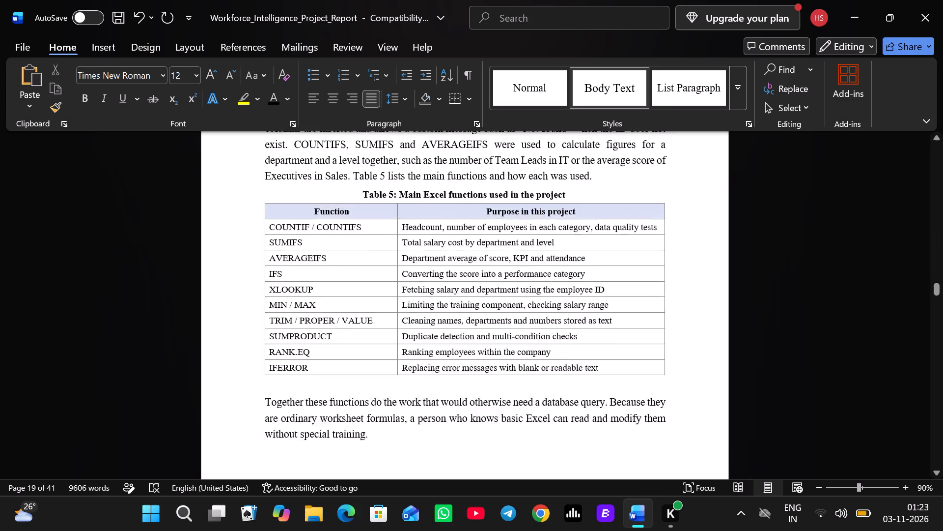
pyautogui.scroll(-10, 607, 276)
pyautogui.click(626, 221)
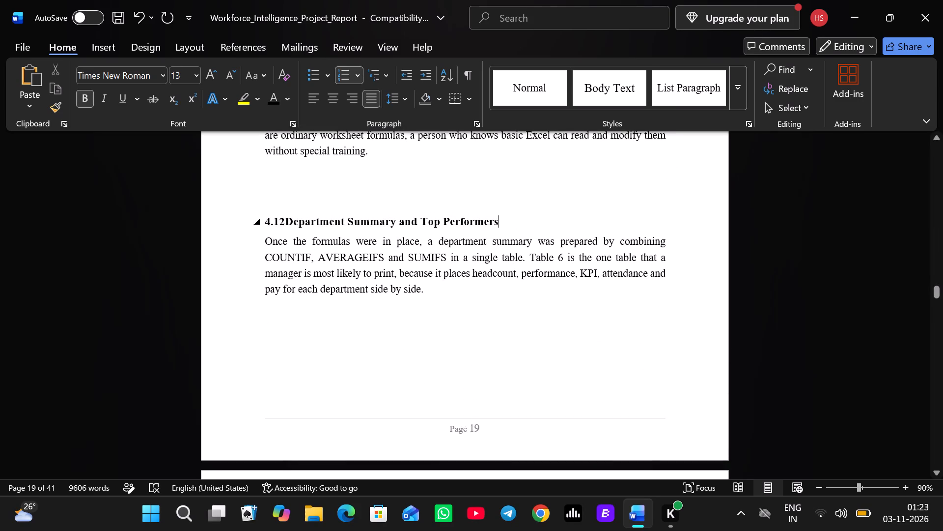
# Copy sections 4.13 to 4.15, from Rating Categories Using the IFS Function through the paragraph ending "side by side.".
pyautogui.scroll(-6, 621, 229)
pyautogui.scroll(-6, 552, 244)
pyautogui.scroll(-14, 493, 253)
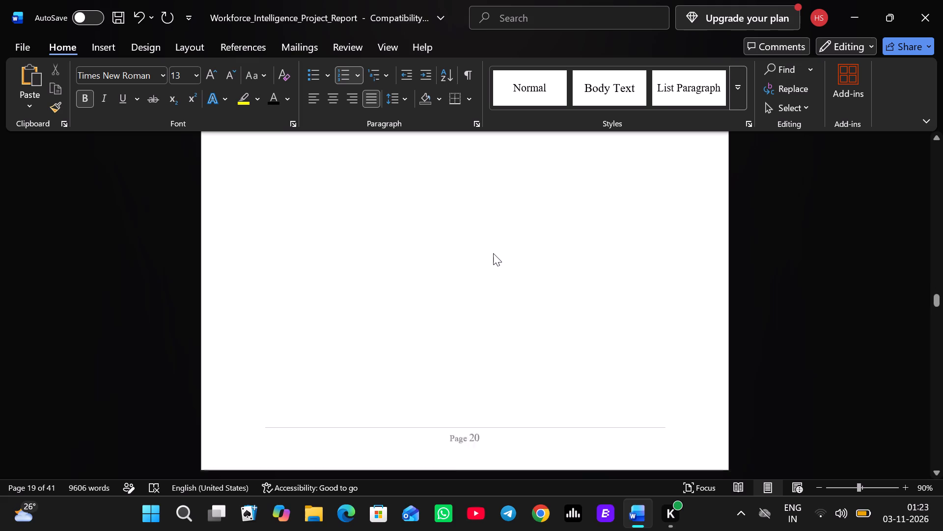
pyautogui.scroll(-6, 493, 253)
pyautogui.scroll(1, 493, 253)
pyautogui.scroll(-7, 493, 253)
pyautogui.scroll(4, 484, 254)
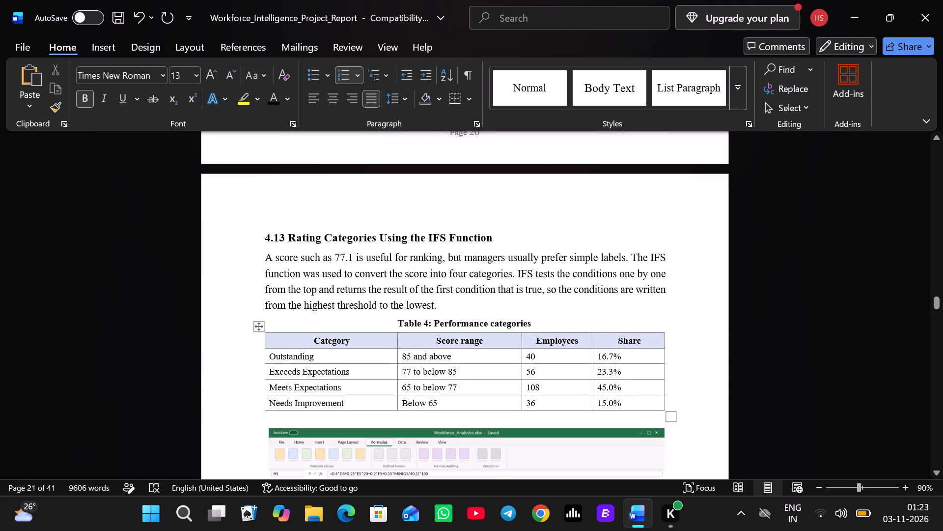
pyautogui.moveTo(290, 236); pyautogui.dragTo(401, 477)
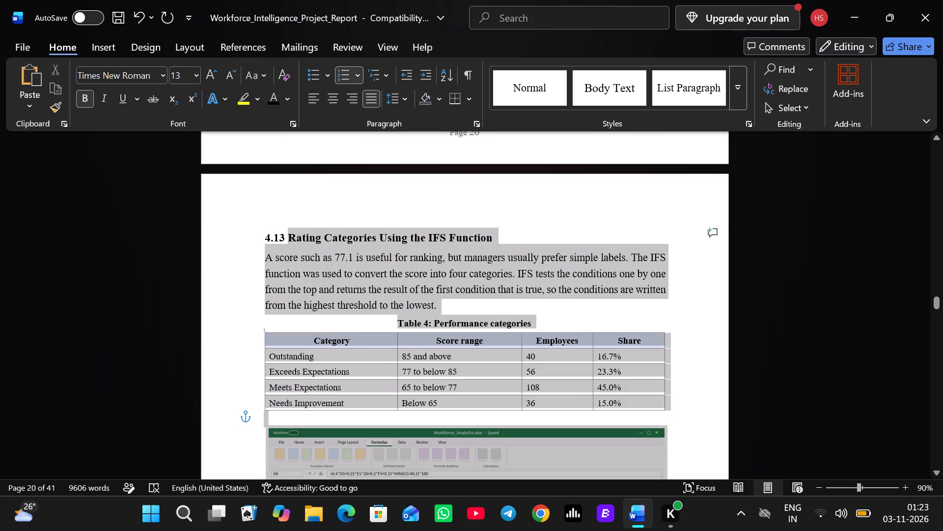
pyautogui.moveTo(401, 477); pyautogui.dragTo(405, 503)
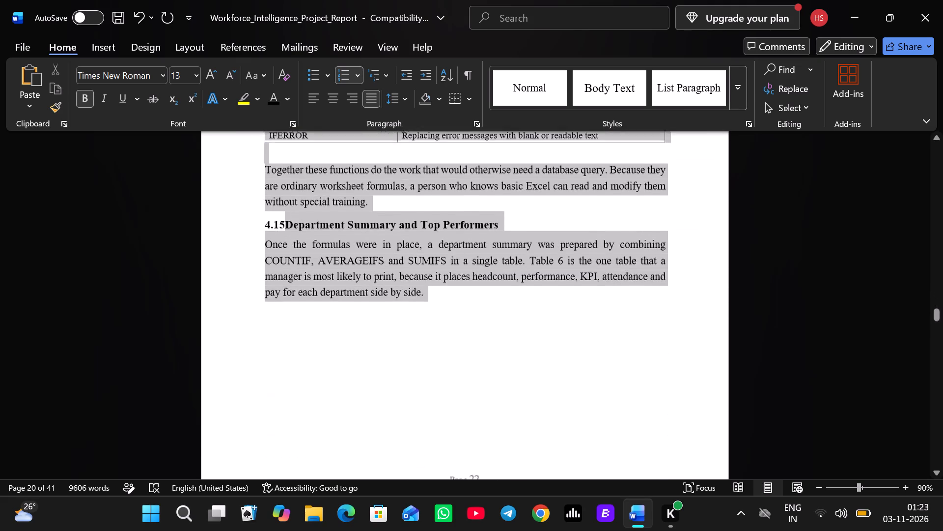
pyautogui.moveTo(405, 503); pyautogui.dragTo(460, 181)
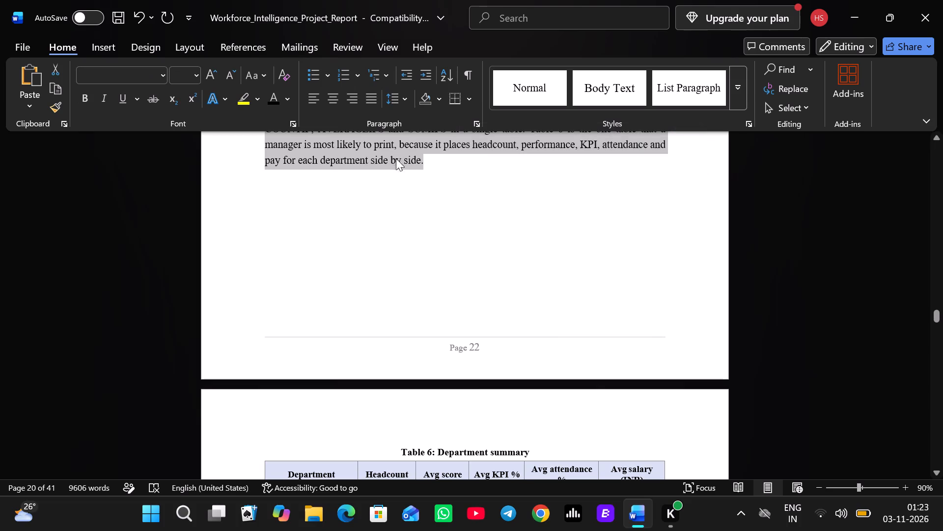
pyautogui.rightClick(389, 150)
pyautogui.click(429, 208)
# Paste the copied sections at the top of blank page 20 with the Continue List option.
pyautogui.scroll(16, 429, 208)
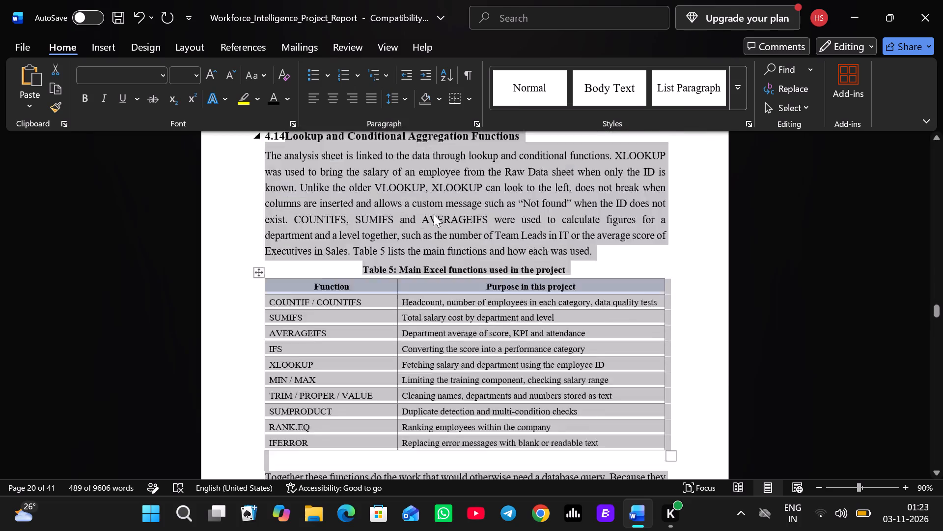
pyautogui.scroll(20, 434, 214)
pyautogui.scroll(20, 434, 214)
pyautogui.scroll(5, 434, 214)
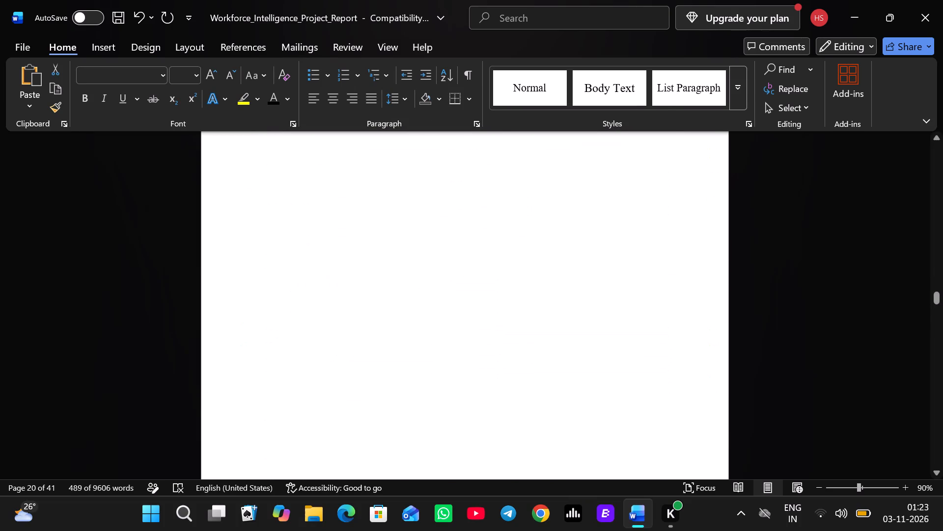
pyautogui.scroll(20, 434, 215)
pyautogui.scroll(3, 434, 215)
pyautogui.scroll(-10, 434, 216)
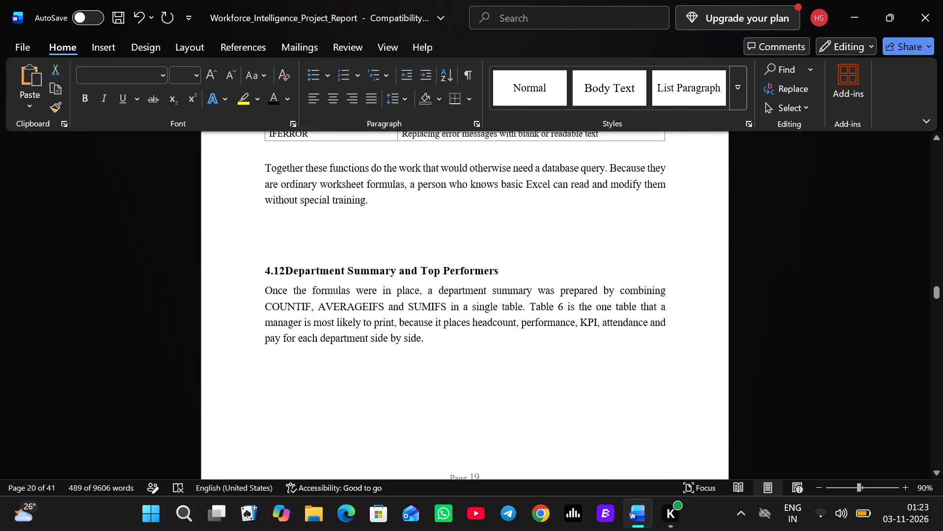
pyautogui.scroll(-9, 435, 217)
pyautogui.click(428, 252)
pyautogui.rightClick(428, 249)
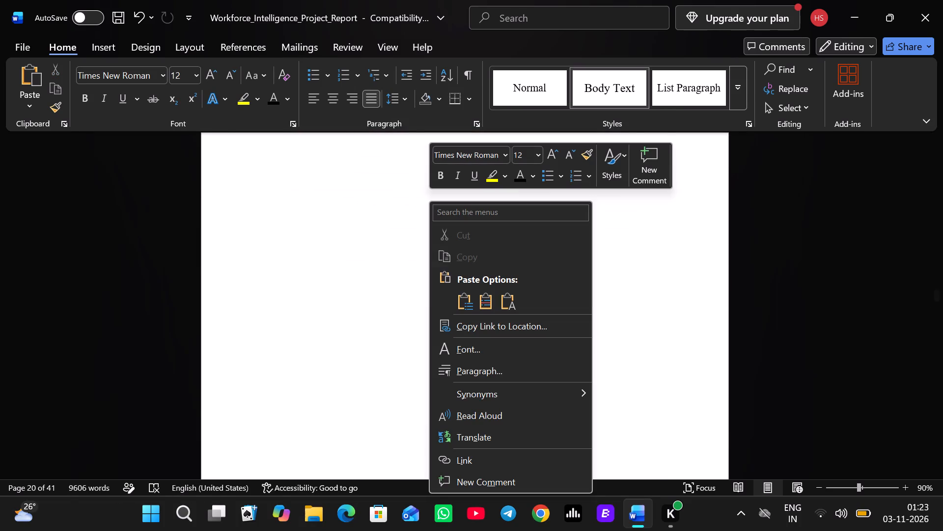
pyautogui.click(462, 298)
# Review the pasted sections on pages 20 and 21 for numbering, table placement and remaining blank space.
pyautogui.scroll(20, 497, 260)
pyautogui.scroll(11, 497, 260)
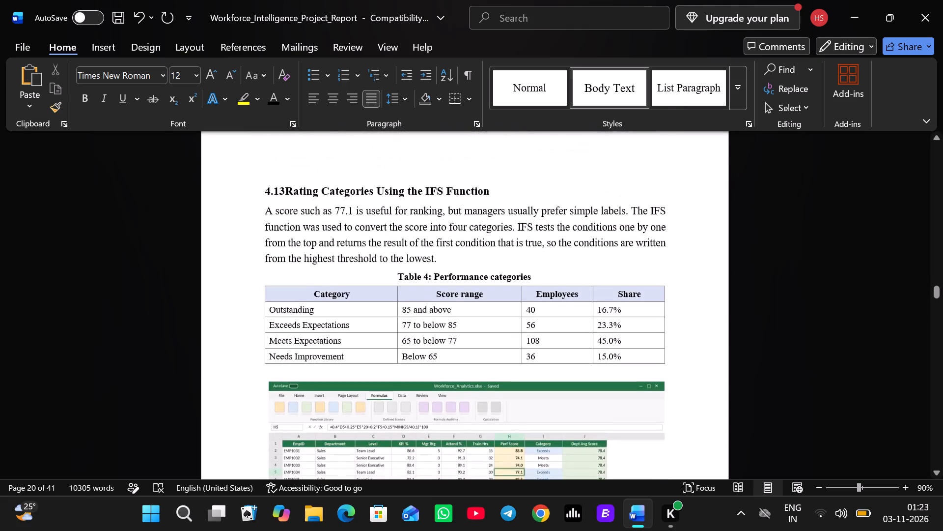
pyautogui.scroll(-20, 497, 260)
pyautogui.scroll(-4, 497, 260)
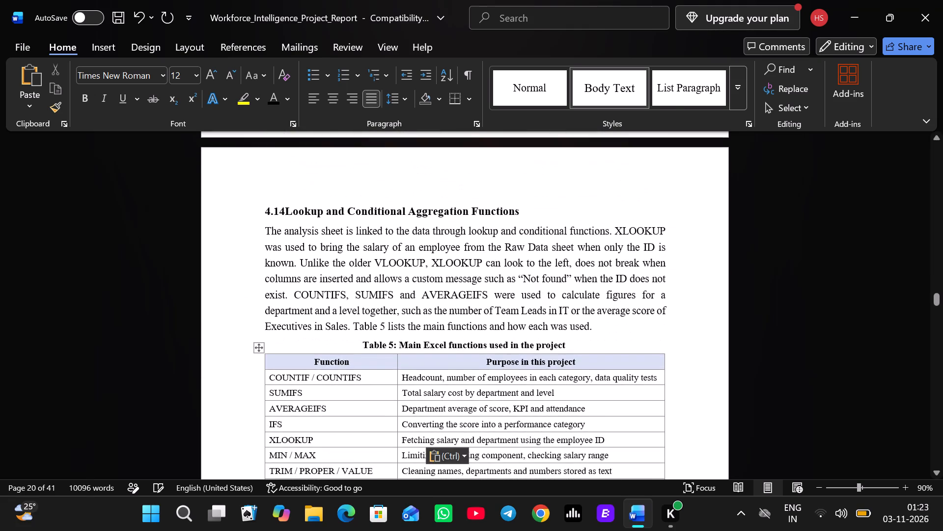
pyautogui.scroll(-15, 499, 255)
pyautogui.scroll(-6, 499, 254)
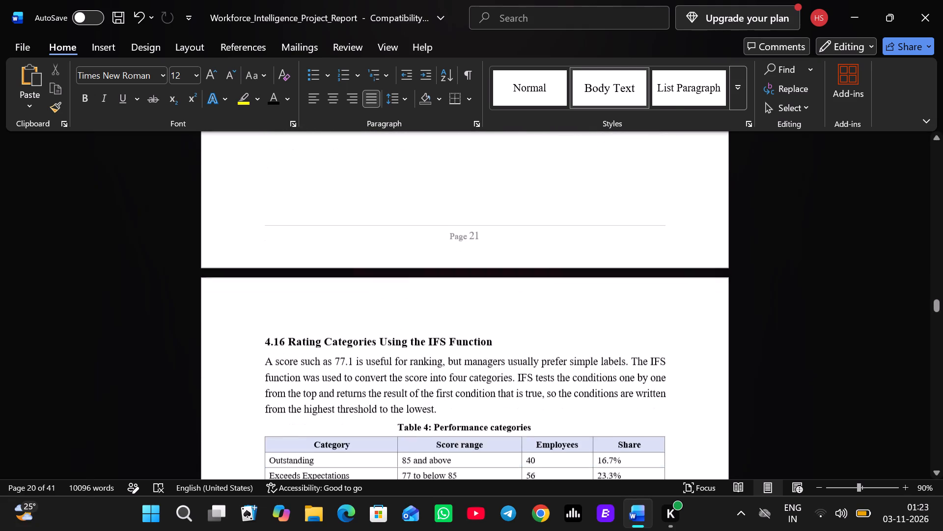
# Add three blank lines between the paragraph ending "without special training." and the 4.15 Department Summary and Top Performers heading on page 21.
pyautogui.scroll(10, 499, 254)
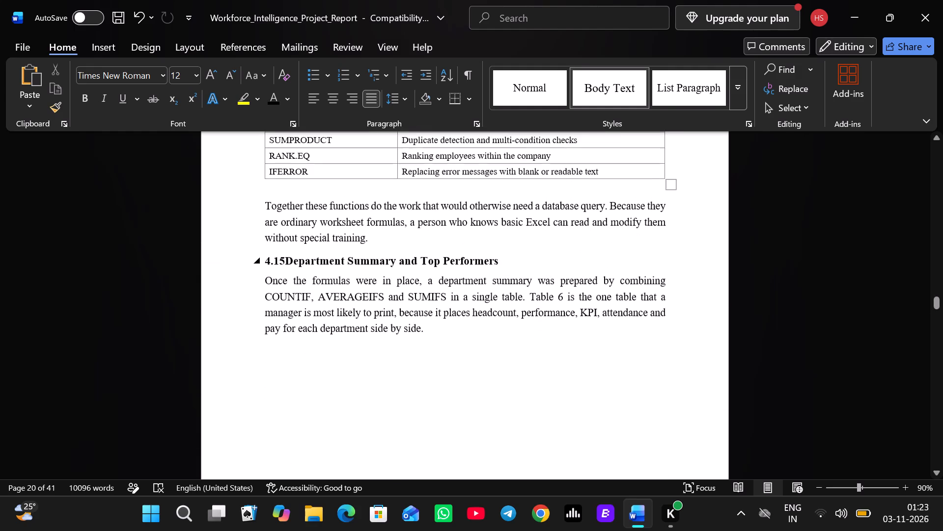
pyautogui.scroll(-5, 499, 254)
pyautogui.scroll(5, 499, 254)
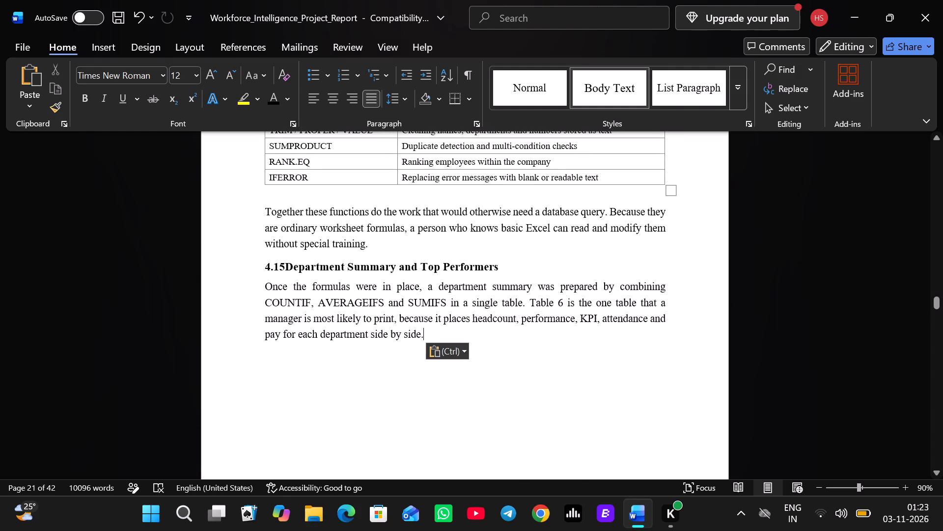
pyautogui.click(407, 247)
pyautogui.press('Return')
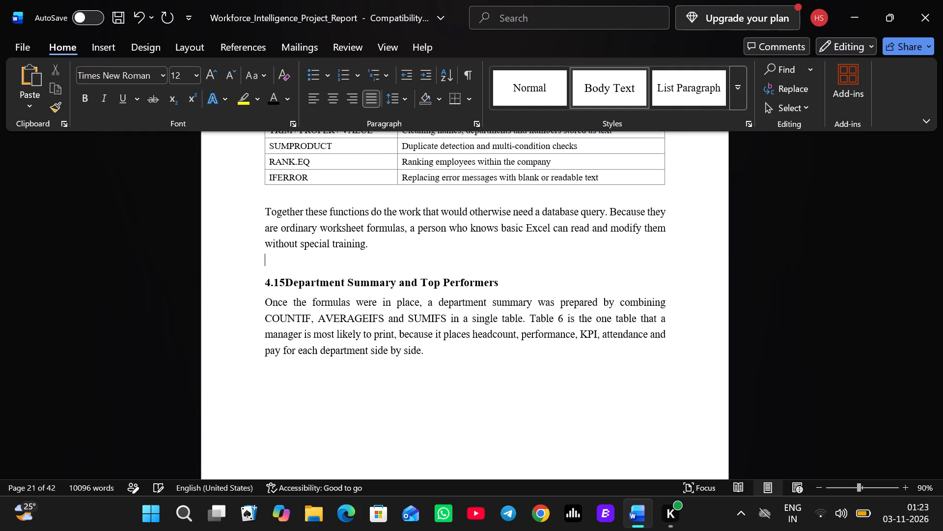
pyautogui.press('Return')
pyautogui.scroll(-6, 407, 247)
pyautogui.click(491, 262)
pyautogui.scroll(10, 492, 262)
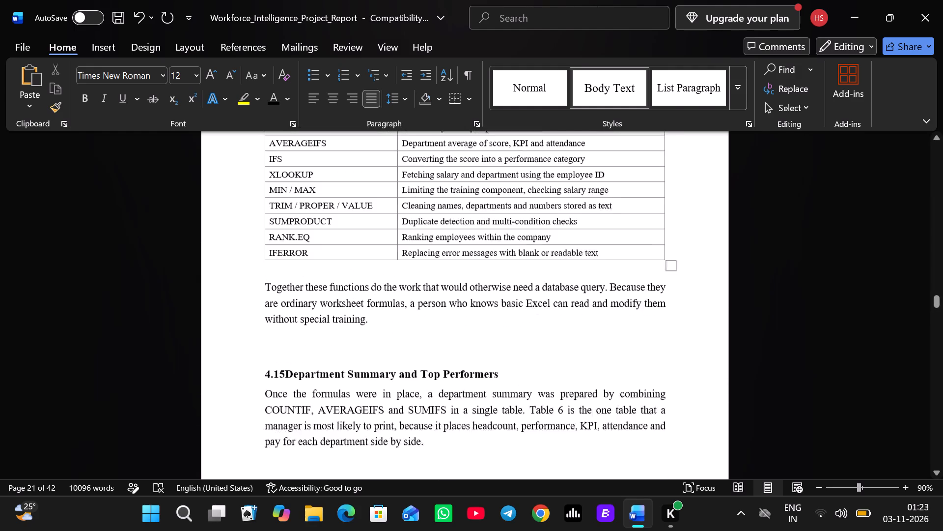
pyautogui.scroll(-5, 492, 262)
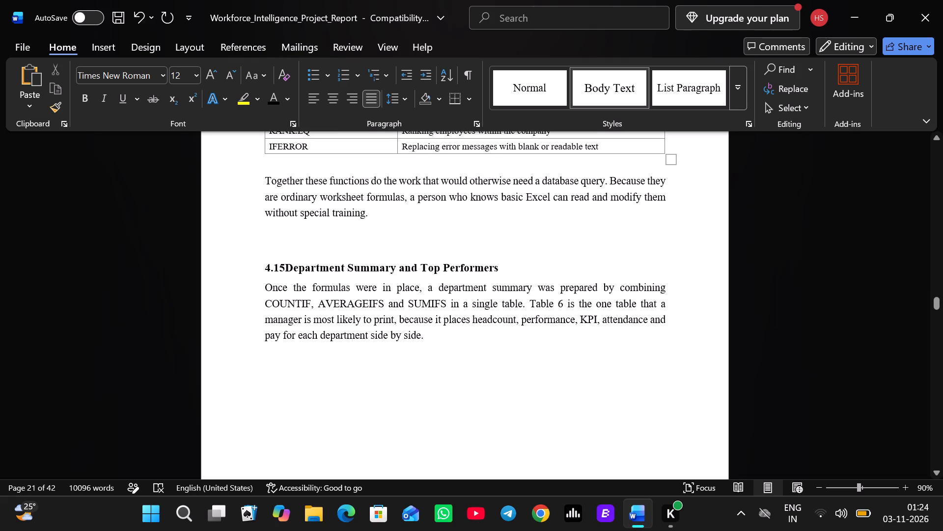
pyautogui.click(408, 229)
pyautogui.click(404, 222)
pyautogui.press('Return')
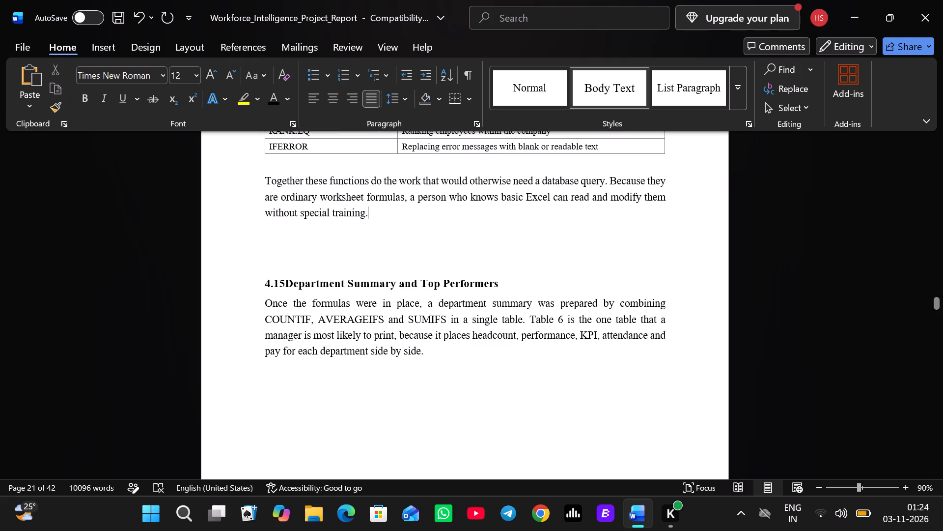
# Review sections 4.14 to 4.17 on pages 21 to 23 for spacing and page breaks.
pyautogui.scroll(-6, 534, 268)
pyautogui.scroll(18, 539, 276)
pyautogui.scroll(-2, 539, 276)
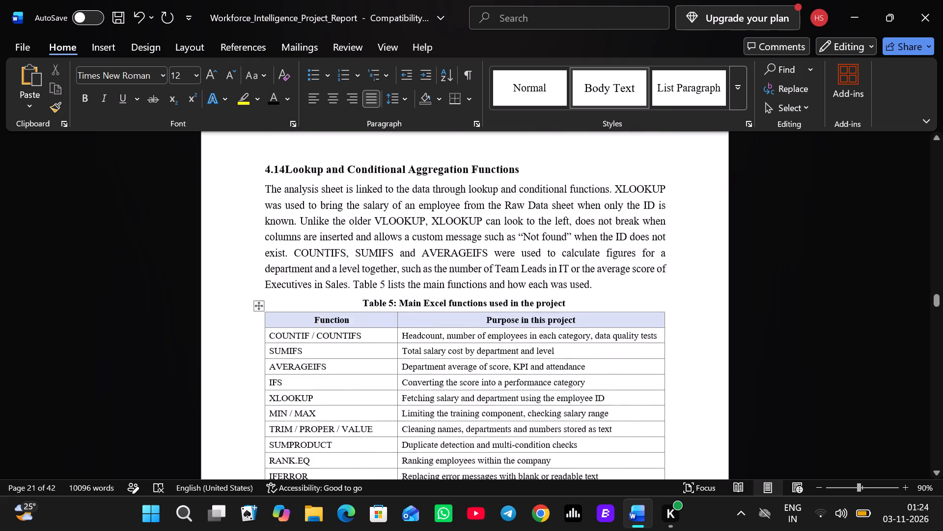
pyautogui.scroll(-7, 539, 276)
pyautogui.scroll(1, 539, 276)
pyautogui.scroll(-15, 539, 276)
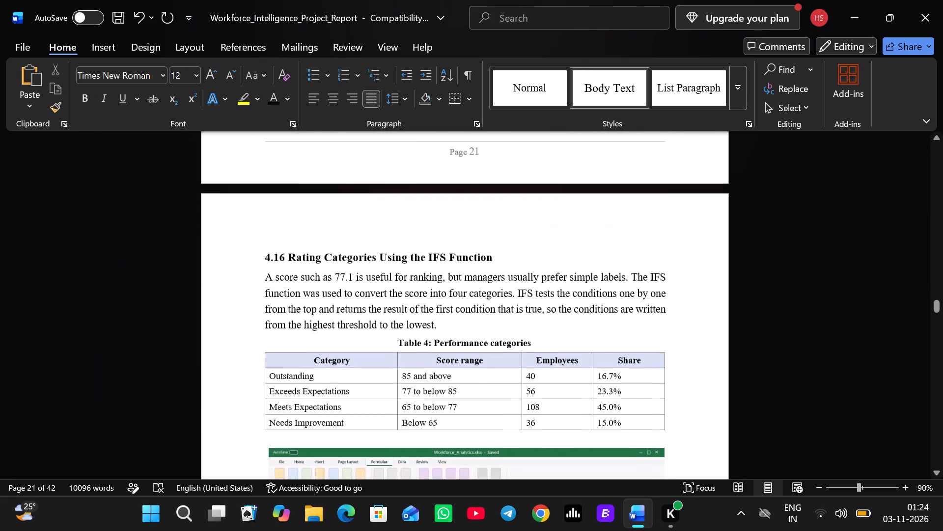
pyautogui.scroll(-20, 540, 276)
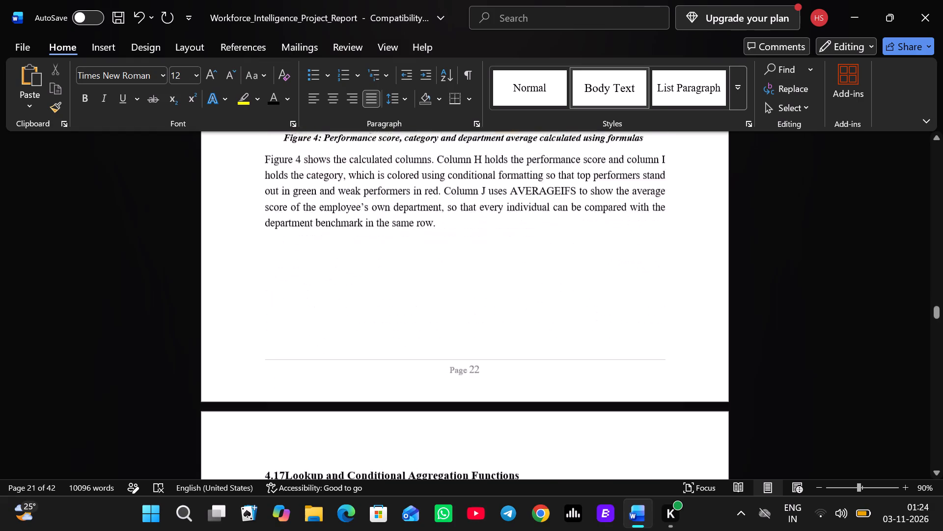
pyautogui.scroll(-6, 538, 279)
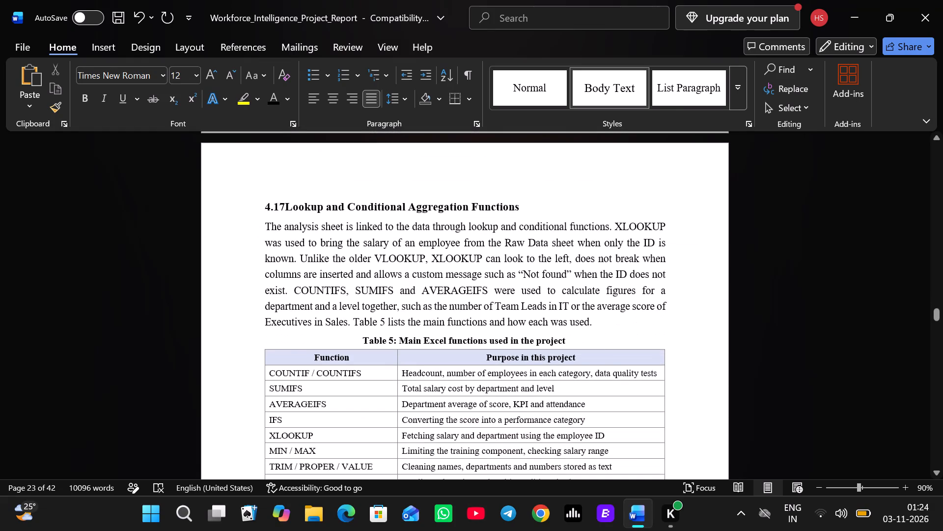
pyautogui.scroll(13, 538, 279)
pyautogui.scroll(13, 538, 279)
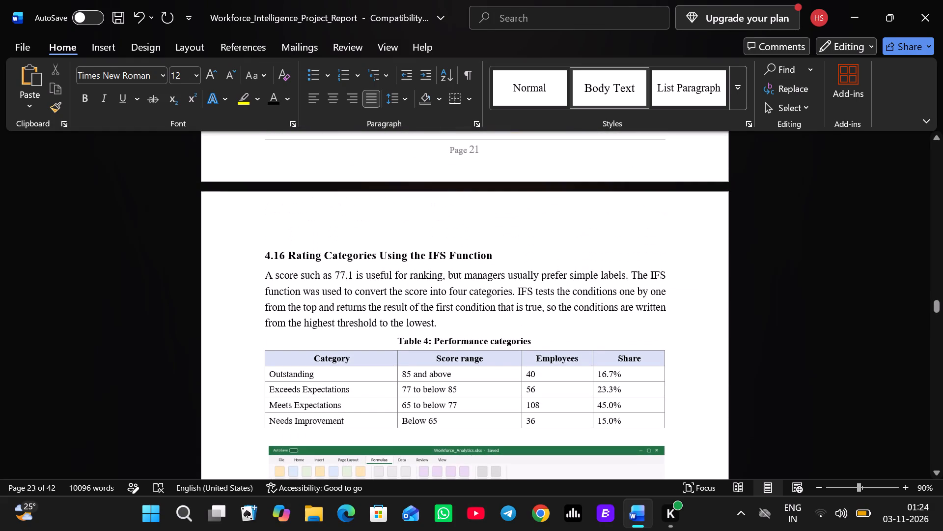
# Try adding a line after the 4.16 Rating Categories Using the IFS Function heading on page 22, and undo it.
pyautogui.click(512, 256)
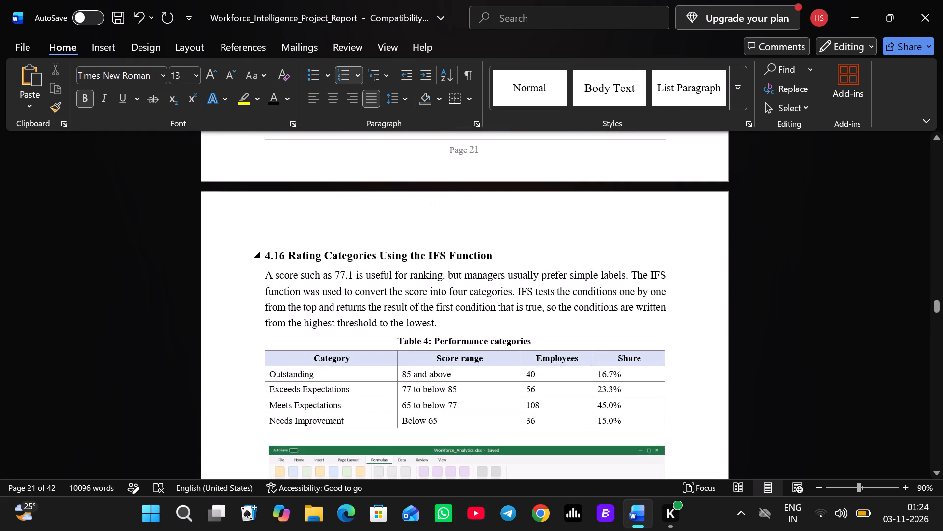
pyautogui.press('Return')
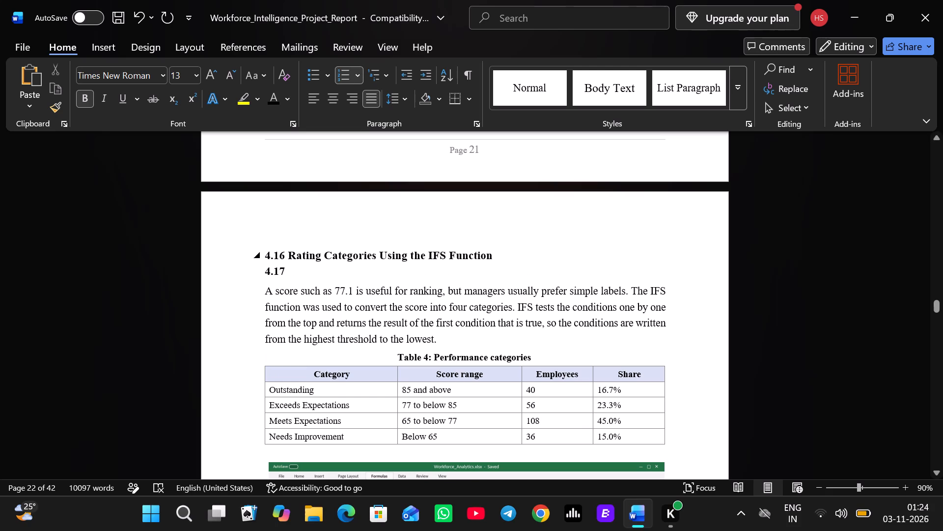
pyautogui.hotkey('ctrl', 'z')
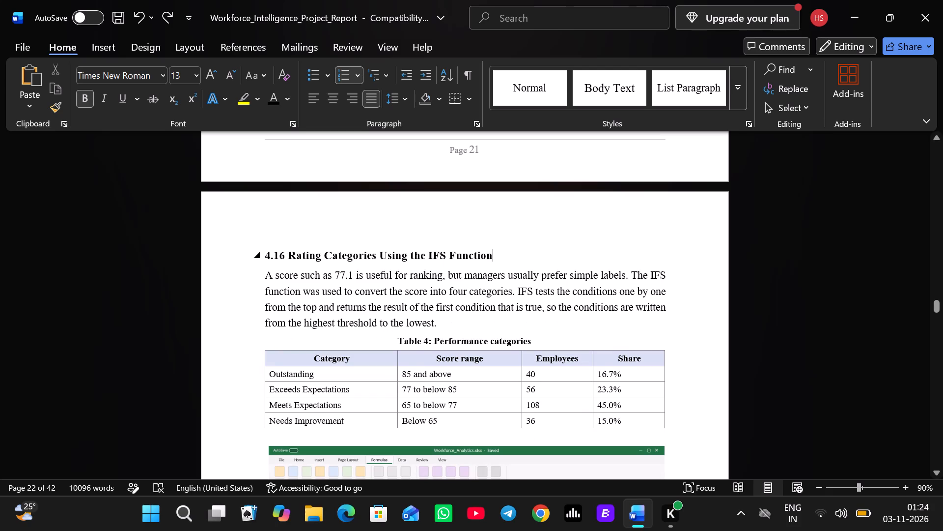
# Add two blank lines after the Figure 4 caption in section 4.16 on page 22.
pyautogui.scroll(-9, 512, 256)
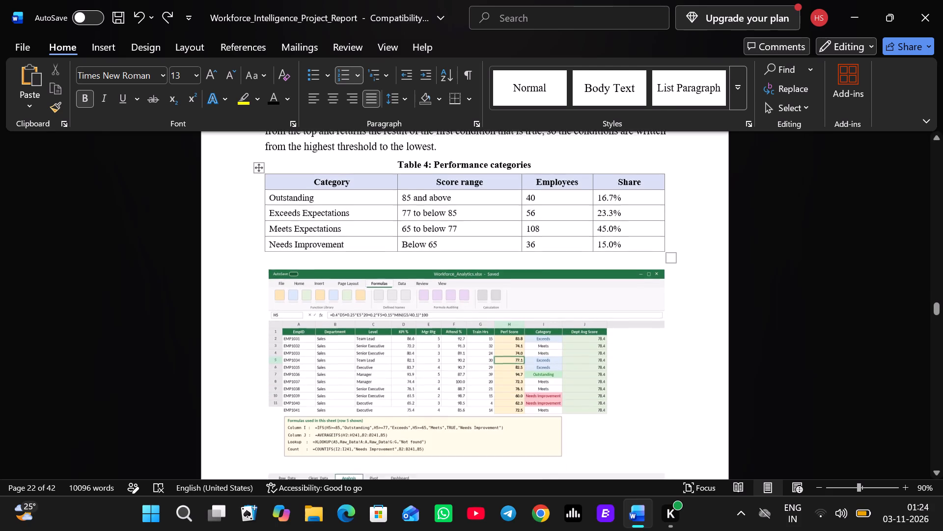
pyautogui.scroll(-7, 512, 256)
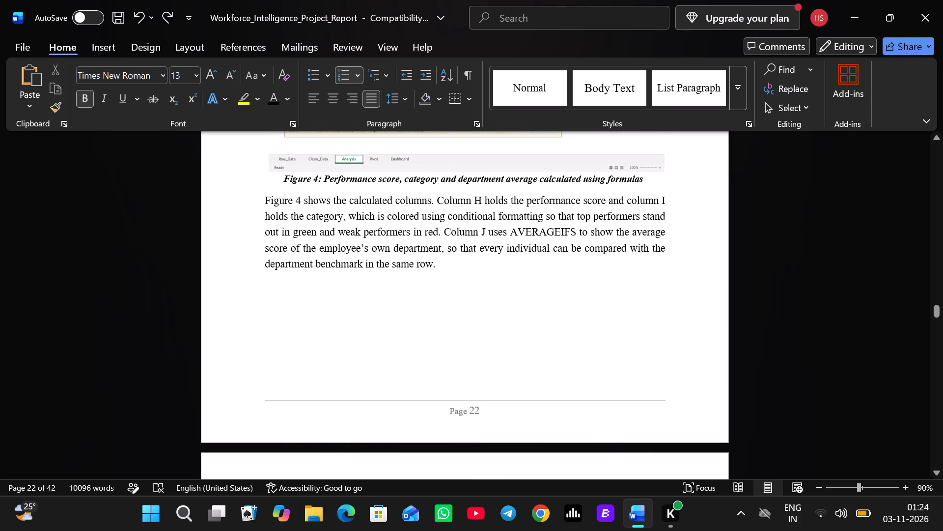
pyautogui.click(654, 184)
pyautogui.click(654, 183)
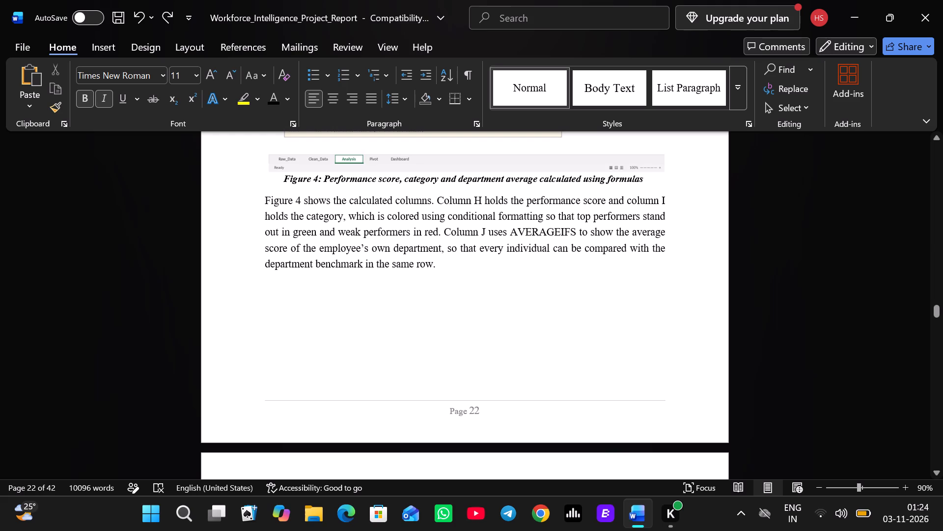
pyautogui.press('Return')
pyautogui.press('Return')
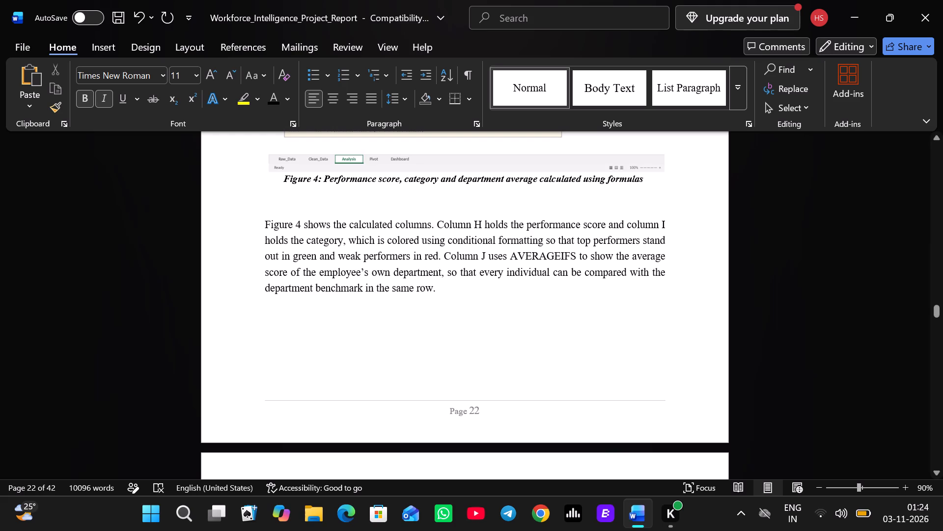
pyautogui.click(777, 302)
# Move the Table 6 Department summary table from page 24 to page 23, below the 4.18 Department Summary and Top Performers paragraph.
pyautogui.scroll(-11, 573, 301)
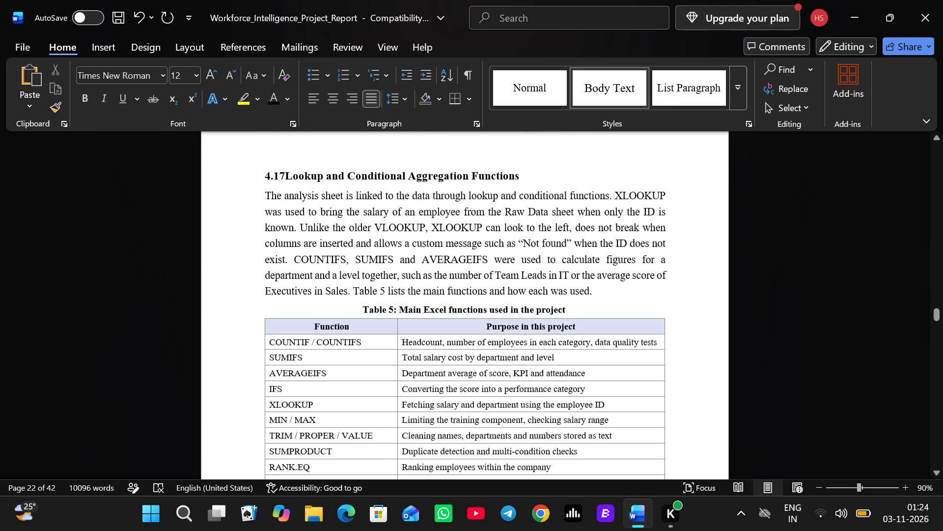
pyautogui.scroll(-13, 504, 281)
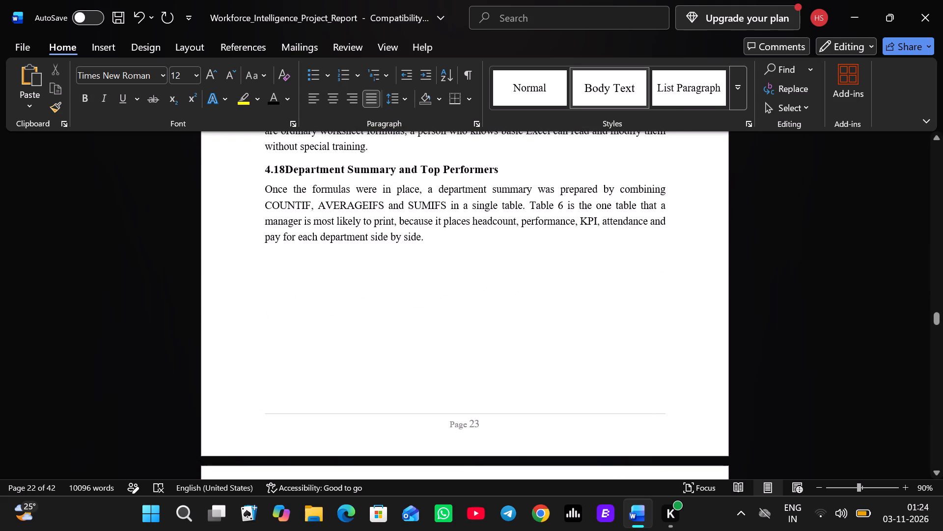
pyautogui.scroll(-11, 513, 273)
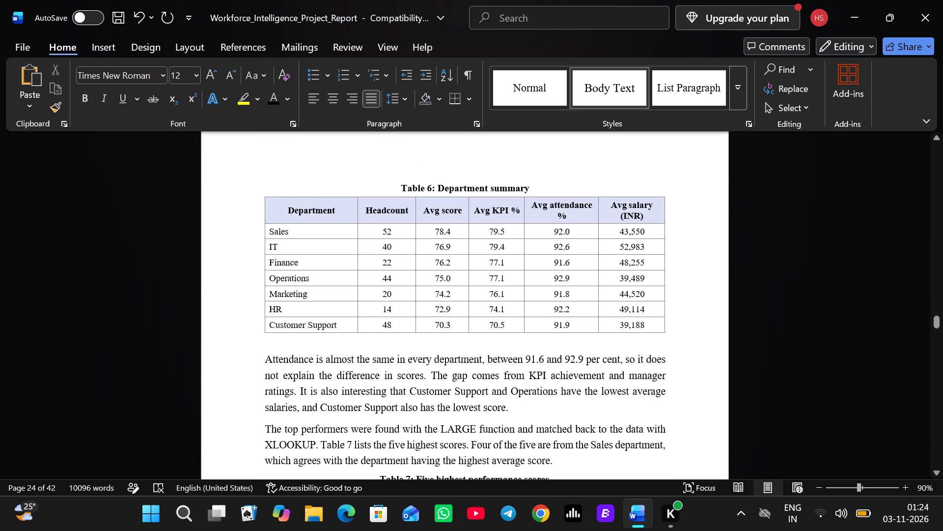
pyautogui.scroll(5, 513, 273)
pyautogui.scroll(-5, 513, 273)
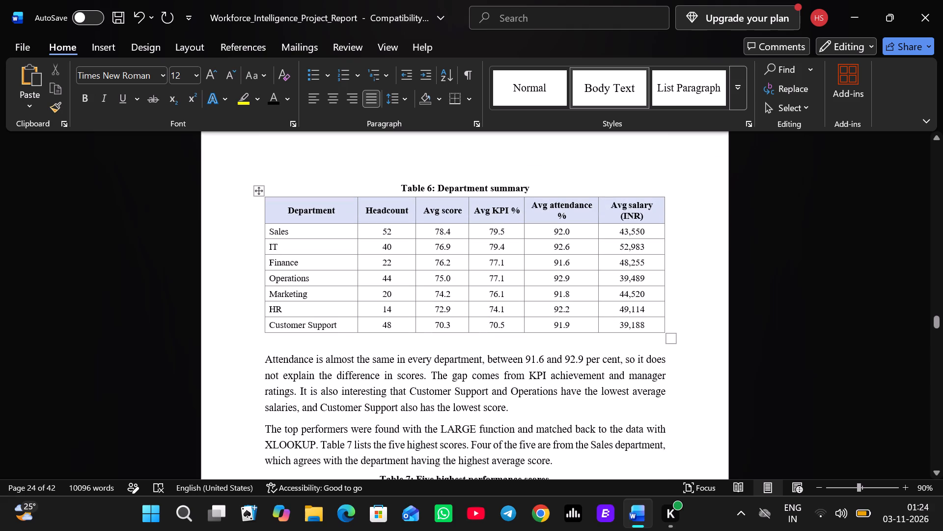
pyautogui.moveTo(259, 190); pyautogui.dragTo(263, 125)
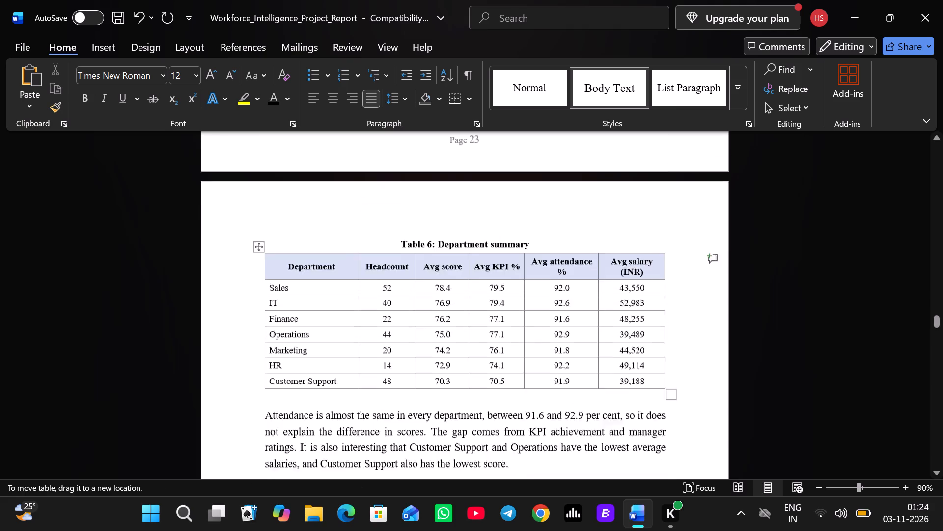
pyautogui.moveTo(263, 125); pyautogui.dragTo(259, 140)
pyautogui.scroll(3, 739, 253)
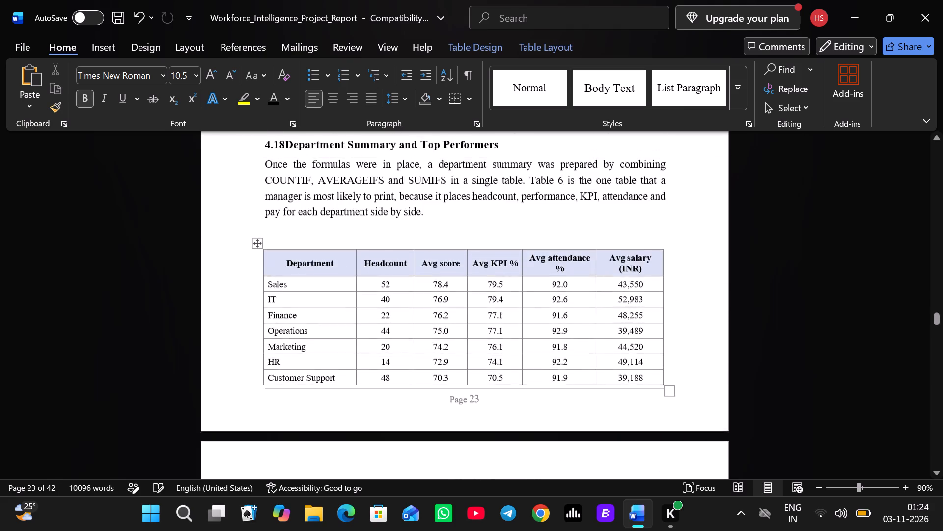
pyautogui.scroll(4, 739, 253)
pyautogui.scroll(1, 627, 252)
pyautogui.scroll(-5, 627, 252)
pyautogui.click(681, 253)
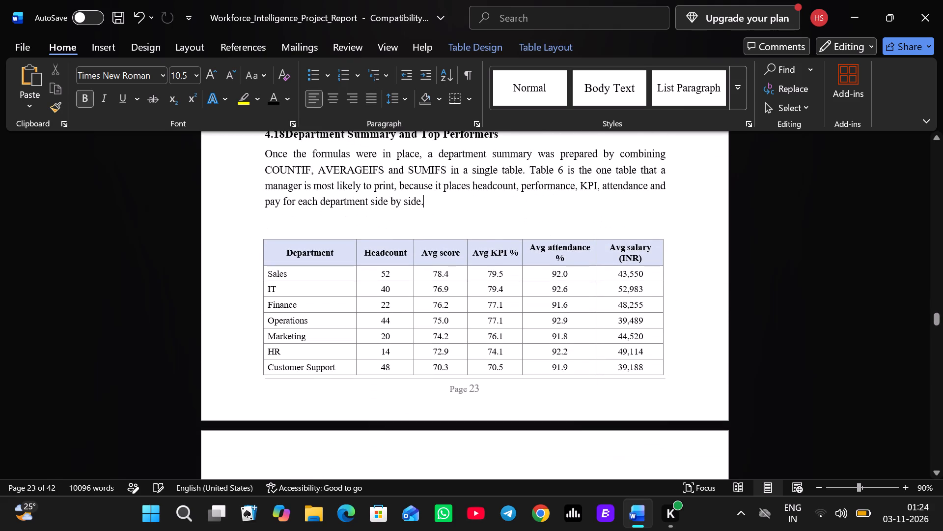
# Copy everything from the CHAPTER 5 heading on page 25 through the end of the report on page 42.
pyautogui.scroll(-19, 681, 253)
pyautogui.scroll(-4, 681, 253)
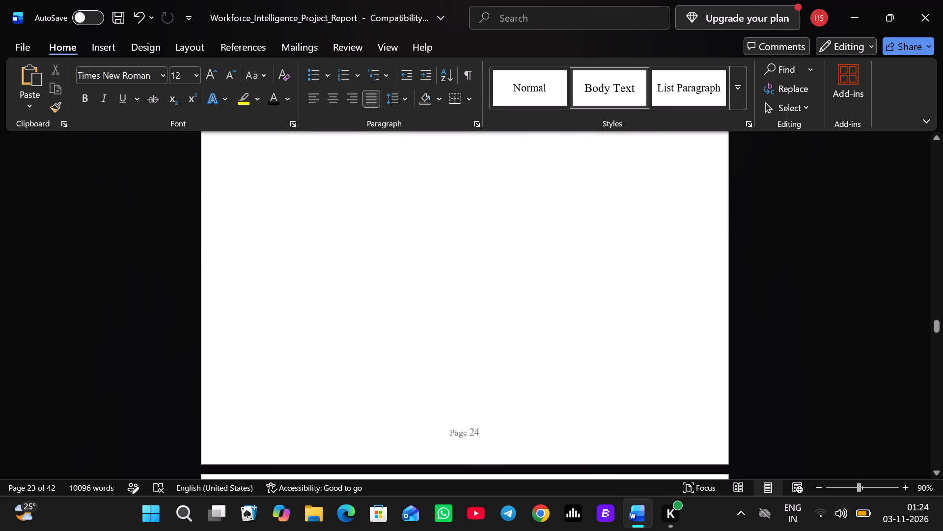
pyautogui.scroll(-11, 681, 253)
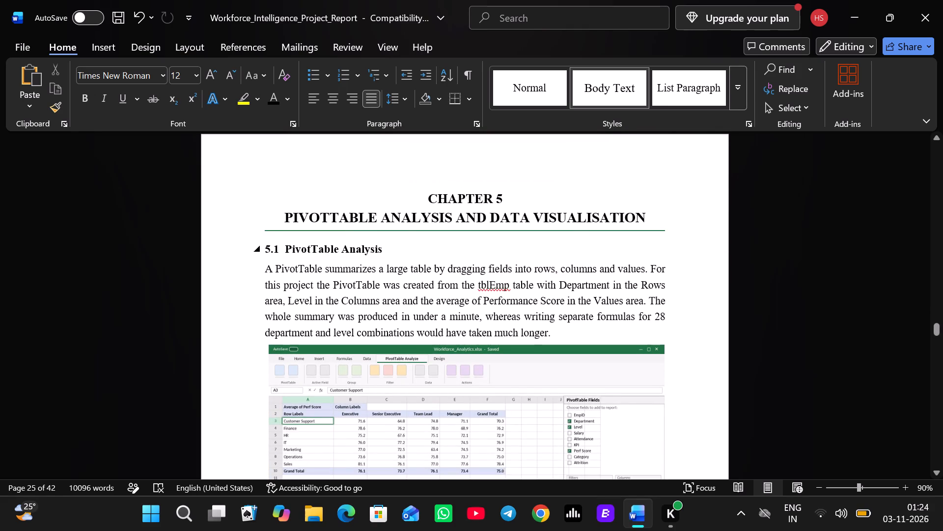
pyautogui.scroll(18, 446, 242)
pyautogui.scroll(-10, 450, 242)
pyautogui.scroll(1, 450, 242)
pyautogui.scroll(-7, 450, 242)
pyautogui.moveTo(429, 260); pyautogui.dragTo(431, 263)
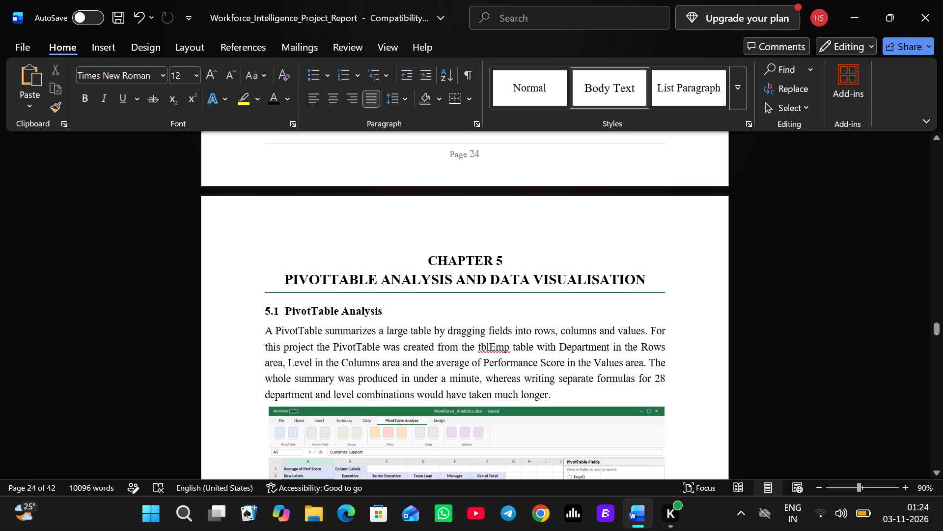
pyautogui.moveTo(431, 263); pyautogui.dragTo(457, 488)
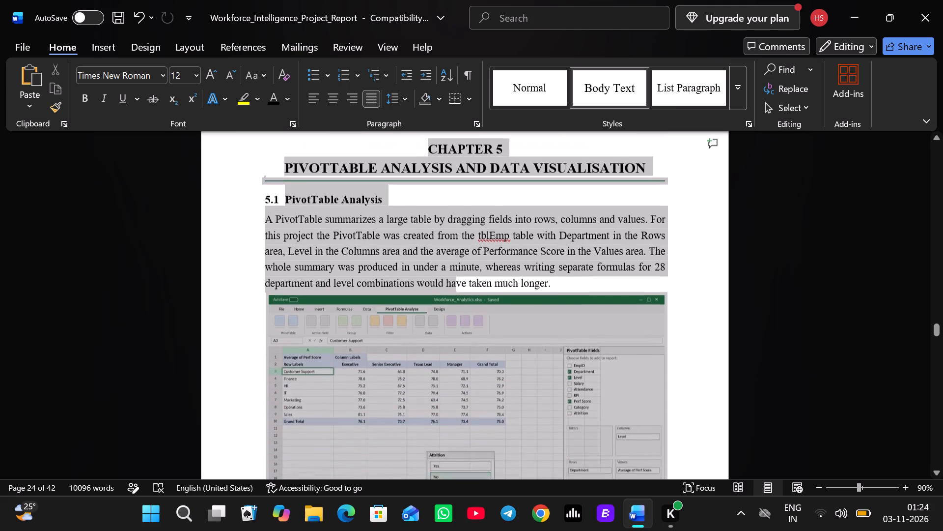
pyautogui.moveTo(457, 488); pyautogui.dragTo(479, 435)
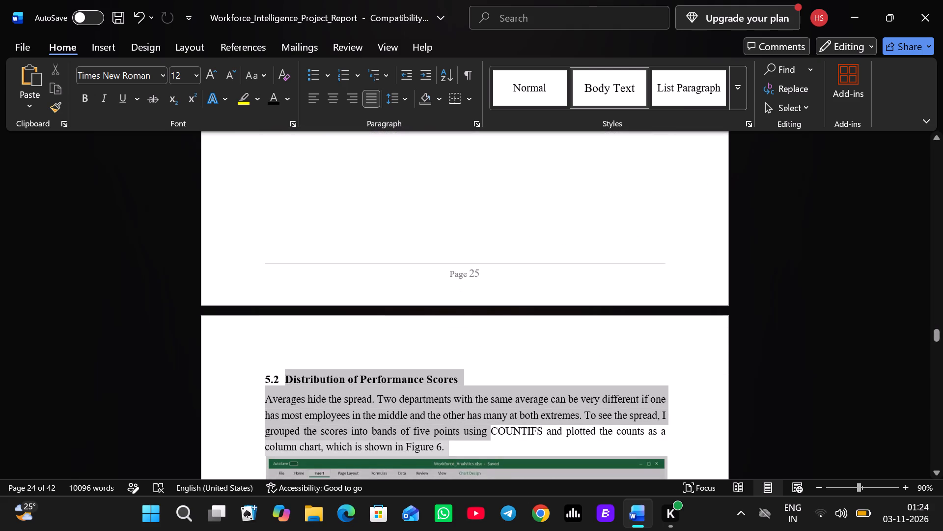
pyautogui.moveTo(479, 435); pyautogui.dragTo(433, 153)
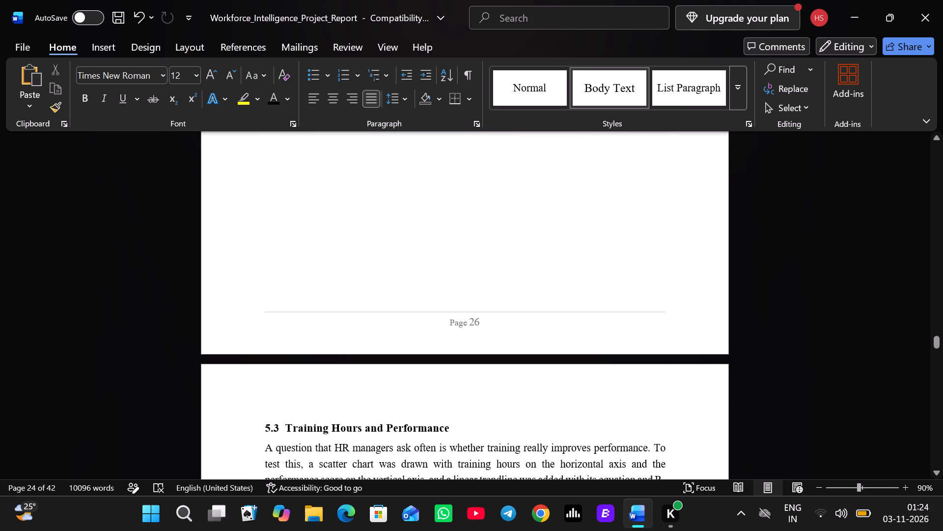
pyautogui.moveTo(433, 153); pyautogui.dragTo(396, 236)
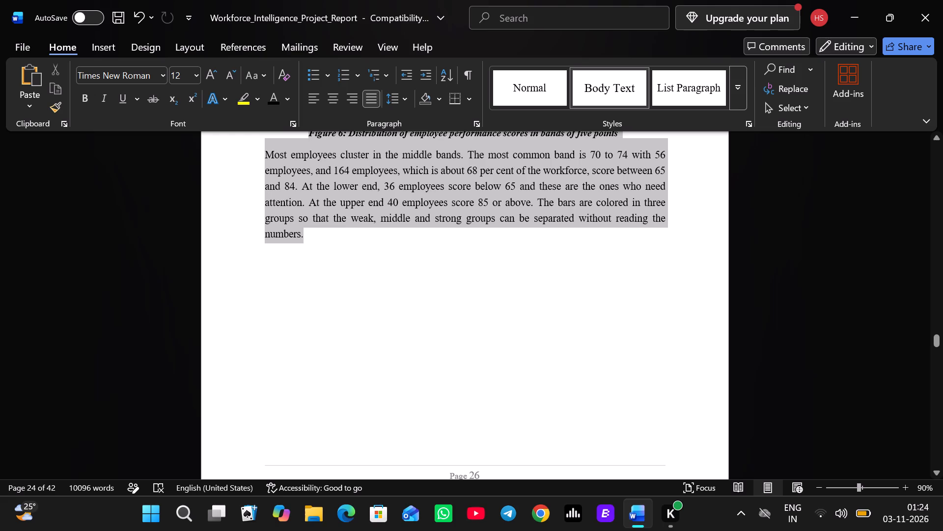
pyautogui.moveTo(396, 236); pyautogui.dragTo(424, 325)
pyautogui.moveTo(424, 325); pyautogui.dragTo(473, 515)
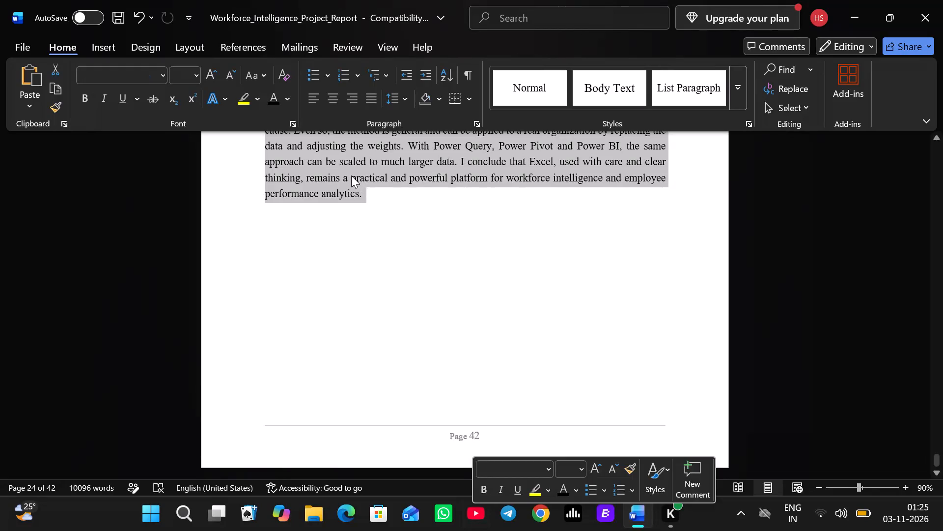
pyautogui.rightClick(350, 174)
pyautogui.click(389, 228)
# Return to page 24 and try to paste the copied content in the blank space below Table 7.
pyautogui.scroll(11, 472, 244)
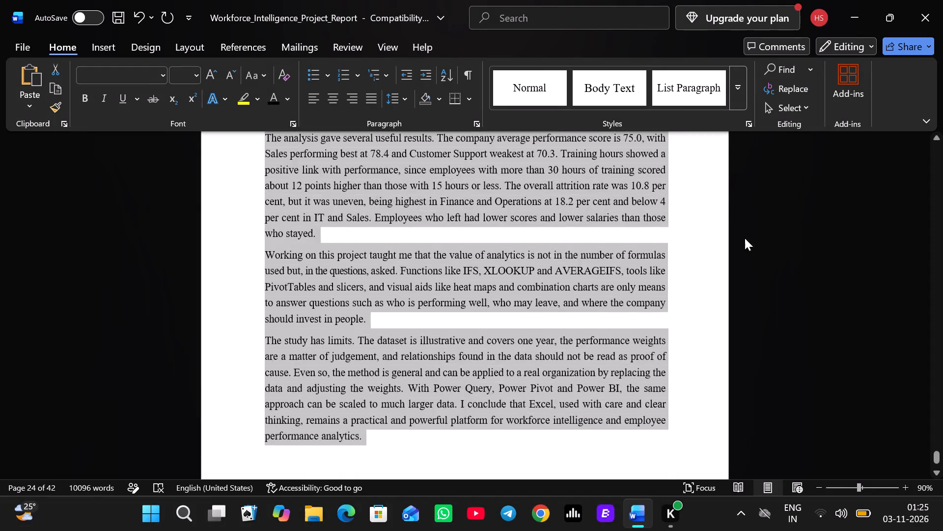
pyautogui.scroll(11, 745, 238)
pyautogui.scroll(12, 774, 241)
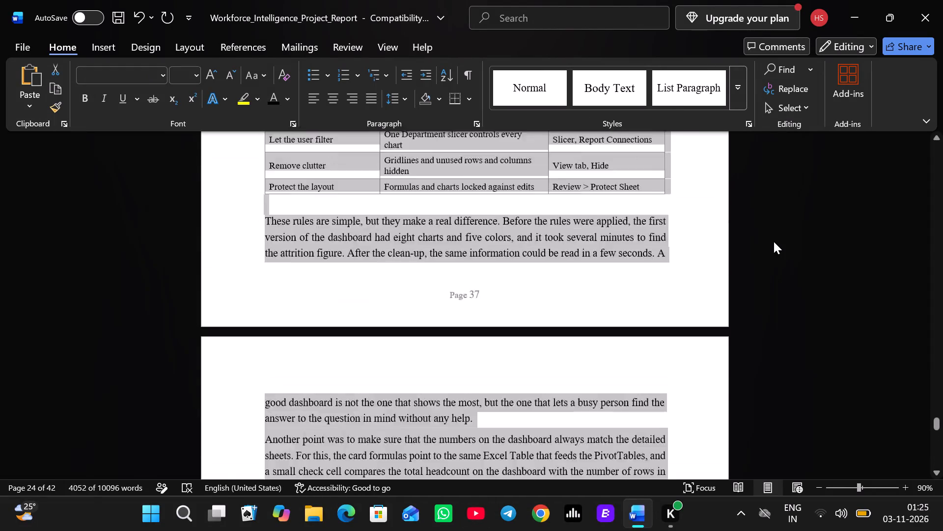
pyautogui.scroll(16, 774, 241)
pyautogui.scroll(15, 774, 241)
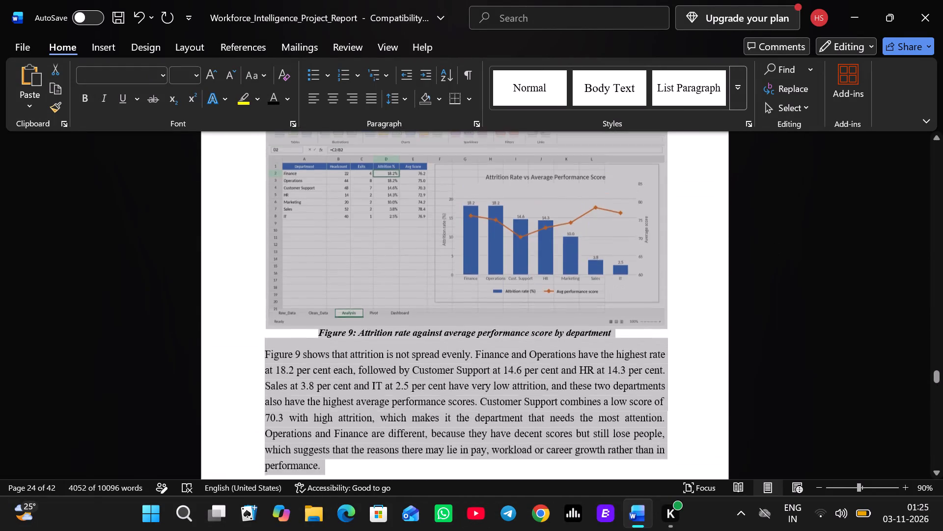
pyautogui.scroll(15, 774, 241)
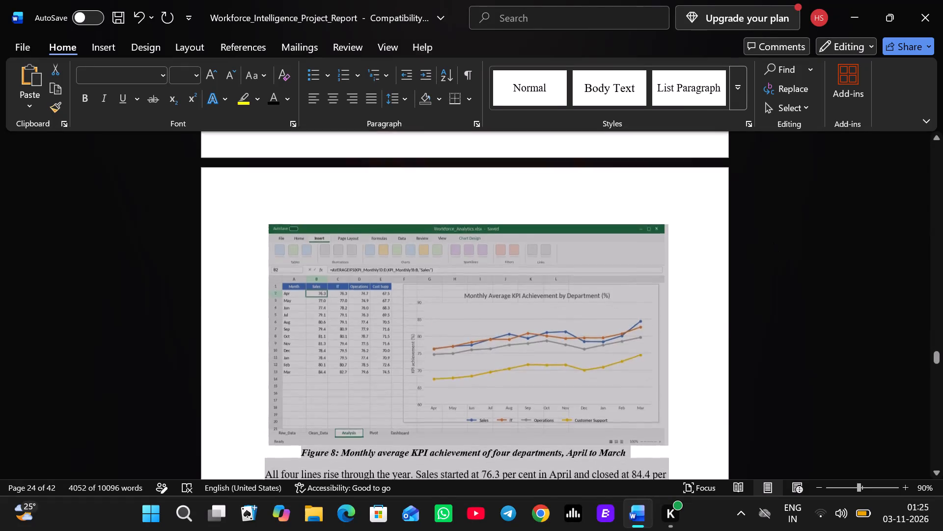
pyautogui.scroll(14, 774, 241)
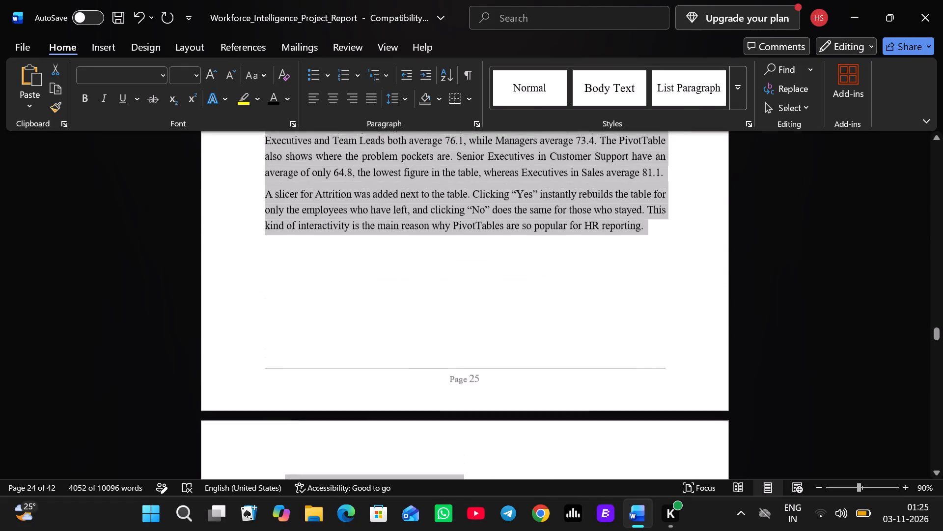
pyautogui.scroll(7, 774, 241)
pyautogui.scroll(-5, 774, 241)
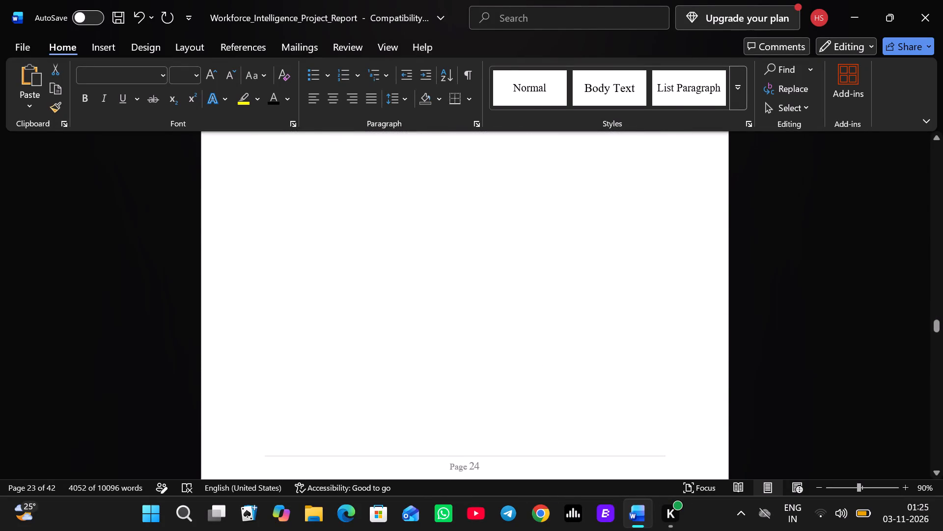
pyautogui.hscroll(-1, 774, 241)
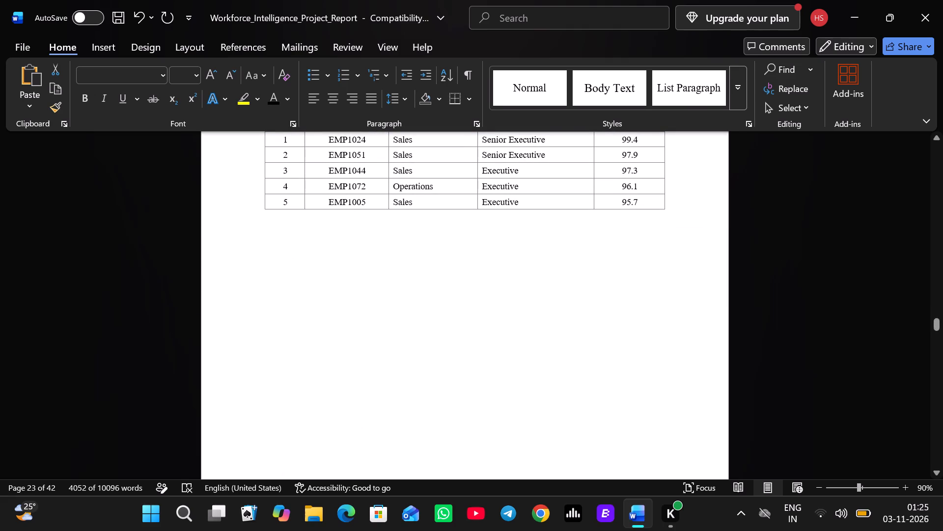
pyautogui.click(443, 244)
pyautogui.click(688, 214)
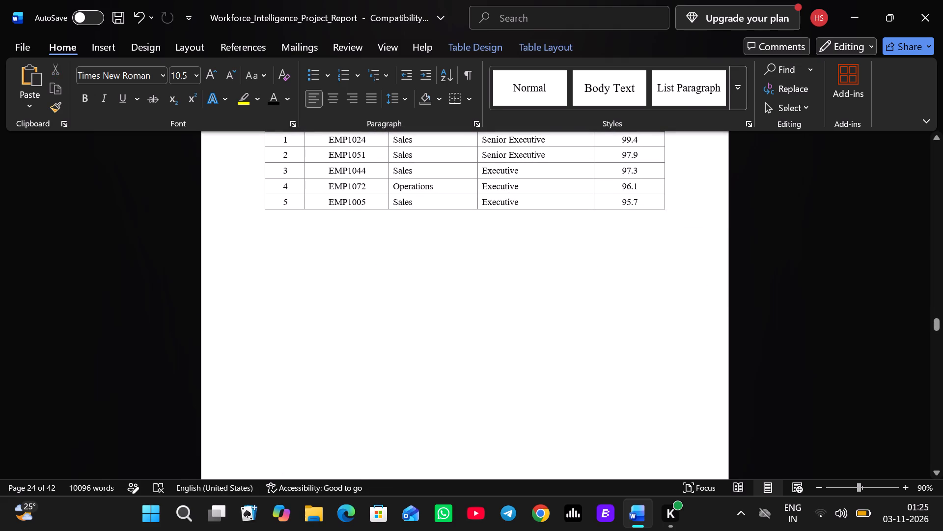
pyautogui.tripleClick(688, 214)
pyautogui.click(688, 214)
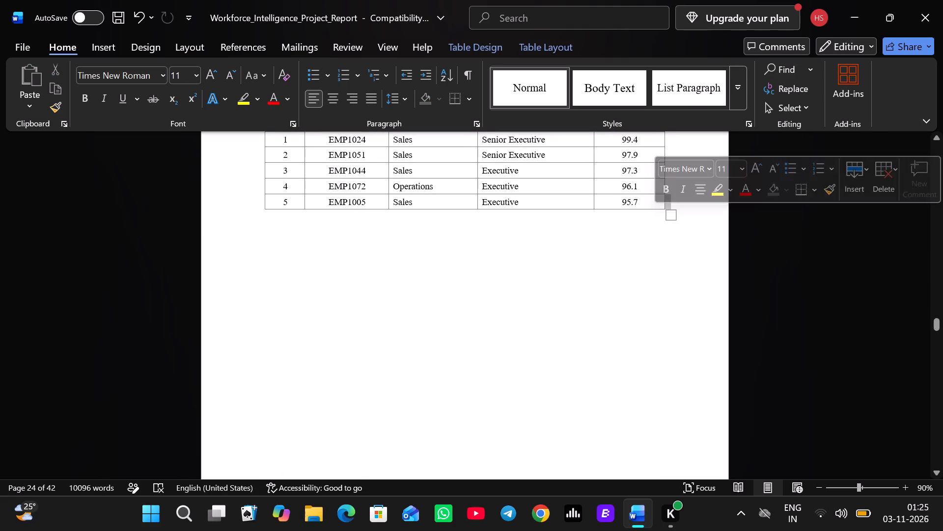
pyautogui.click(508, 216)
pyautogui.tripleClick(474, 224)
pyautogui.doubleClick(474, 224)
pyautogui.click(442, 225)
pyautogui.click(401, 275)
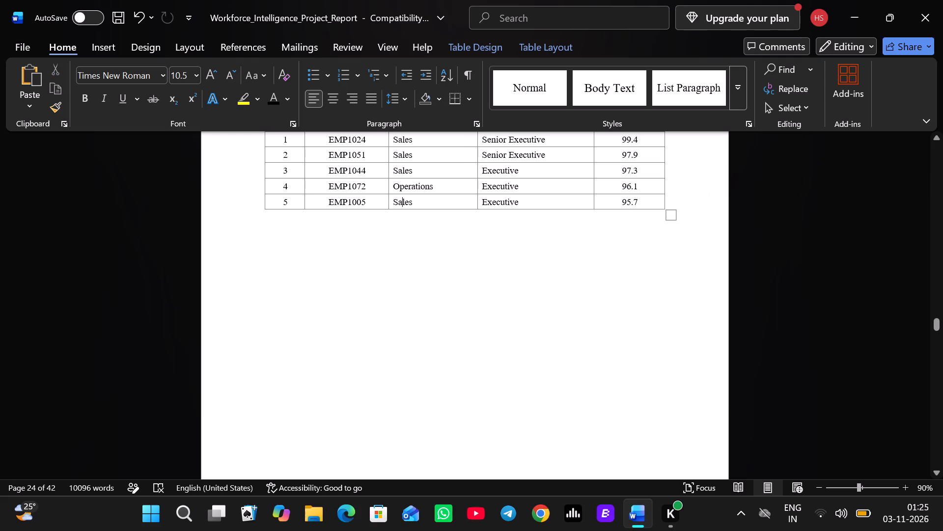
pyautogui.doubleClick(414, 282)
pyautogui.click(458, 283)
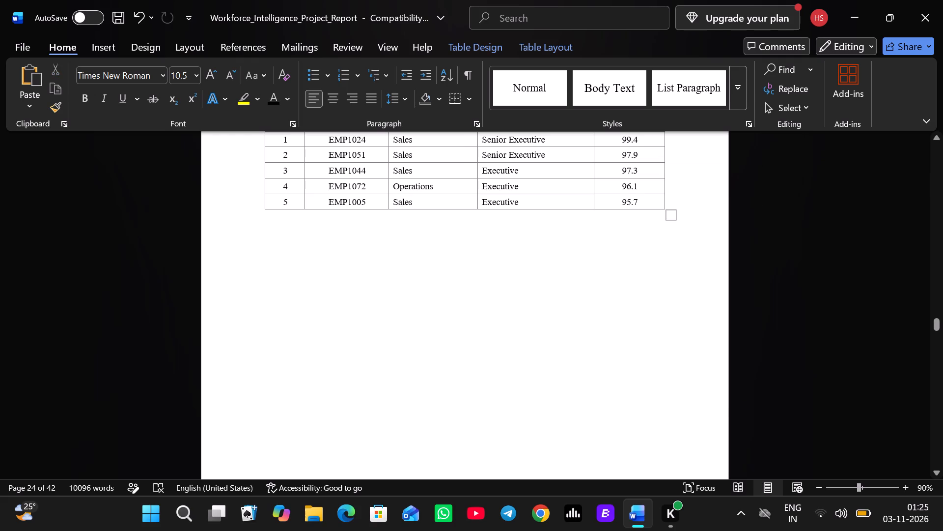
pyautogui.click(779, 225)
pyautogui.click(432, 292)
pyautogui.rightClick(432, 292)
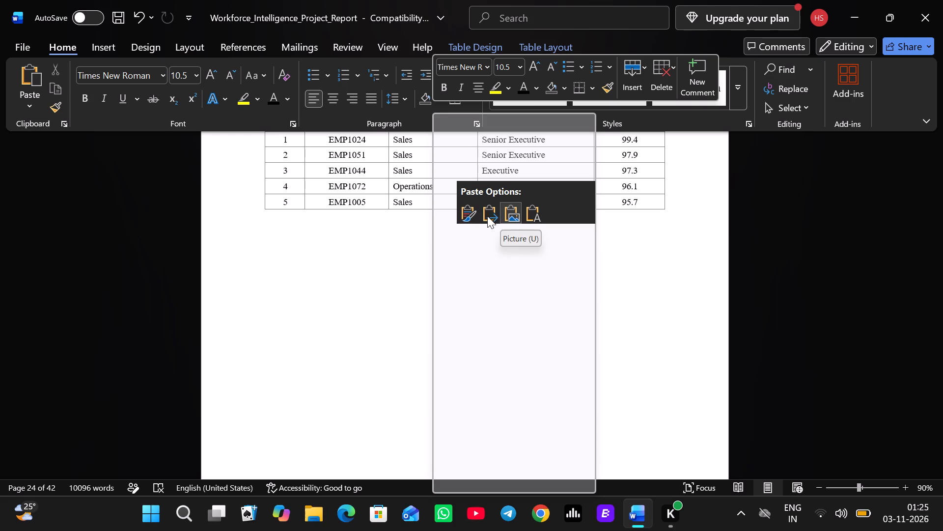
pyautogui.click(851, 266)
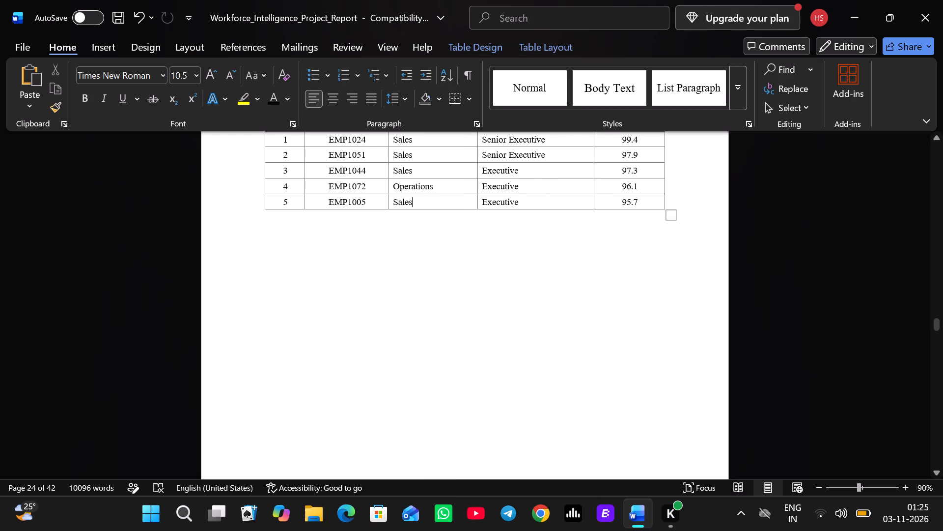
# Paste the copied content from Chapter 5 onward directly after Table 7 on page 24, keeping the source formatting.
pyautogui.click(388, 287)
pyautogui.tripleClick(397, 324)
pyautogui.click(397, 325)
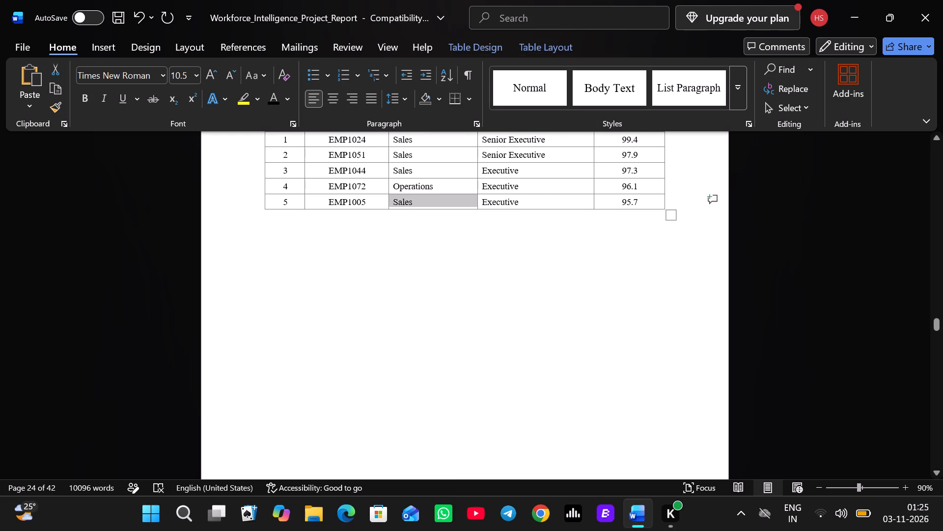
pyautogui.click(675, 208)
pyautogui.click(675, 206)
pyautogui.tripleClick(670, 204)
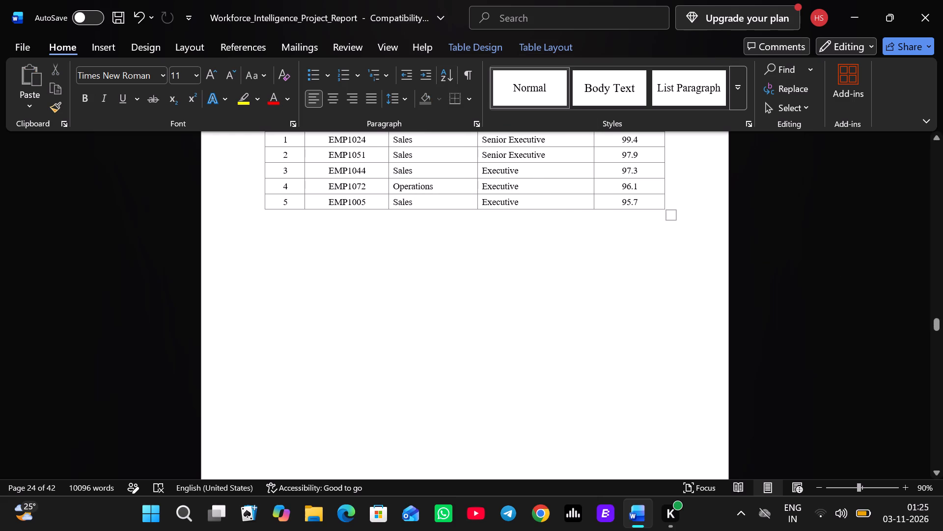
pyautogui.click(668, 209)
pyautogui.click(670, 213)
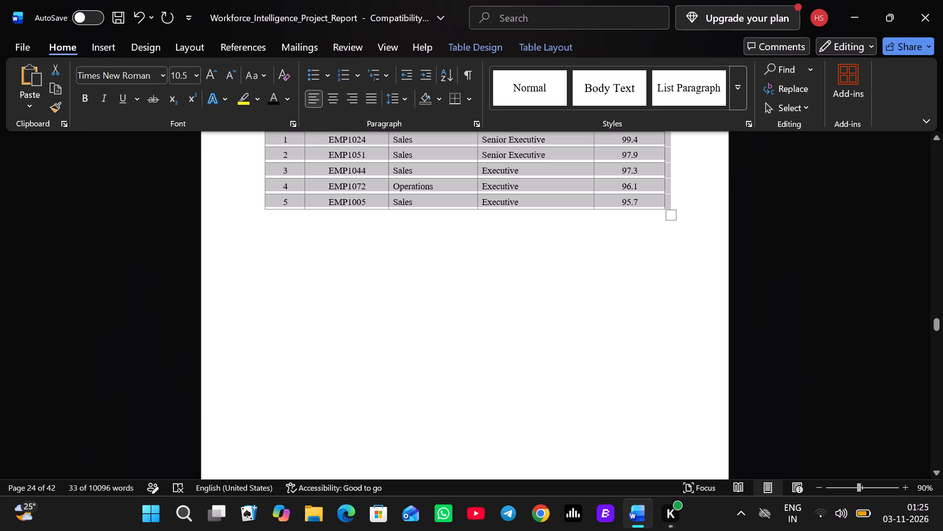
pyautogui.click(683, 206)
pyautogui.press('space')
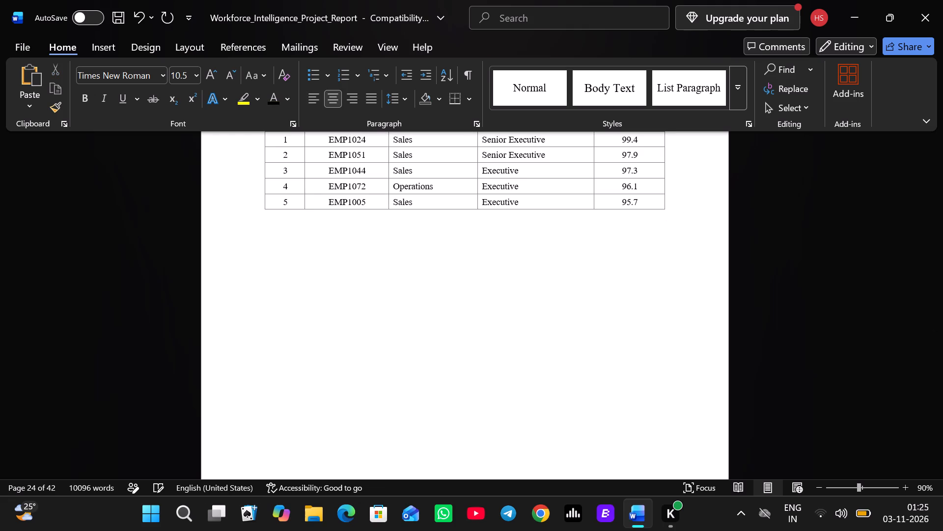
pyautogui.rightClick(476, 220)
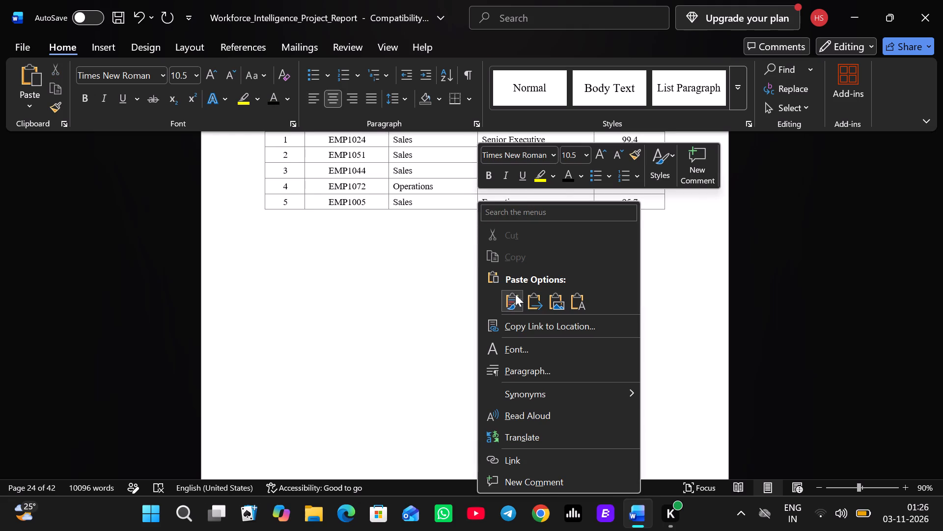
pyautogui.click(515, 295)
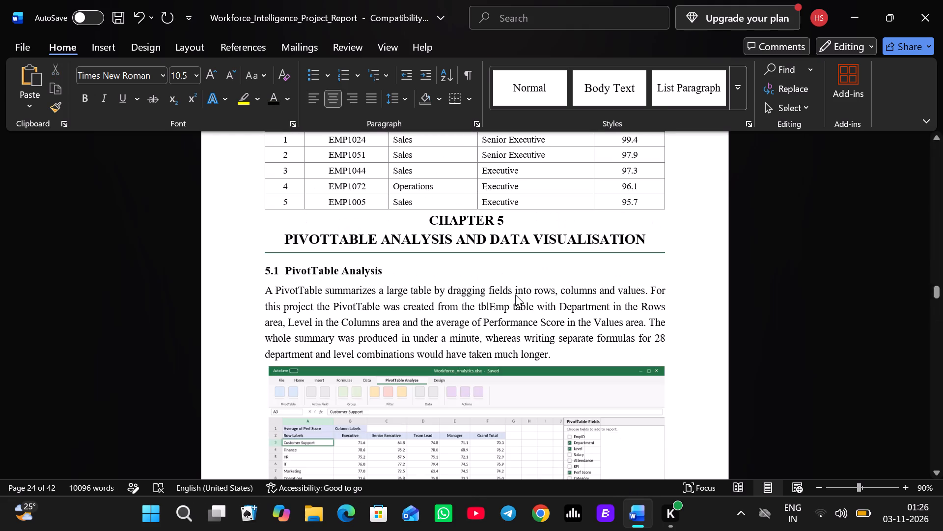
# Look through the pasted pages from the Conclusion back to Table 7 on page 24, examining the remaining blank areas.
pyautogui.scroll(8, 510, 290)
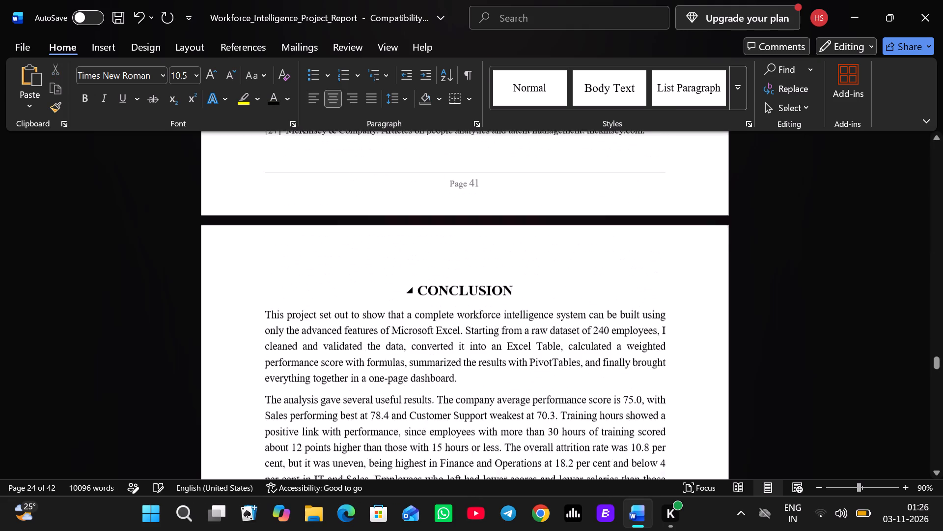
pyautogui.scroll(5, 510, 290)
pyautogui.scroll(20, 510, 290)
pyautogui.scroll(10, 510, 290)
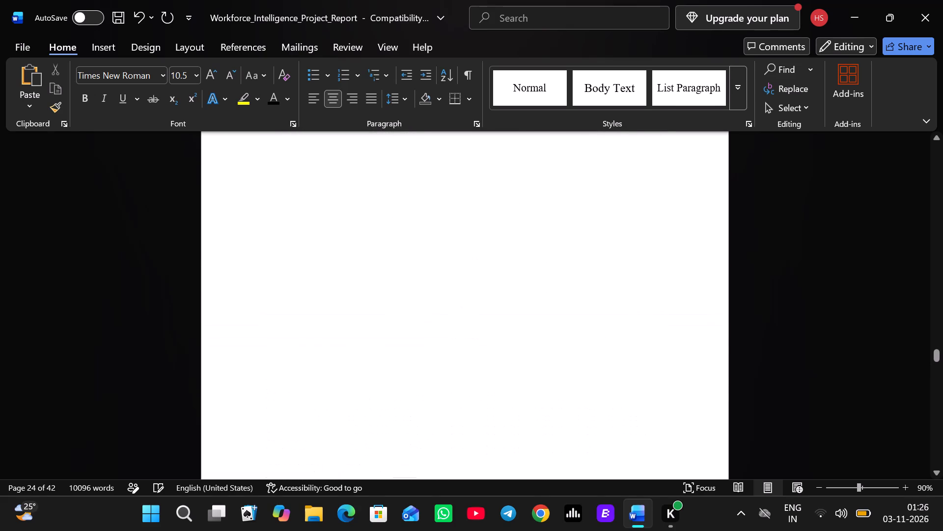
pyautogui.scroll(20, 510, 287)
pyautogui.scroll(10, 510, 287)
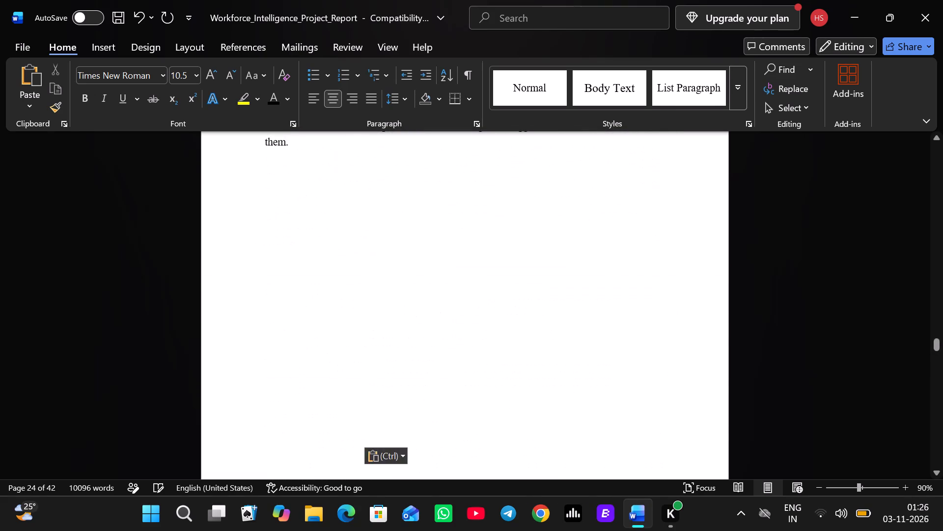
pyautogui.scroll(6, 510, 287)
pyautogui.scroll(-17, 510, 287)
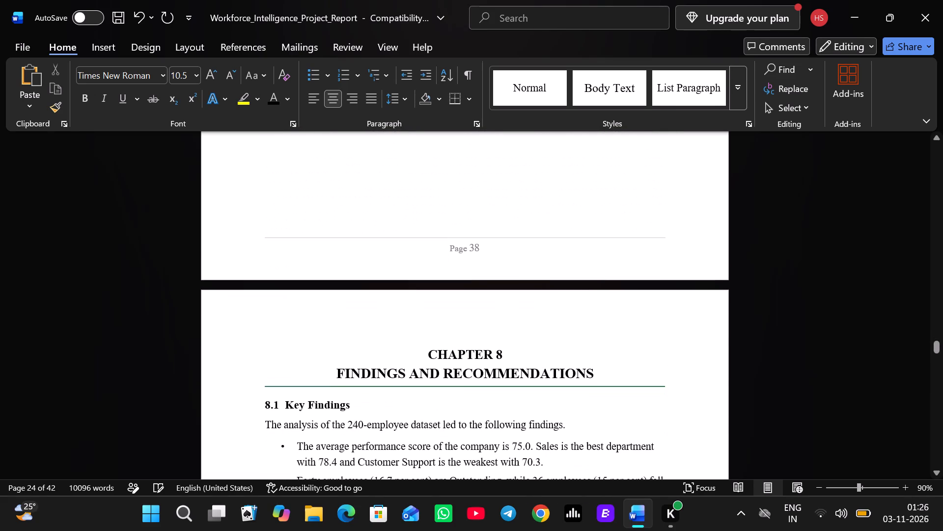
pyautogui.scroll(20, 510, 288)
pyautogui.scroll(20, 510, 288)
pyautogui.scroll(6, 510, 288)
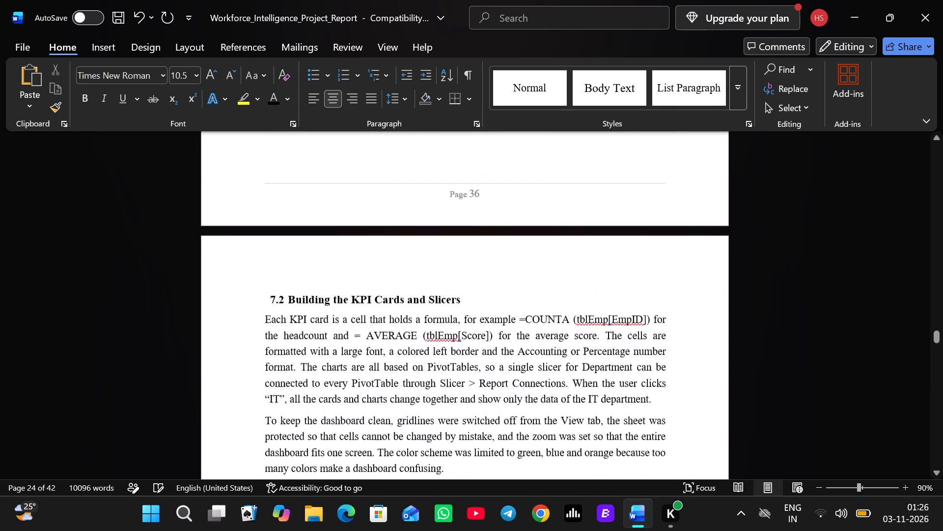
pyautogui.scroll(20, 510, 289)
pyautogui.scroll(20, 510, 289)
pyautogui.scroll(-1, 510, 289)
pyautogui.scroll(8, 510, 289)
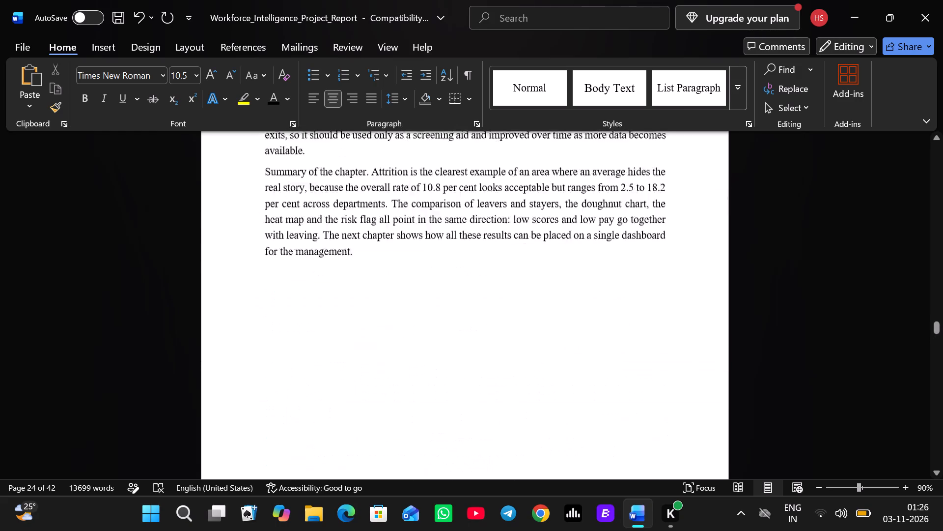
pyautogui.scroll(12, 510, 289)
pyautogui.scroll(13, 510, 289)
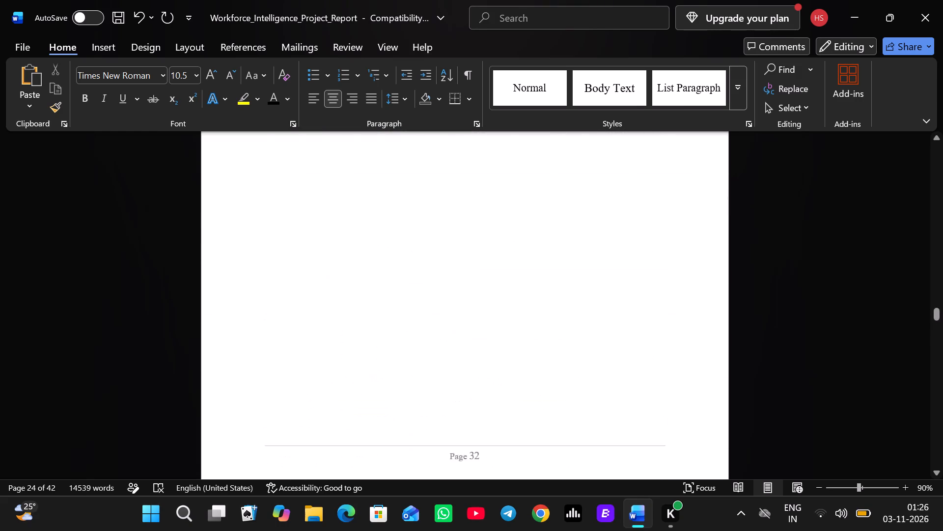
pyautogui.scroll(20, 510, 289)
pyautogui.scroll(20, 510, 289)
pyautogui.scroll(4, 510, 289)
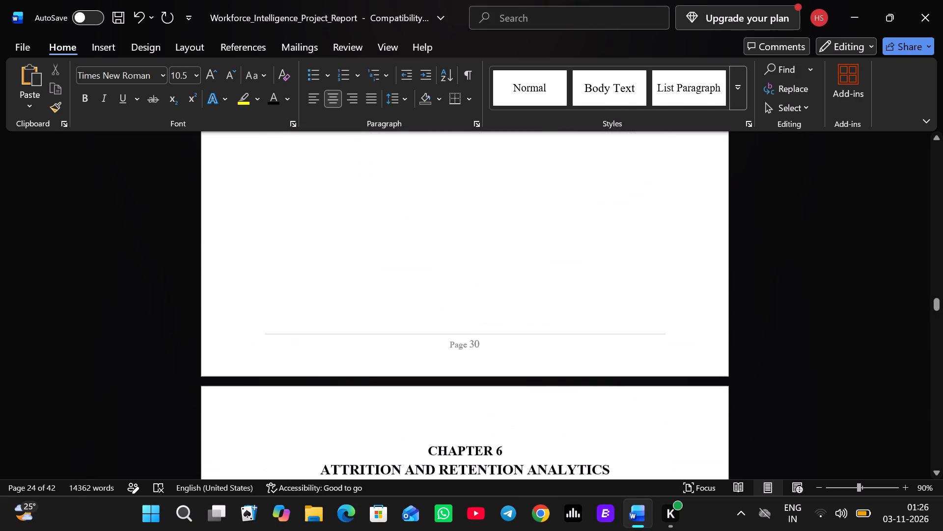
pyautogui.scroll(20, 510, 289)
pyautogui.scroll(13, 510, 289)
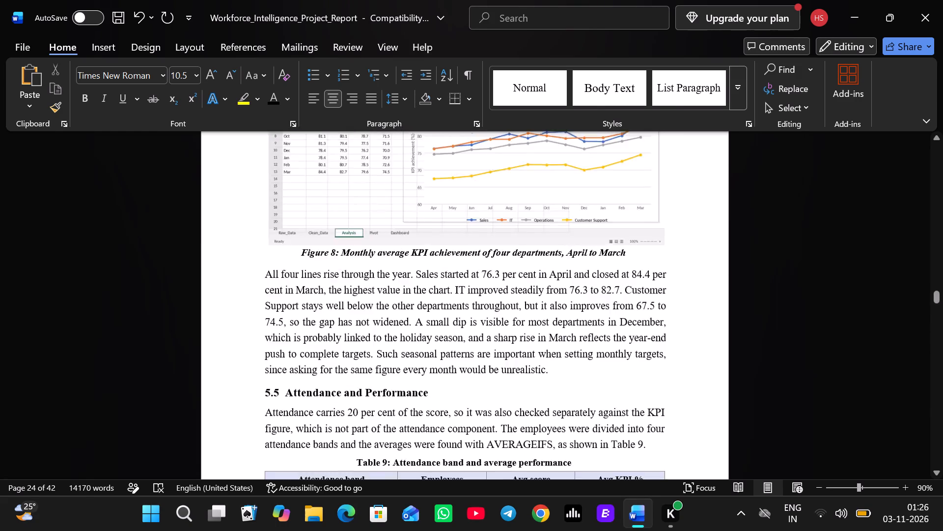
pyautogui.scroll(20, 510, 289)
pyautogui.scroll(20, 510, 289)
pyautogui.scroll(6, 510, 289)
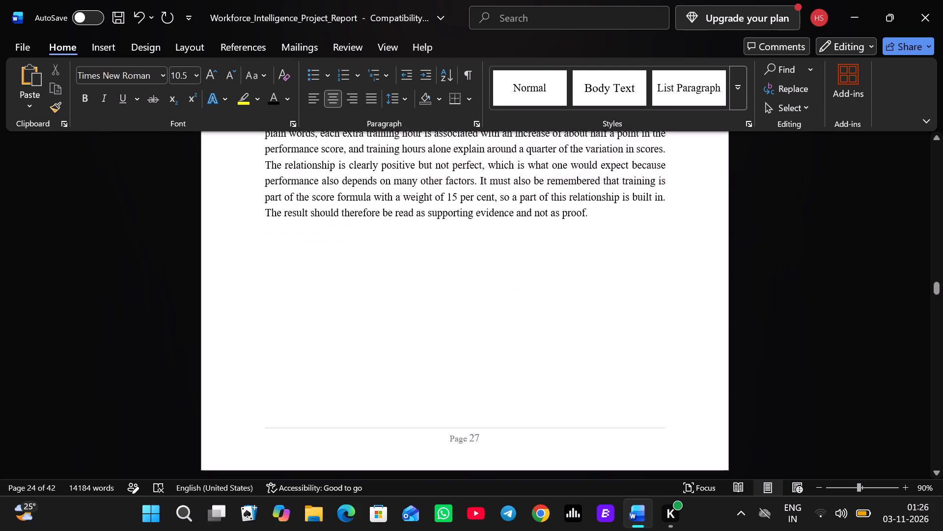
pyautogui.scroll(20, 510, 289)
pyautogui.scroll(20, 510, 289)
pyautogui.scroll(6, 510, 289)
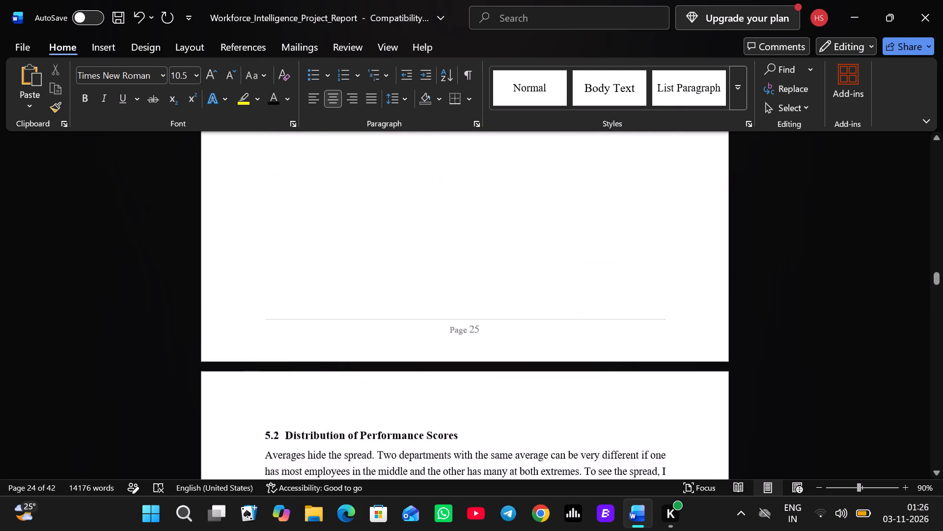
pyautogui.scroll(20, 510, 289)
pyautogui.scroll(15, 510, 289)
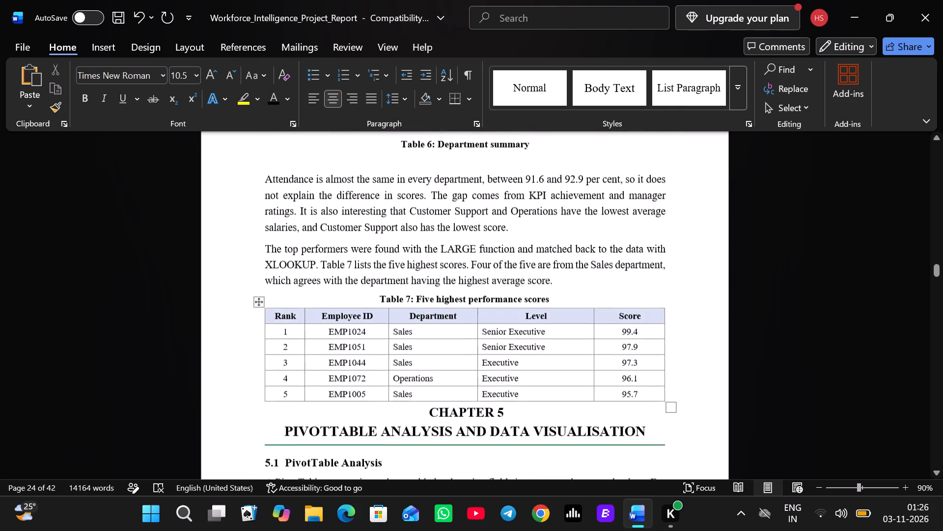
# Separate the CHAPTER 5 heading from Table 7 on page 24 with two blank lines.
pyautogui.scroll(-9, 510, 289)
pyautogui.scroll(4, 511, 275)
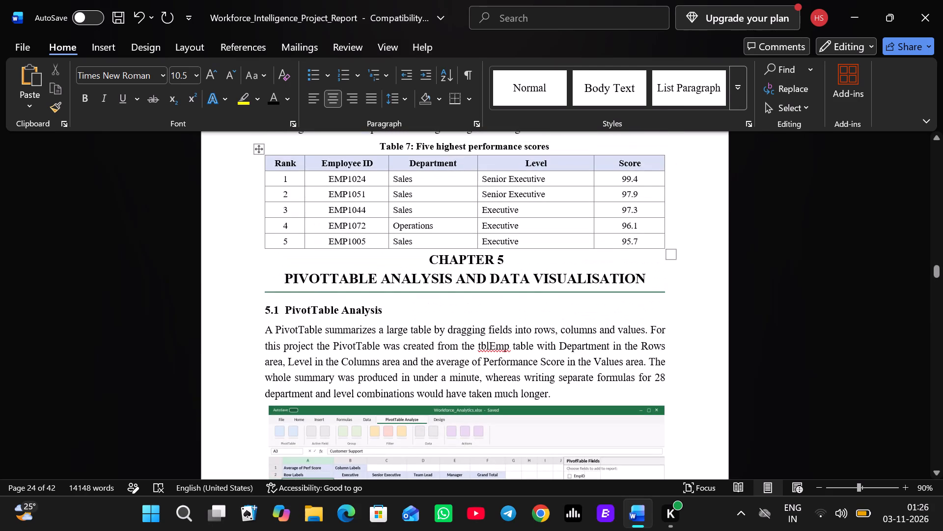
pyautogui.click(425, 254)
pyautogui.press('Return')
pyautogui.press('Return')
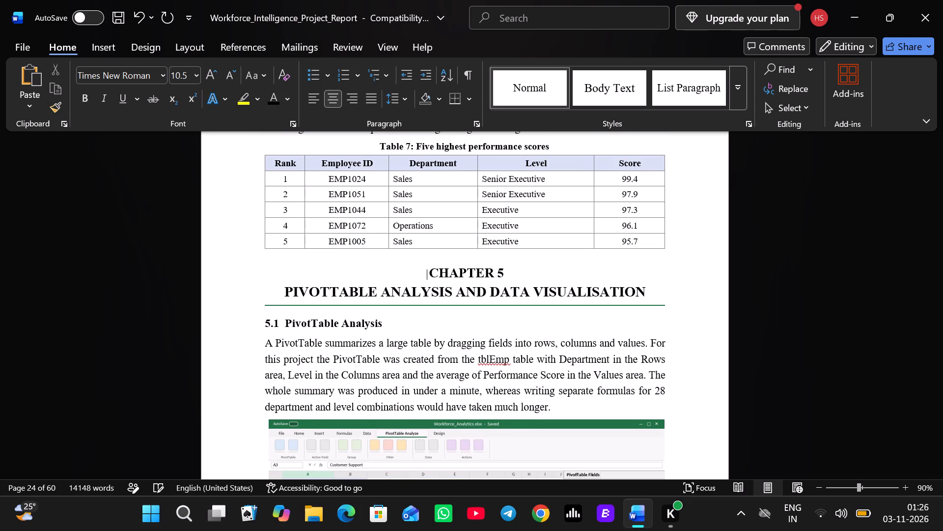
pyautogui.press('Return')
pyautogui.press('Return')
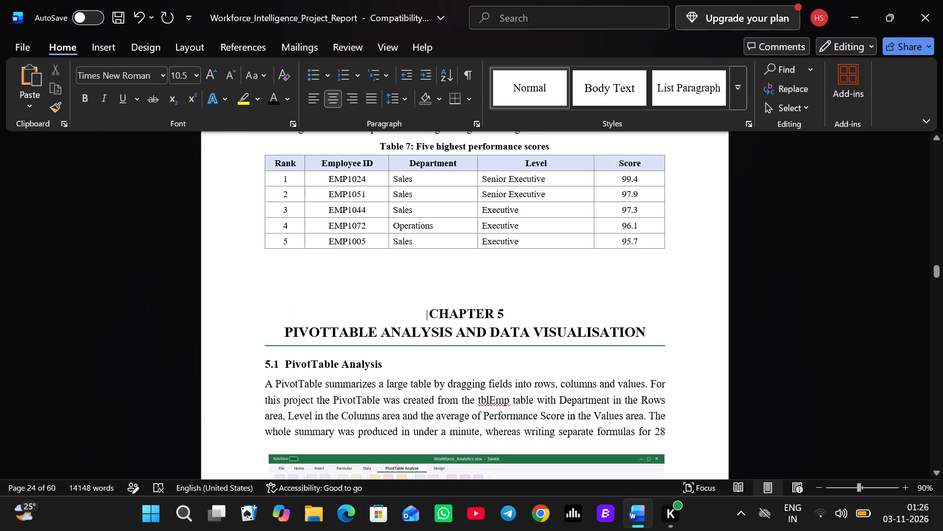
pyautogui.scroll(-7, 426, 254)
pyautogui.scroll(-6, 478, 211)
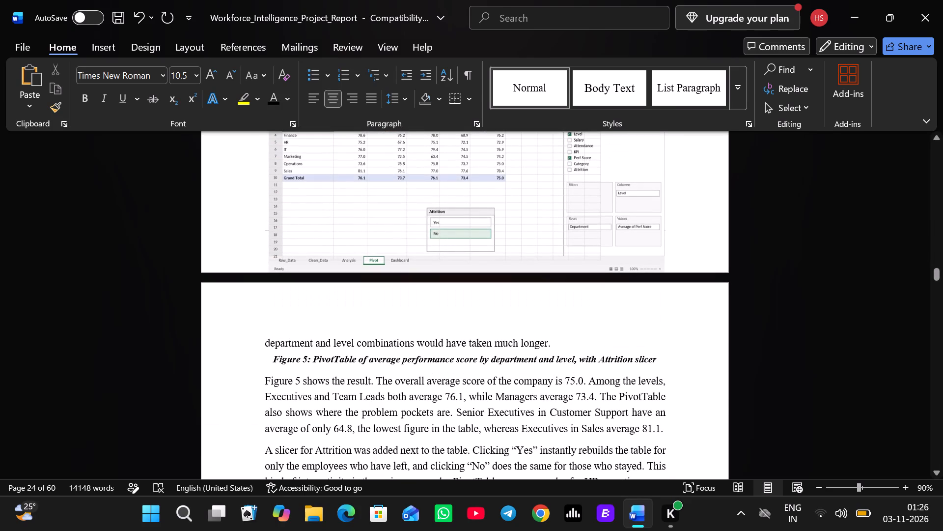
pyautogui.scroll(13, 479, 211)
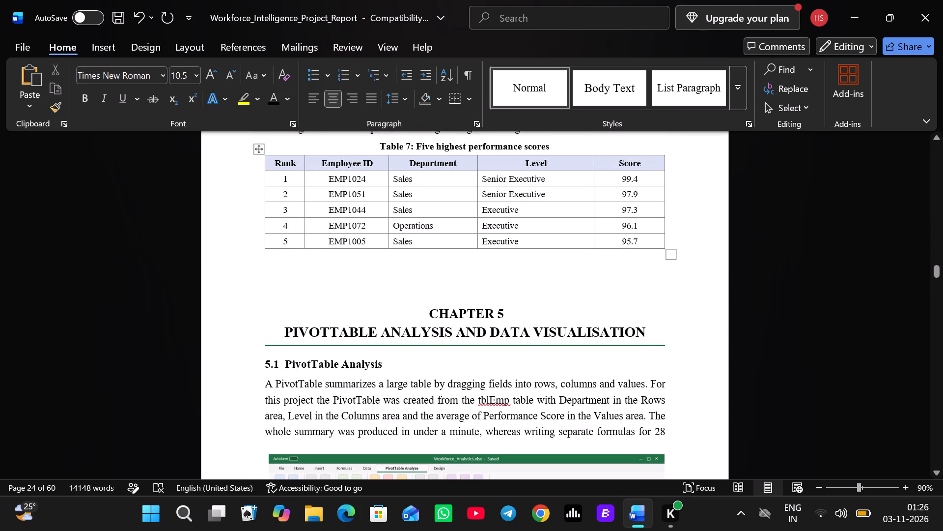
pyautogui.press('BackSpace')
pyautogui.scroll(-13, 422, 292)
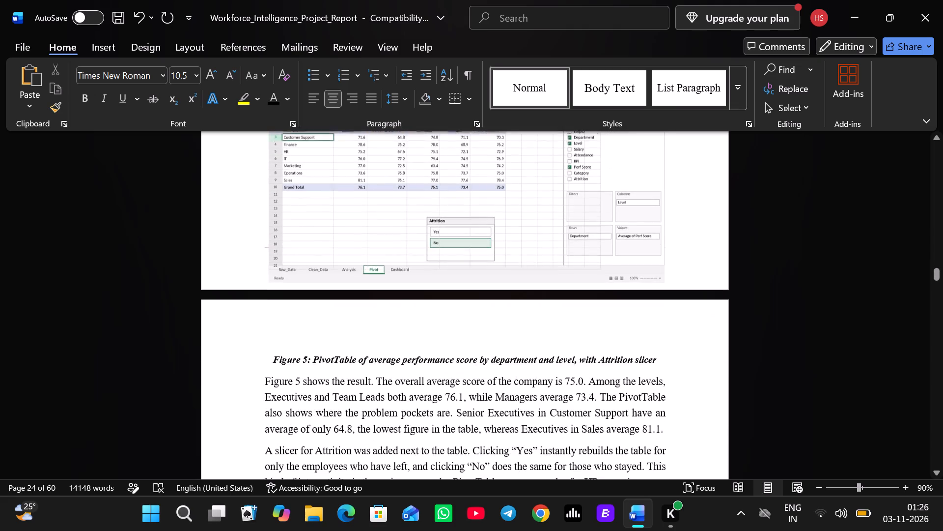
pyautogui.scroll(-3, 431, 250)
pyautogui.scroll(14, 431, 249)
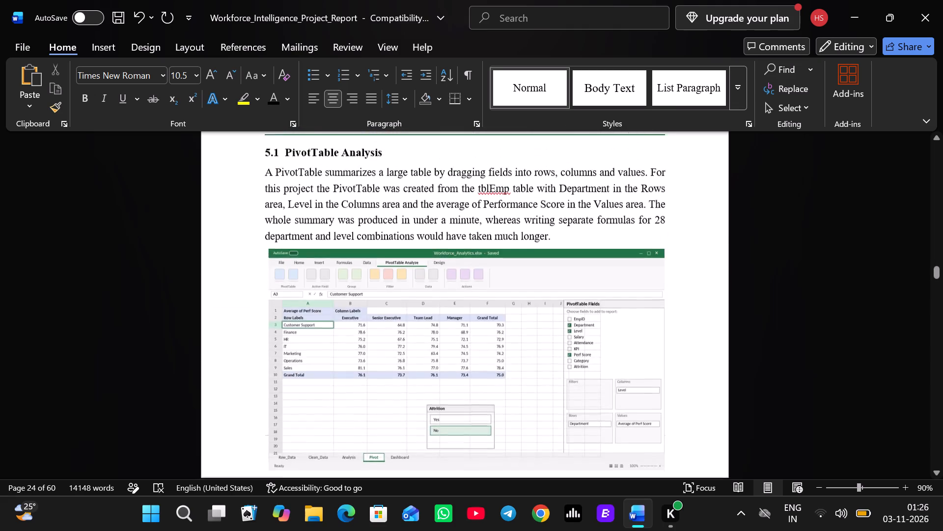
pyautogui.scroll(4, 431, 249)
pyautogui.press('BackSpace')
pyautogui.scroll(-12, 419, 338)
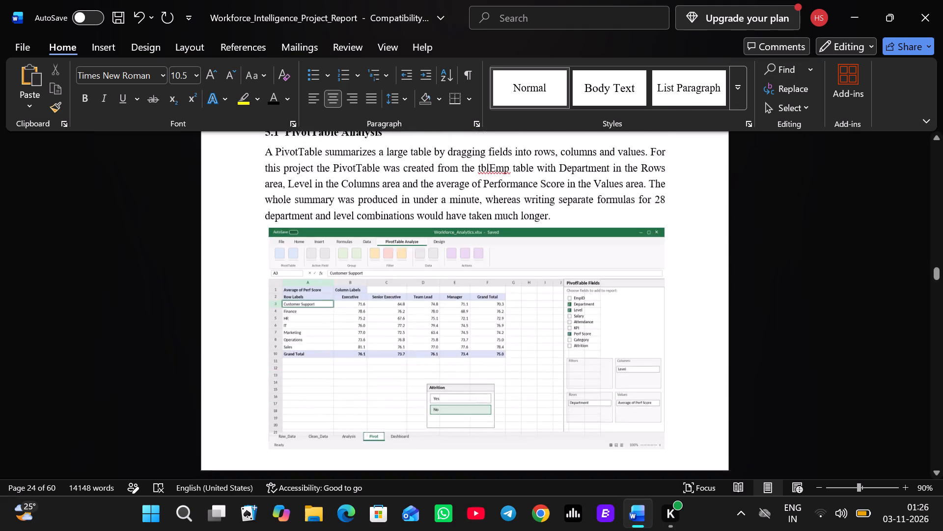
pyautogui.scroll(13, 422, 305)
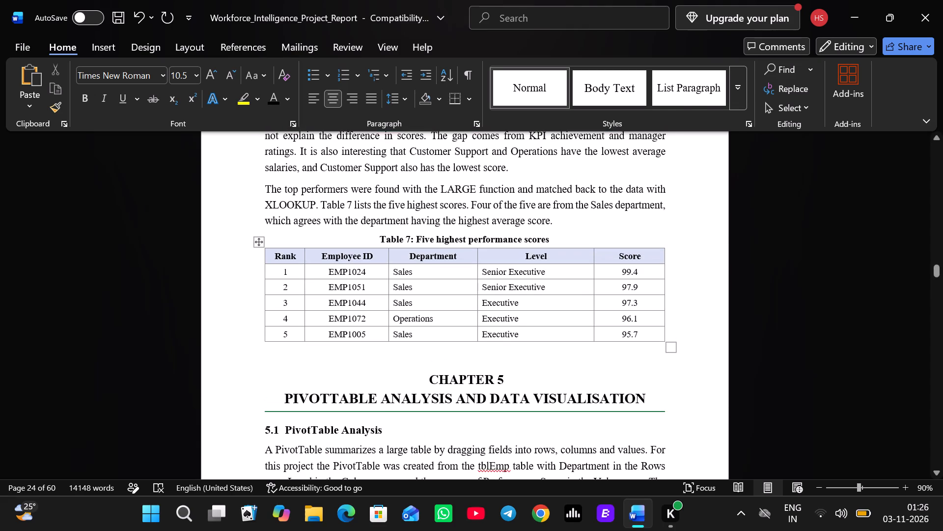
pyautogui.press('BackSpace')
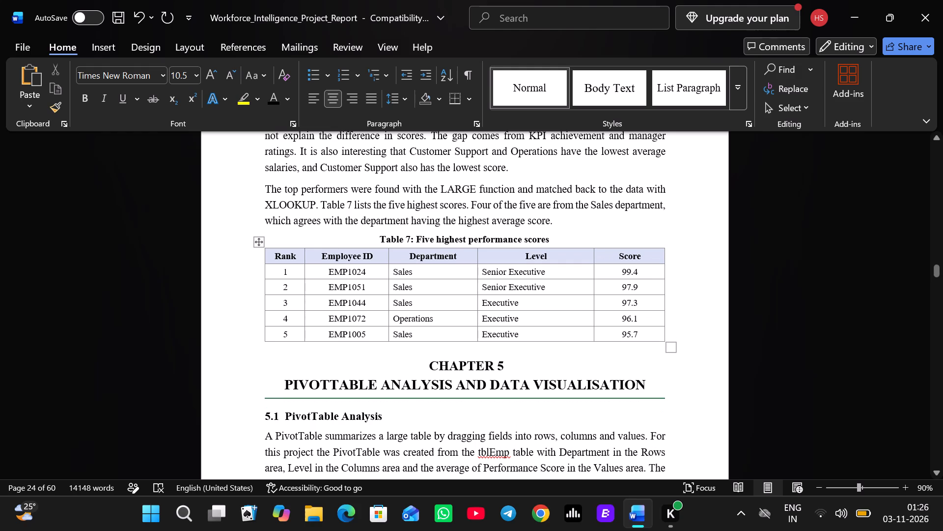
pyautogui.press('Return')
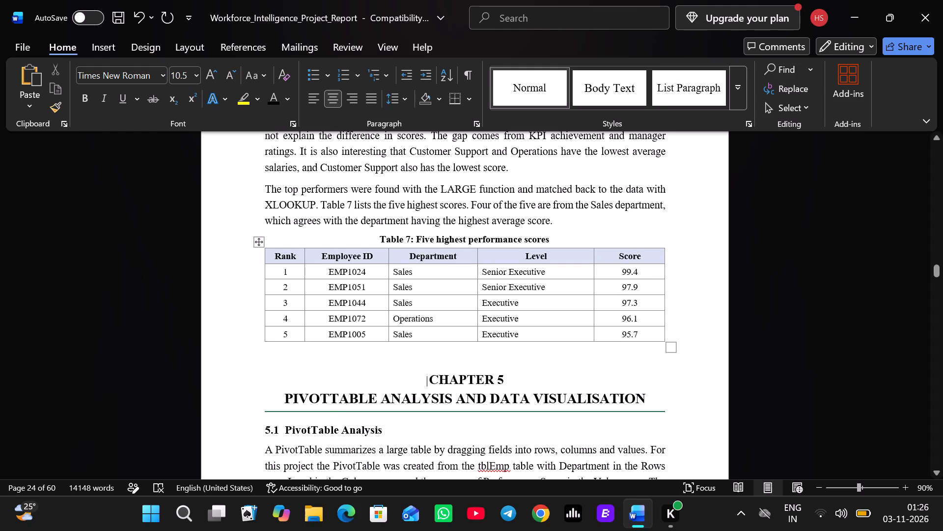
# Add blank lines before the CHAPTER 5 heading until it starts at the top of page 25.
pyautogui.scroll(-5, 400, 320)
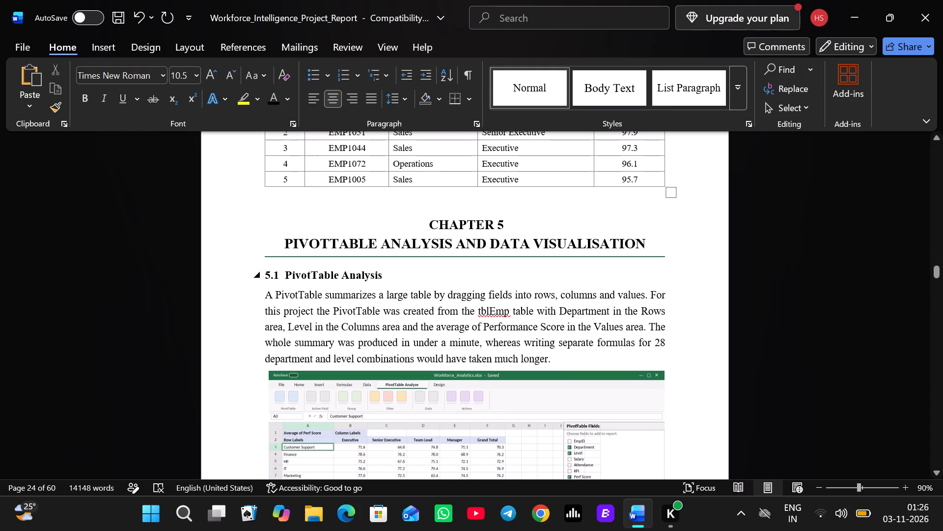
pyautogui.scroll(-7, 411, 223)
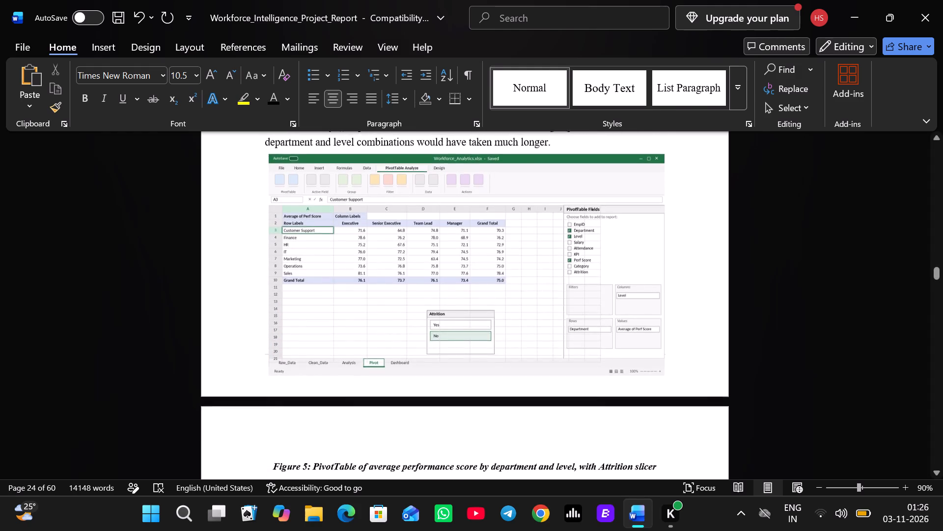
pyautogui.scroll(-5, 411, 223)
pyautogui.press('Return')
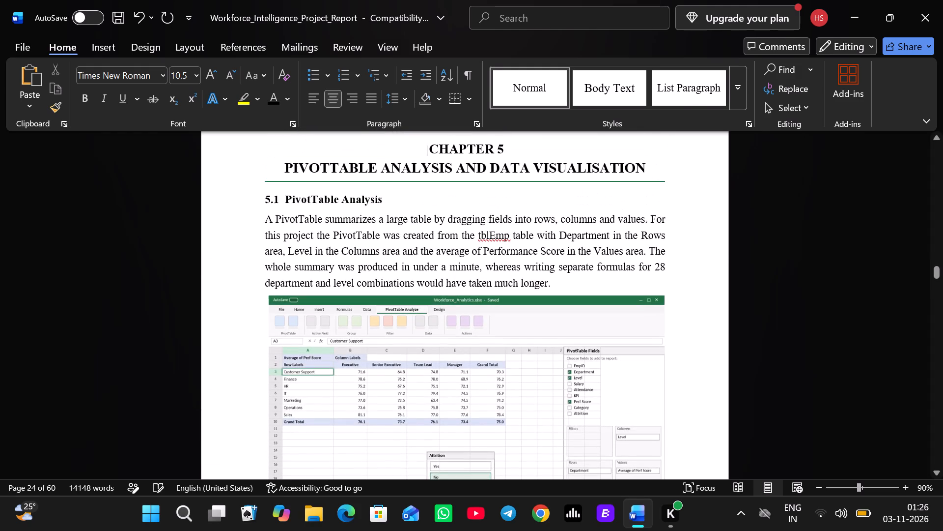
pyautogui.press('Return')
pyautogui.press('Return')
pyautogui.press('Return')
pyautogui.press('Return')
pyautogui.press('Return')
pyautogui.press('Return')
pyautogui.press('Return')
pyautogui.press('Return')
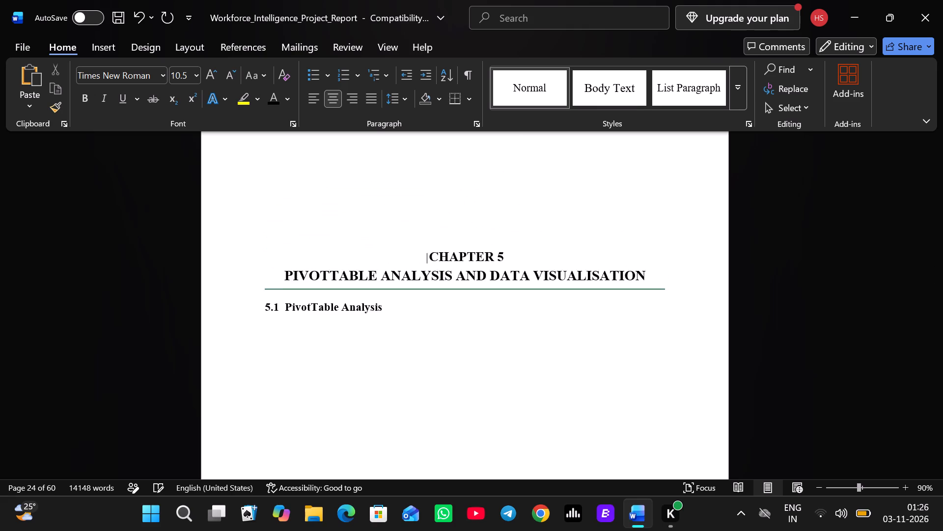
pyautogui.press('Return')
pyautogui.press('Return')
pyautogui.press('Return')
pyautogui.press('Return')
pyautogui.press('Return')
pyautogui.press('Return')
pyautogui.press('Return')
pyautogui.press('Return')
pyautogui.press('Return')
pyautogui.press('Return')
pyautogui.press('Return')
pyautogui.press('Return')
pyautogui.scroll(-7, 413, 240)
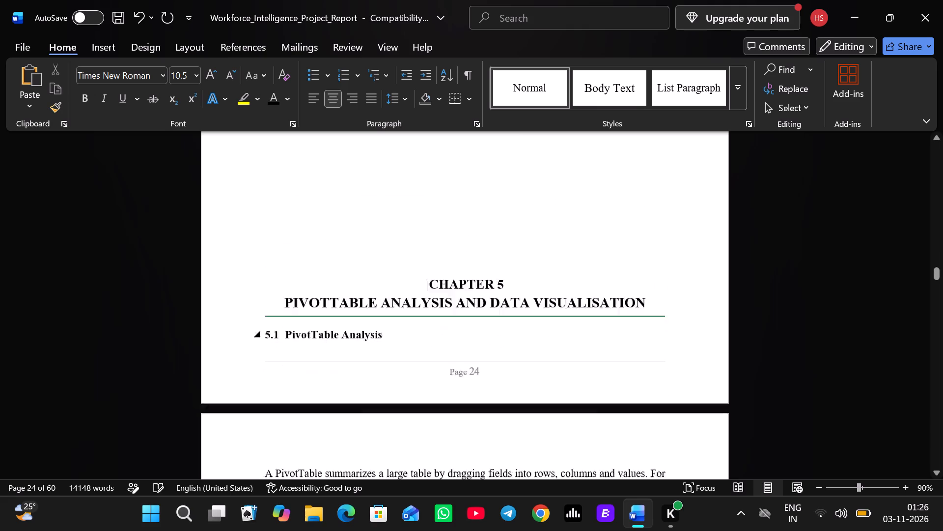
pyautogui.scroll(-1, 414, 239)
pyautogui.press('Return')
pyautogui.press('Return')
pyautogui.press('Return')
pyautogui.press('Return')
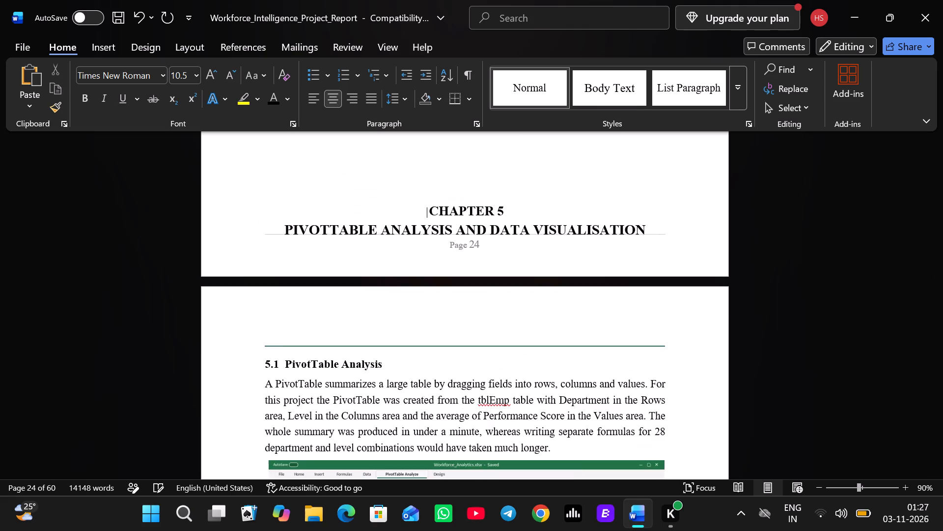
pyautogui.press('Return')
pyautogui.press('Return')
# Enlarge Table 7 on page 24 with much taller rows and a slightly greater width to fill the blank space below it.
pyautogui.scroll(3, 454, 248)
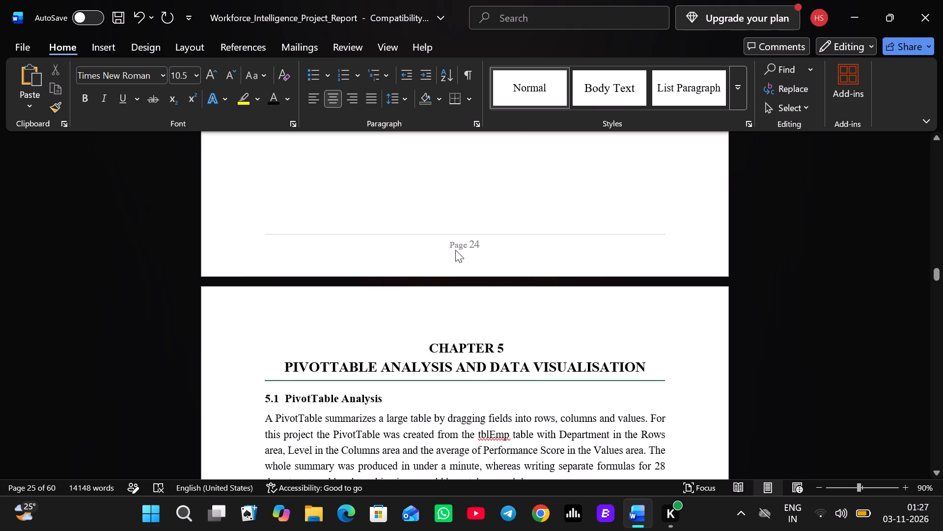
pyautogui.scroll(15, 455, 250)
pyautogui.scroll(-4, 479, 261)
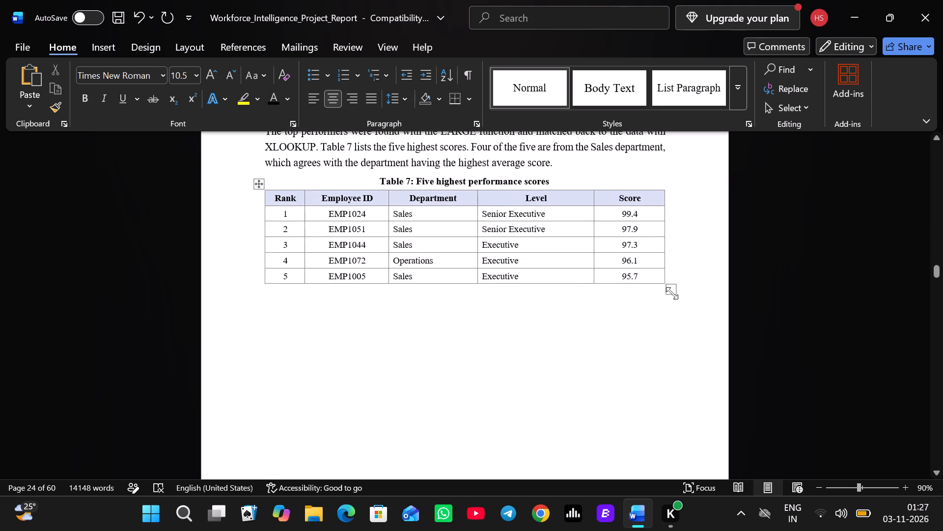
pyautogui.moveTo(672, 292); pyautogui.dragTo(662, 432)
pyautogui.scroll(-4, 650, 395)
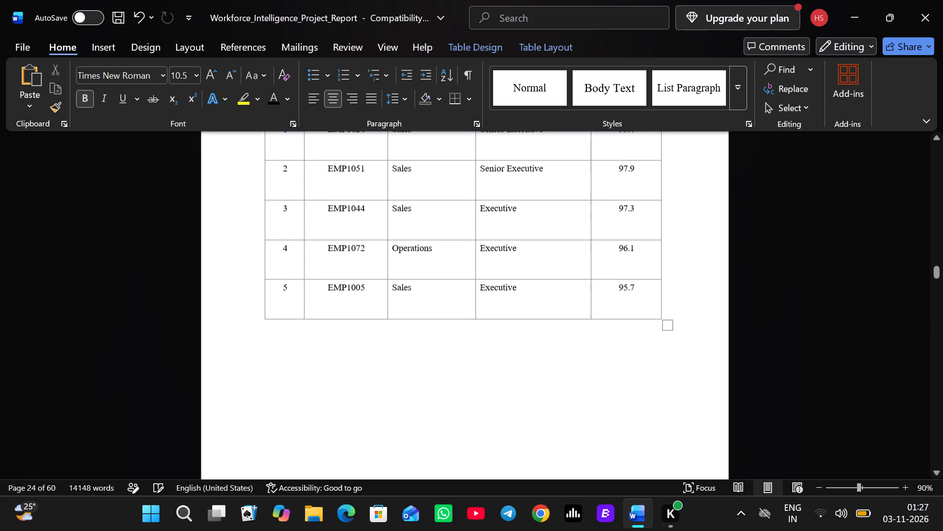
pyautogui.moveTo(669, 313); pyautogui.dragTo(667, 389)
pyautogui.scroll(-6, 667, 383)
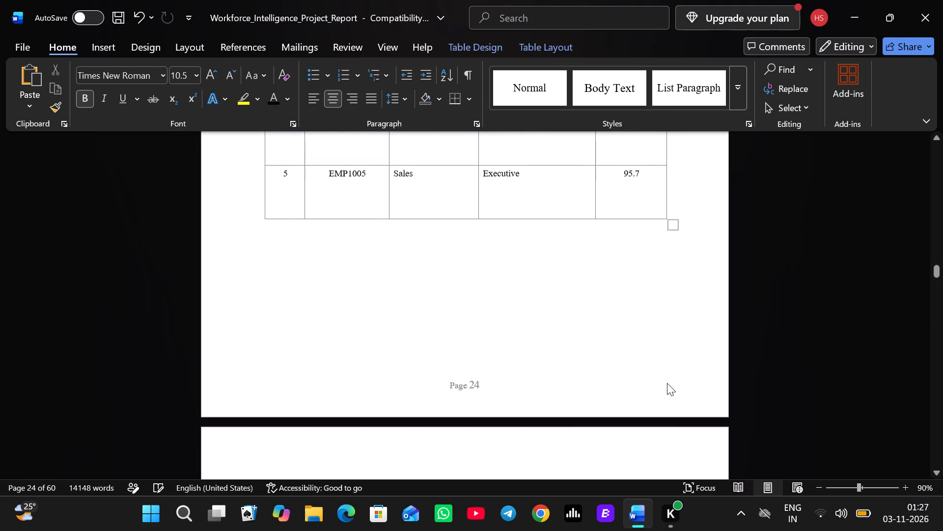
pyautogui.scroll(3, 666, 379)
pyautogui.moveTo(673, 303); pyautogui.dragTo(673, 363)
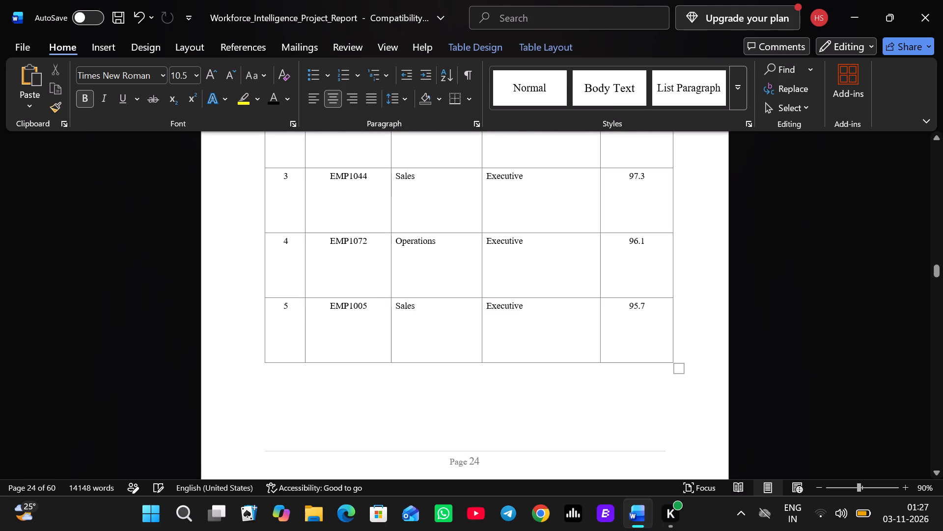
pyautogui.click(695, 303)
pyautogui.scroll(11, 695, 303)
pyautogui.scroll(-6, 635, 285)
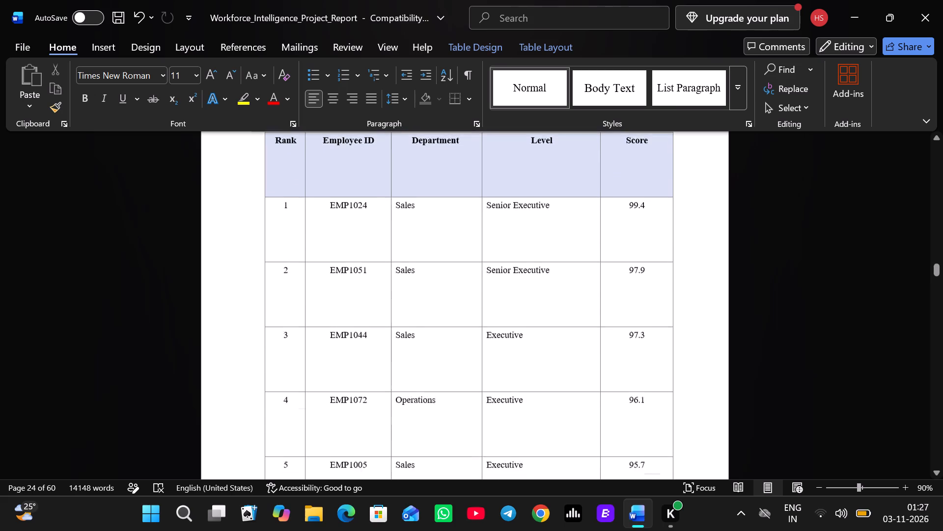
# Remove the surplus blank lines above the CHAPTER 5 heading until it starts at the top of page 25.
pyautogui.scroll(-10, 649, 262)
pyautogui.scroll(1, 649, 262)
pyautogui.scroll(-9, 649, 262)
pyautogui.scroll(-4, 610, 243)
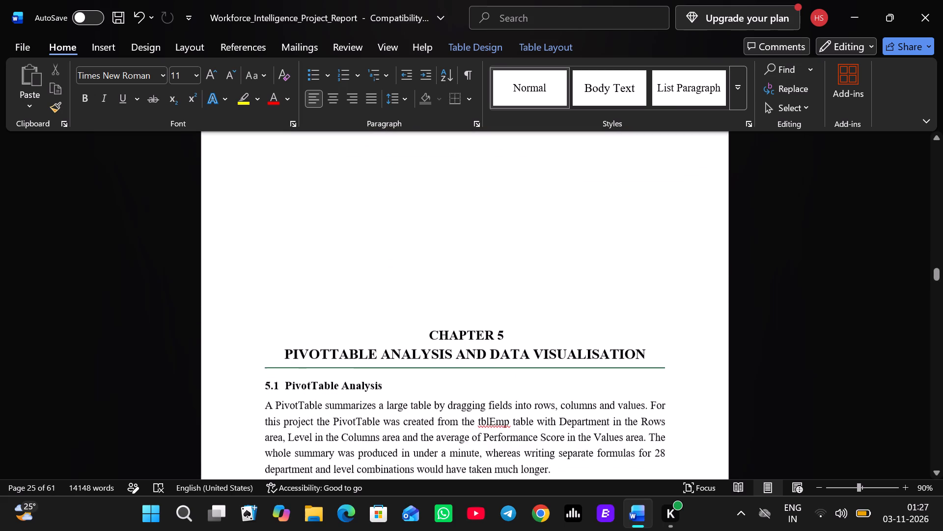
pyautogui.scroll(12, 610, 243)
pyautogui.scroll(-12, 610, 246)
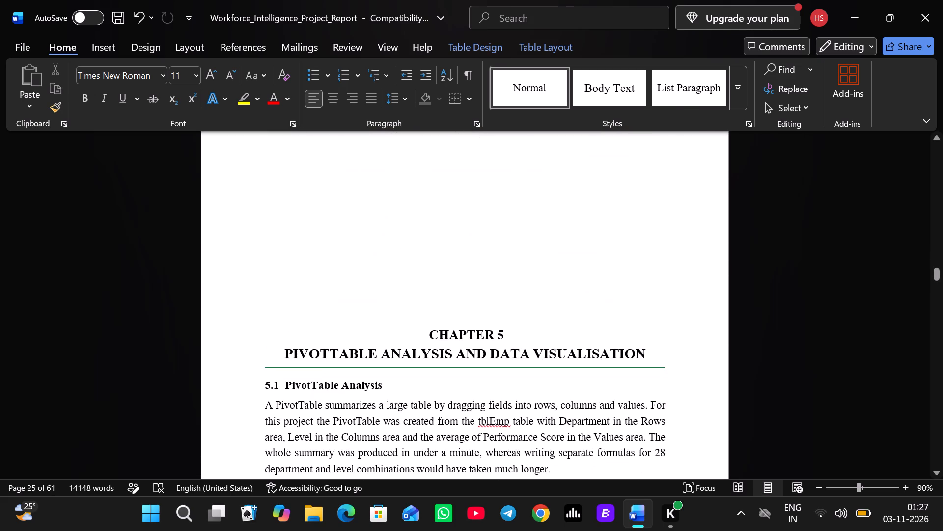
pyautogui.click(430, 310)
pyautogui.press('BackSpace')
pyautogui.press('BackSpace')
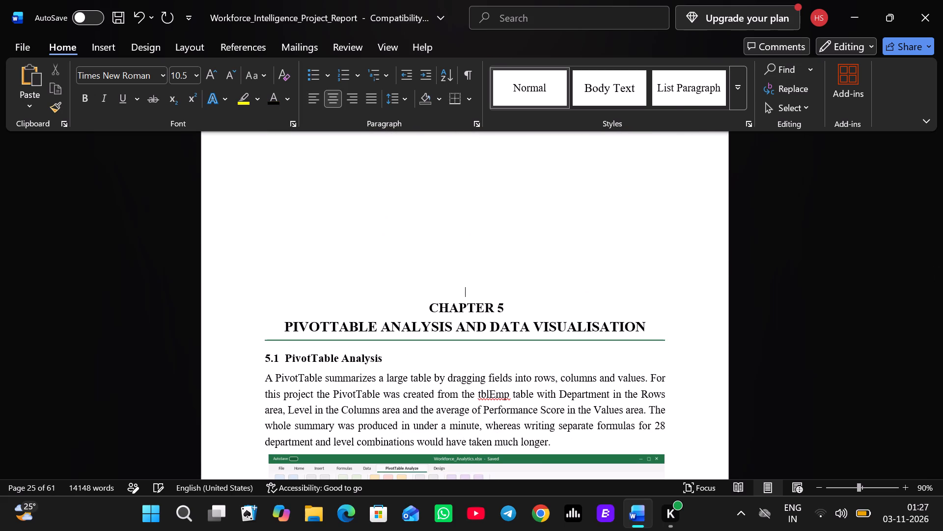
pyautogui.press('BackSpace')
pyautogui.press('BackSpace')
pyautogui.press('BackSpace')
pyautogui.press('BackSpace')
pyautogui.press('BackSpace')
pyautogui.press('BackSpace')
pyautogui.press('BackSpace')
pyautogui.press('BackSpace')
pyautogui.press('BackSpace')
pyautogui.press('BackSpace')
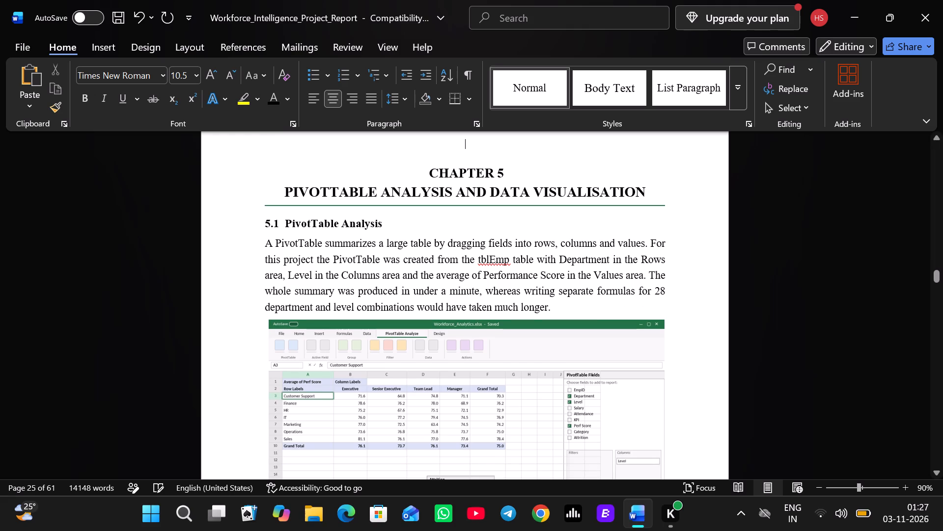
pyautogui.scroll(11, 435, 313)
pyautogui.scroll(-1, 497, 319)
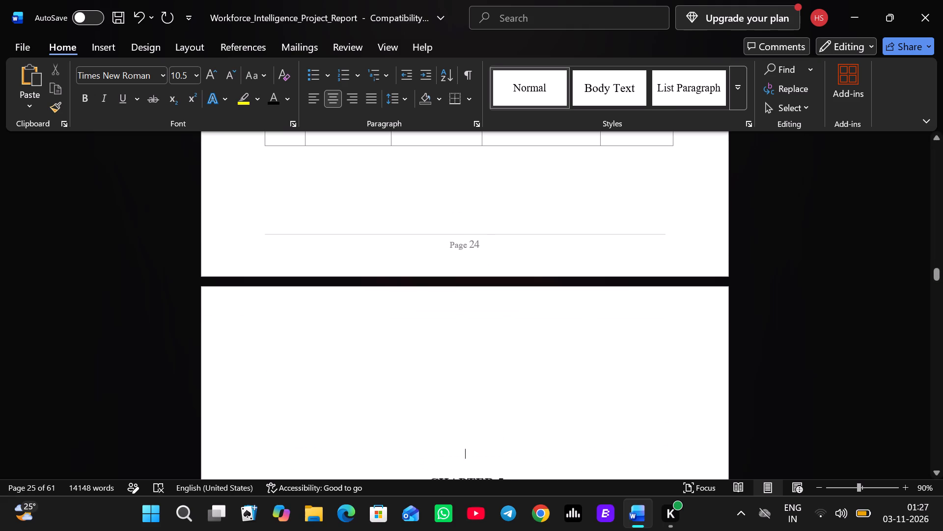
pyautogui.press('BackSpace')
pyautogui.press('BackSpace')
pyautogui.press('BackSpace')
pyautogui.press('BackSpace')
pyautogui.press('BackSpace')
pyautogui.press('BackSpace')
pyautogui.press('BackSpace')
pyautogui.press('BackSpace')
pyautogui.press('BackSpace')
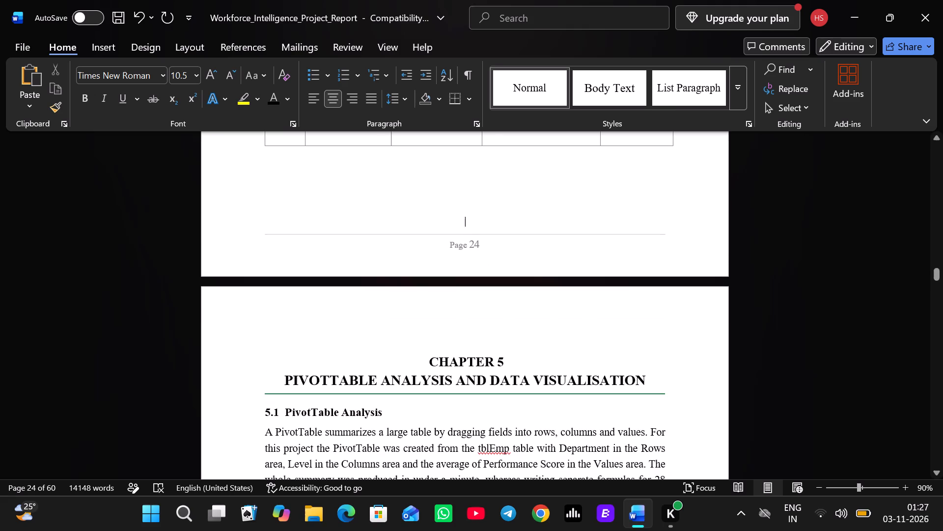
pyautogui.click(800, 302)
# Insert three blank lines after the Figure 5 caption on page 25 to spread the text down the page.
pyautogui.scroll(3, 618, 300)
pyautogui.scroll(-5, 562, 289)
pyautogui.scroll(-3, 546, 235)
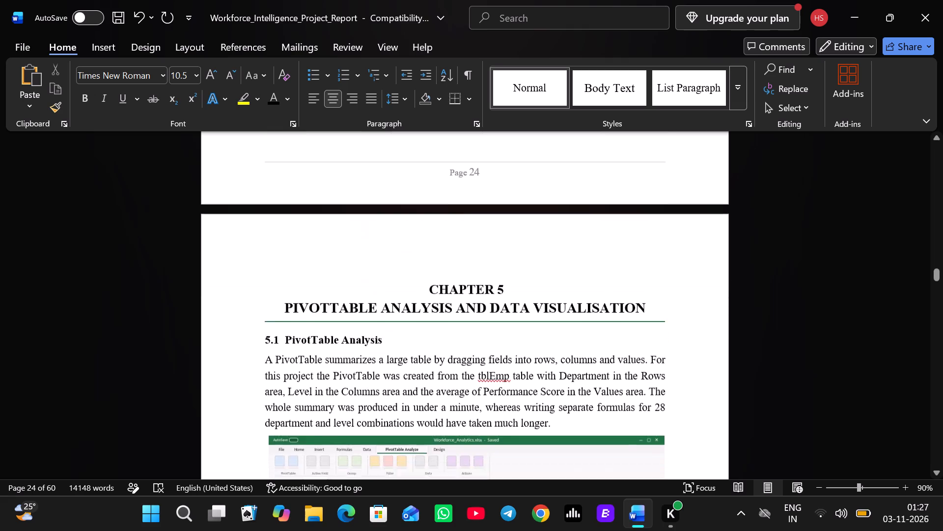
pyautogui.scroll(-15, 546, 235)
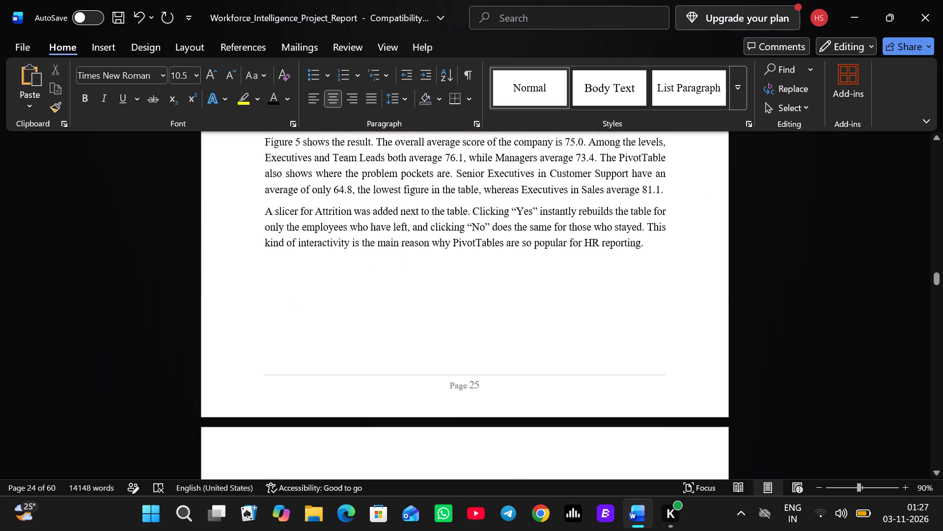
pyautogui.scroll(-5, 543, 235)
pyautogui.scroll(8, 542, 235)
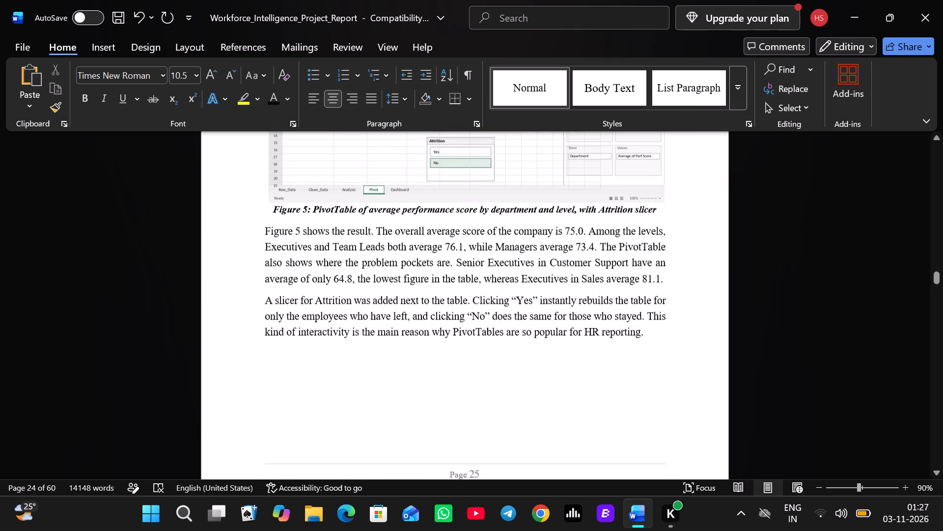
pyautogui.click(668, 211)
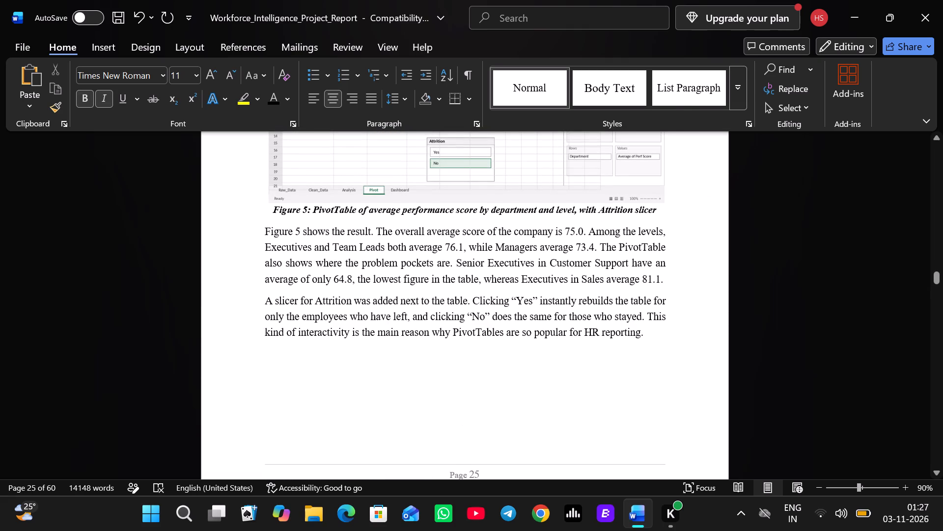
pyautogui.press('Return')
pyautogui.press('Return')
pyautogui.press('Return')
pyautogui.scroll(-4, 621, 244)
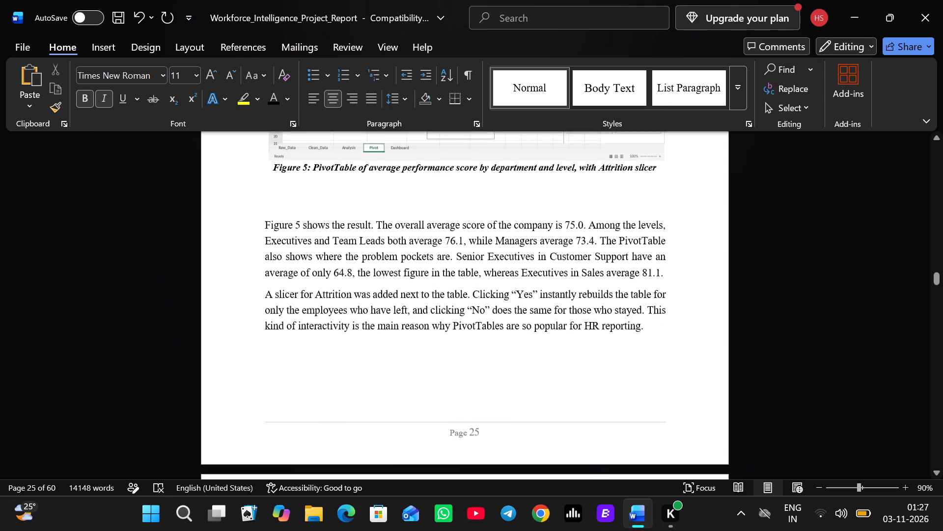
# Look through pages 25 to 27, examining the blank space below section 5.2 and the start of section 5.3.
pyautogui.scroll(-18, 620, 248)
pyautogui.scroll(-5, 611, 251)
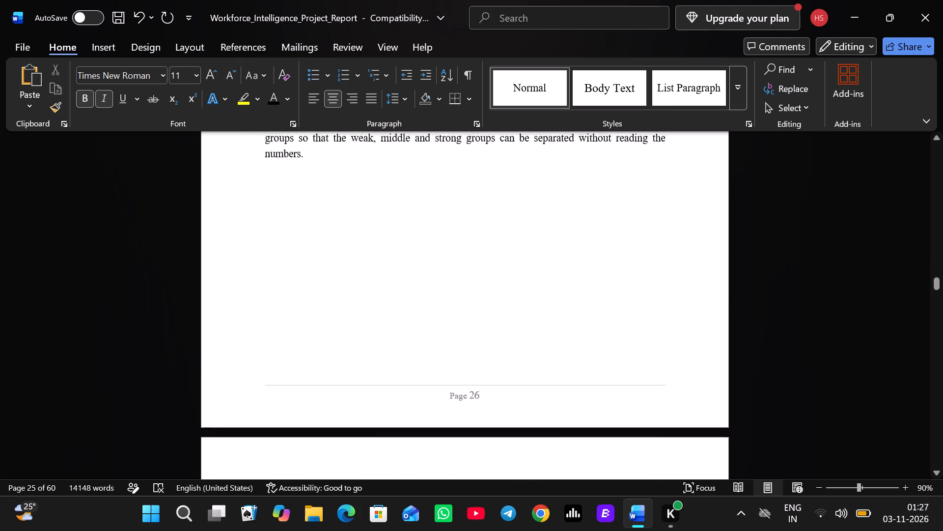
pyautogui.scroll(-16, 611, 251)
pyautogui.scroll(7, 611, 251)
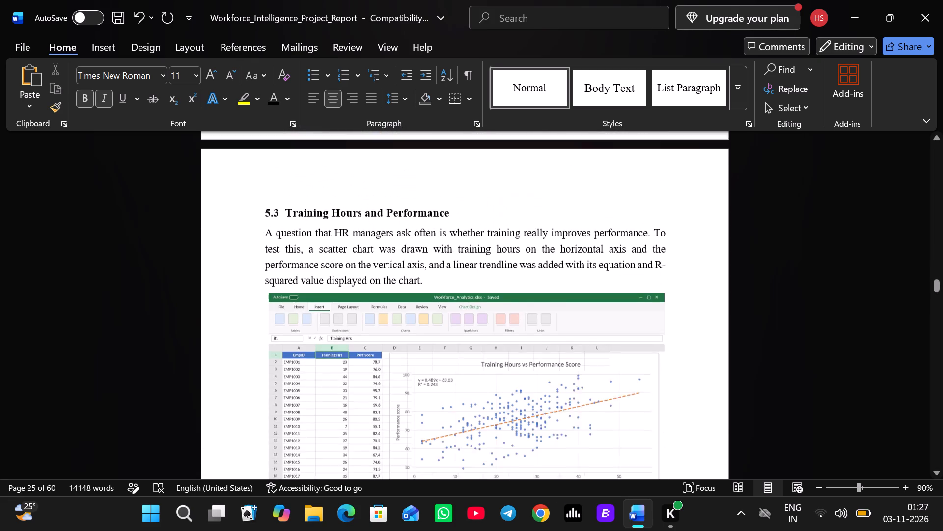
pyautogui.scroll(15, 611, 251)
pyautogui.scroll(-1, 611, 251)
pyautogui.scroll(1, 611, 251)
pyautogui.scroll(-5, 611, 251)
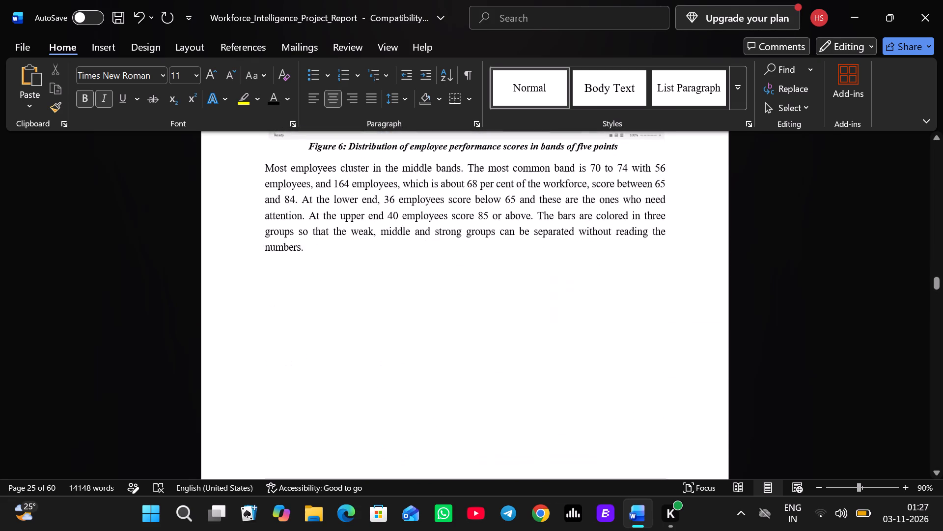
# Copy the 5.3 Training Hours and Performance heading and its opening paragraph to page 26, two lines below the final section 5.2 paragraph.
pyautogui.scroll(-3, 611, 251)
pyautogui.scroll(-7, 464, 256)
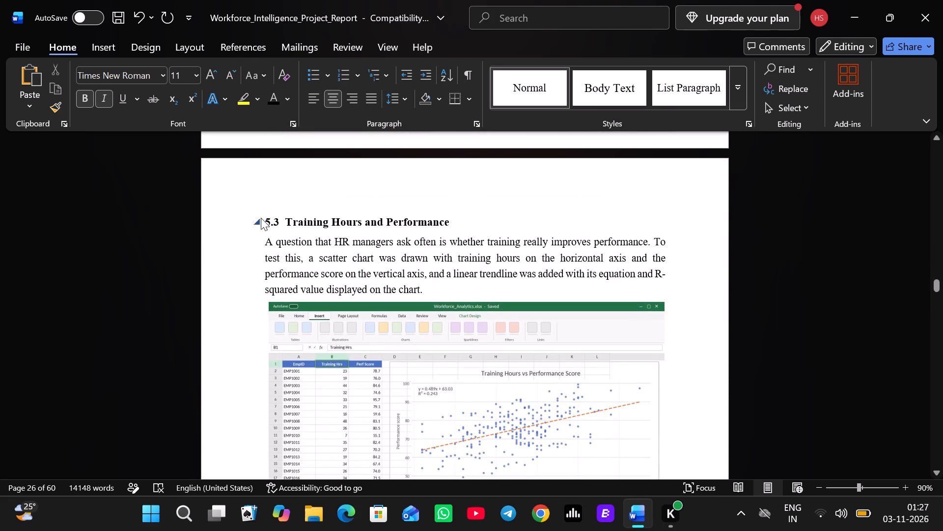
pyautogui.moveTo(286, 220); pyautogui.dragTo(419, 294)
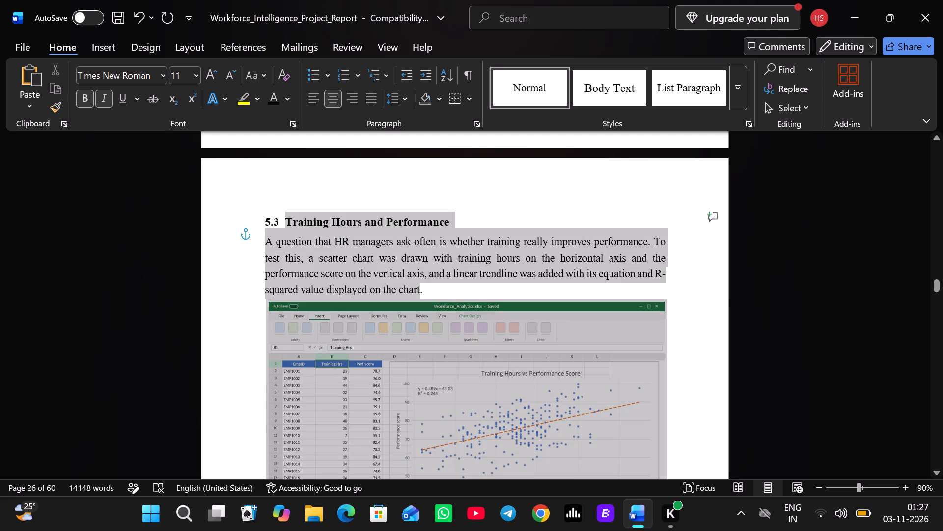
pyautogui.moveTo(419, 294); pyautogui.dragTo(426, 285)
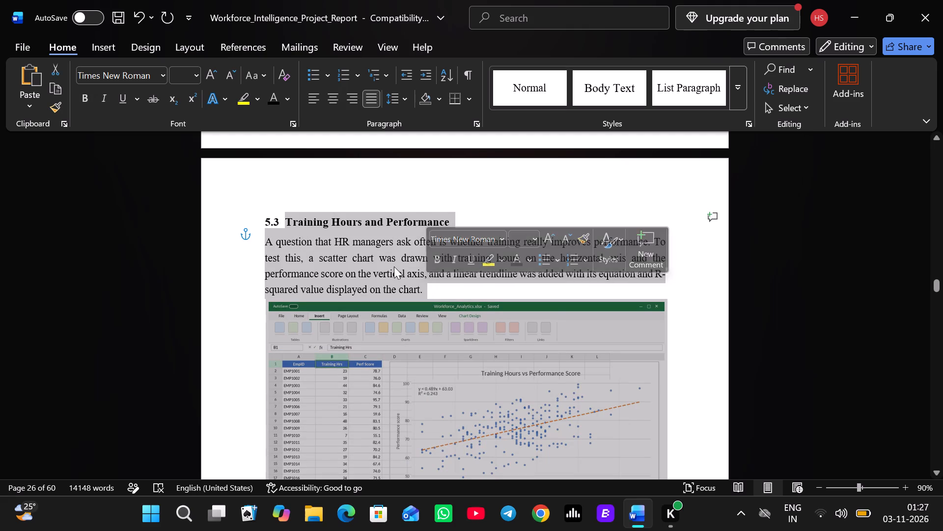
pyautogui.rightClick(393, 266)
pyautogui.click(441, 237)
pyautogui.scroll(5, 383, 235)
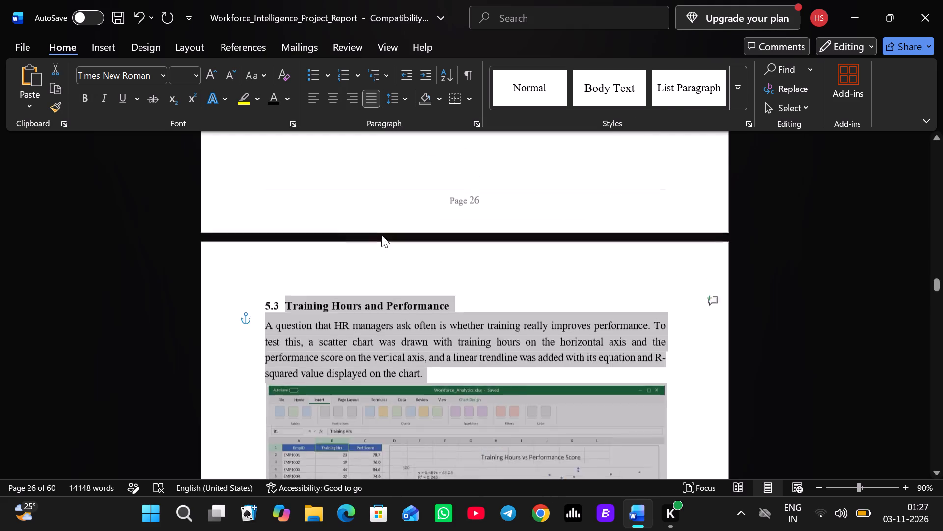
pyautogui.scroll(6, 381, 235)
pyautogui.click(322, 222)
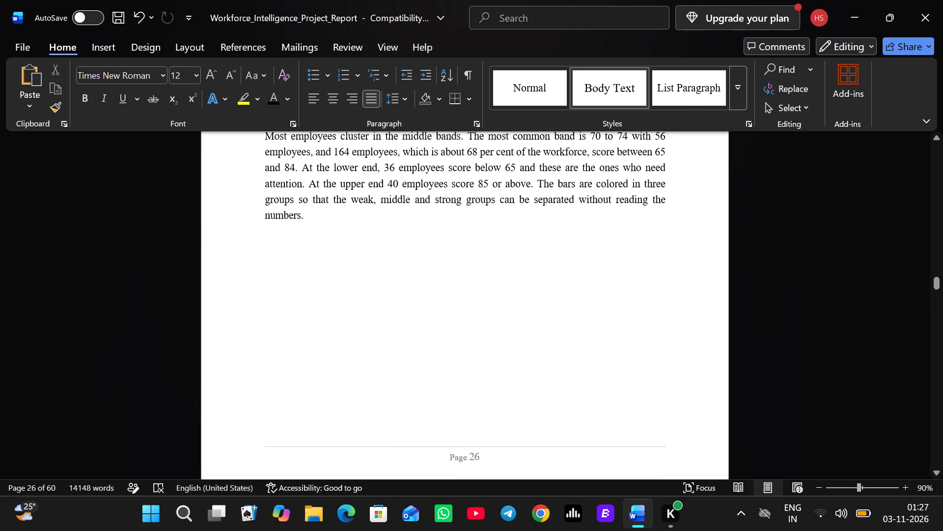
pyautogui.press('Return')
pyautogui.press('Return')
pyautogui.hotkey('ctrl', 'v')
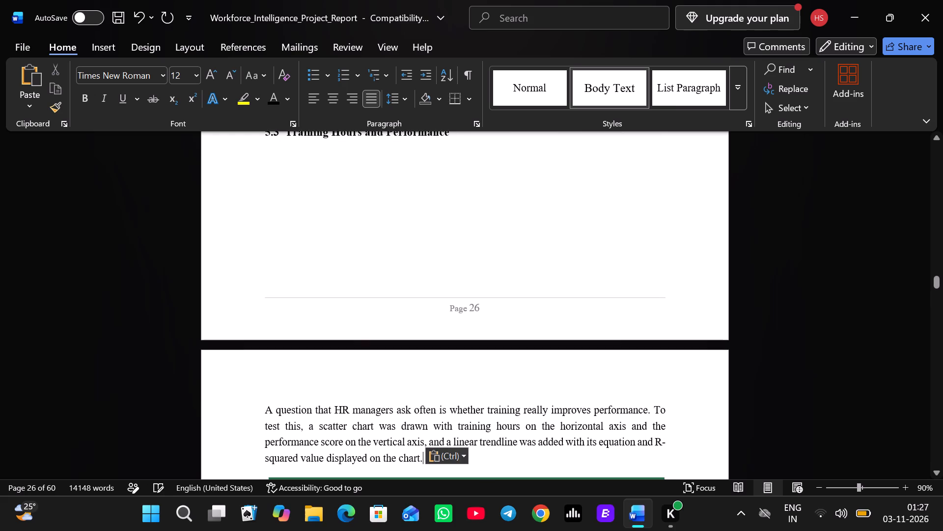
pyautogui.scroll(3, 366, 271)
pyautogui.scroll(-8, 366, 271)
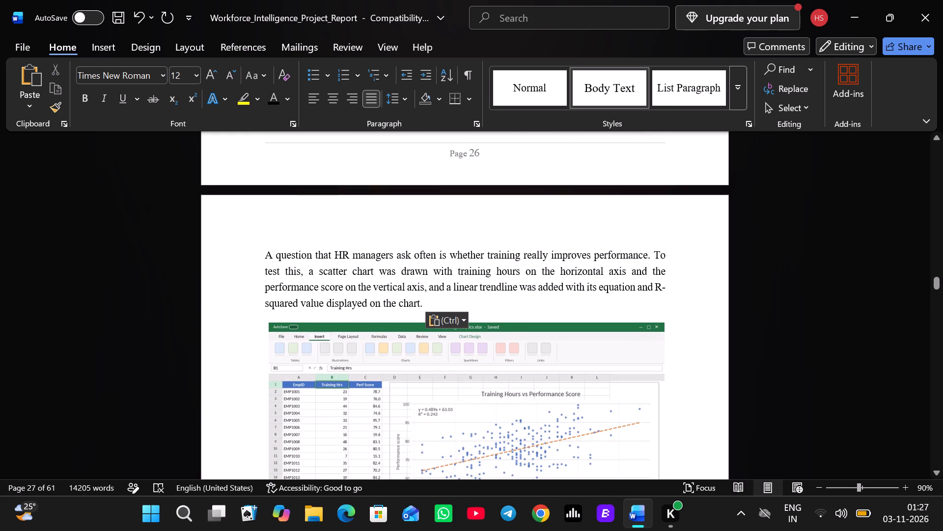
# Copy the paragraph beginning "A question that HR managers ask" from page 27 onto a new line below the 5.3 heading on page 26.
pyautogui.moveTo(267, 254); pyautogui.dragTo(430, 295)
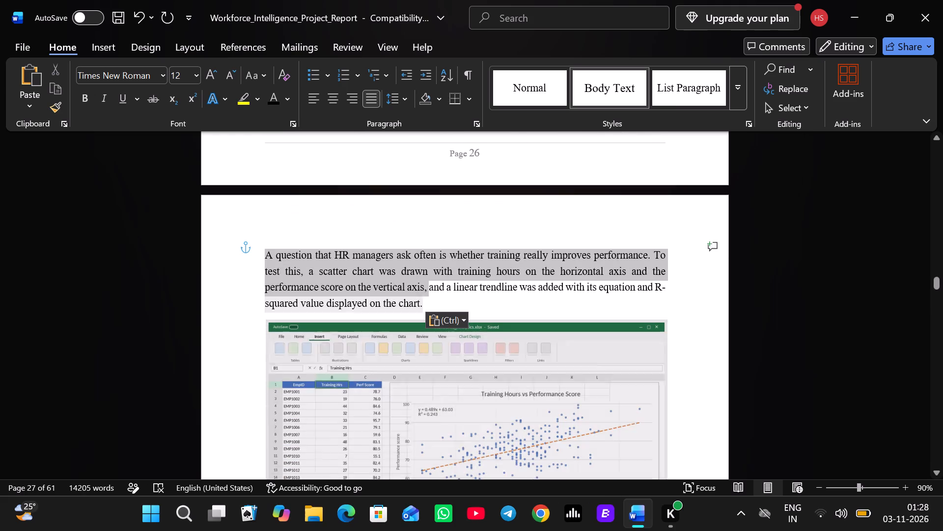
pyautogui.moveTo(430, 295); pyautogui.dragTo(431, 302)
pyautogui.rightClick(381, 286)
pyautogui.click(419, 250)
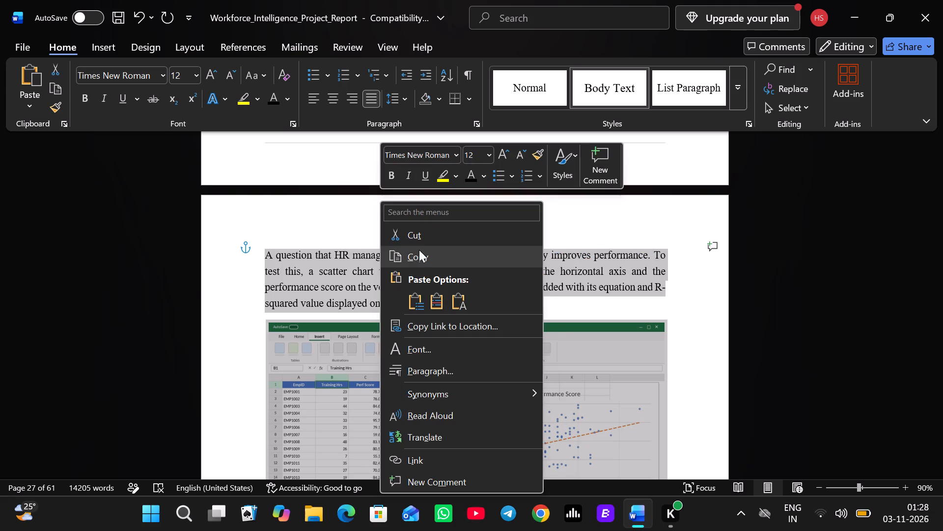
pyautogui.scroll(10, 416, 252)
pyautogui.click(453, 286)
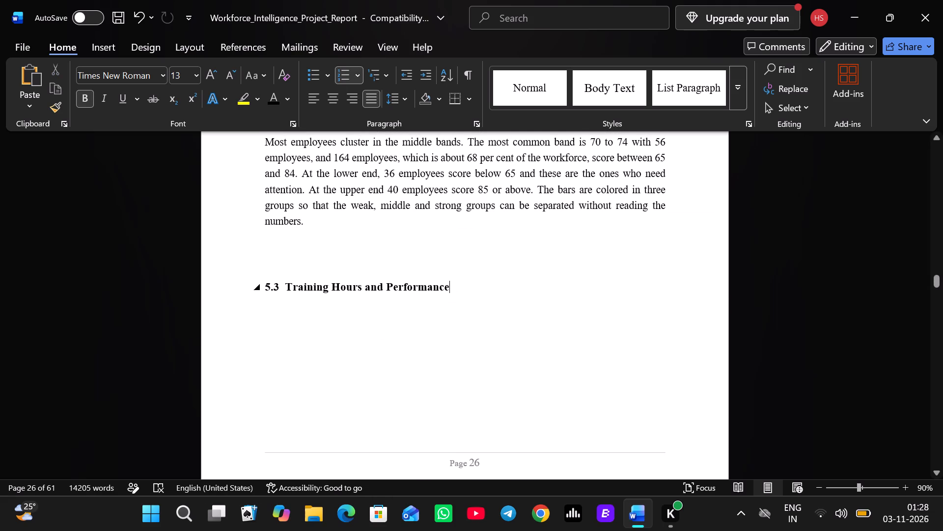
pyautogui.press('Return')
pyautogui.press('BackSpace')
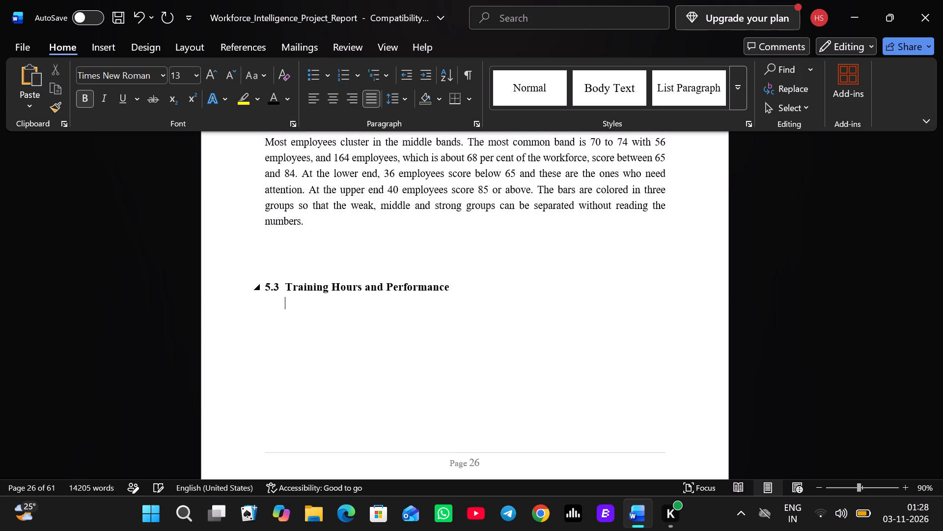
pyautogui.hotkey('ctrl', 'v')
# Examine pages 26 and 27 for the placement of the pasted section 5.3 paragraphs and charts and the remaining blank space.
pyautogui.scroll(4, 454, 285)
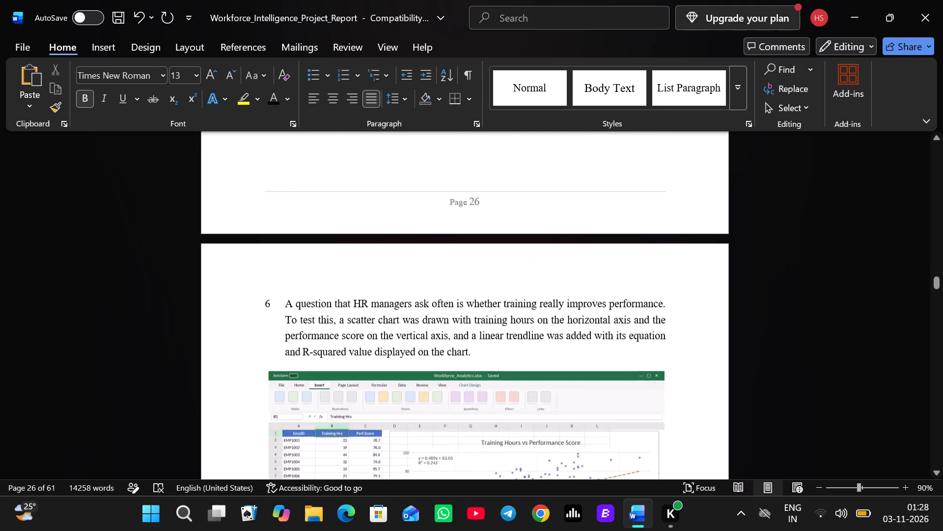
pyautogui.scroll(6, 454, 285)
pyautogui.scroll(14, 402, 280)
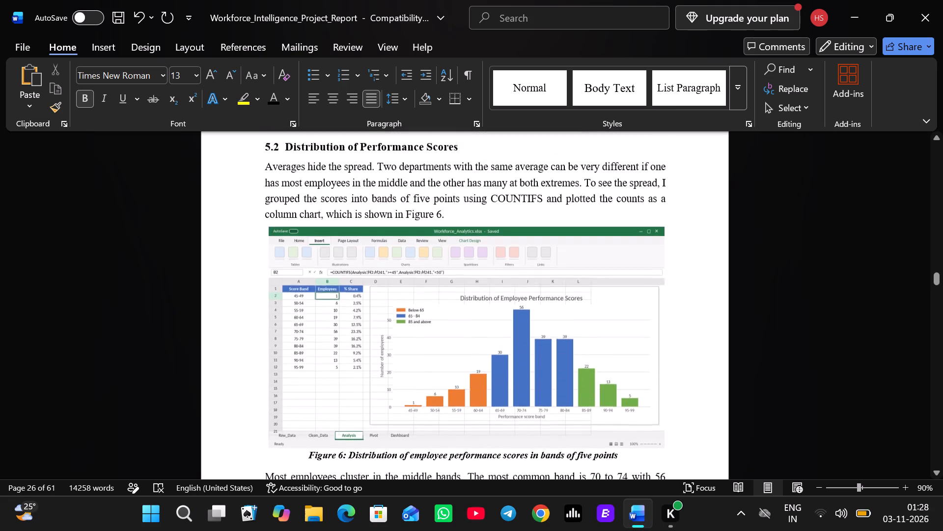
pyautogui.scroll(5, 403, 279)
pyautogui.scroll(-13, 403, 279)
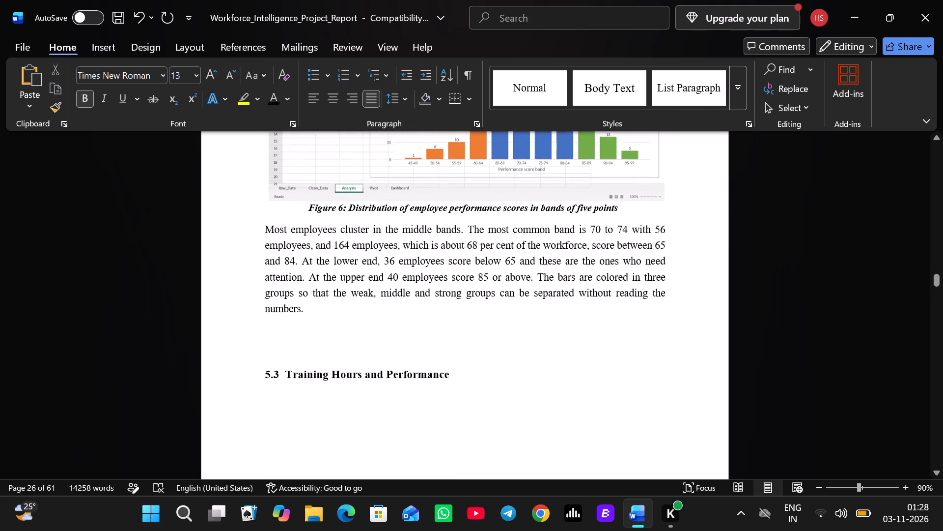
pyautogui.scroll(-15, 403, 279)
pyautogui.scroll(5, 397, 279)
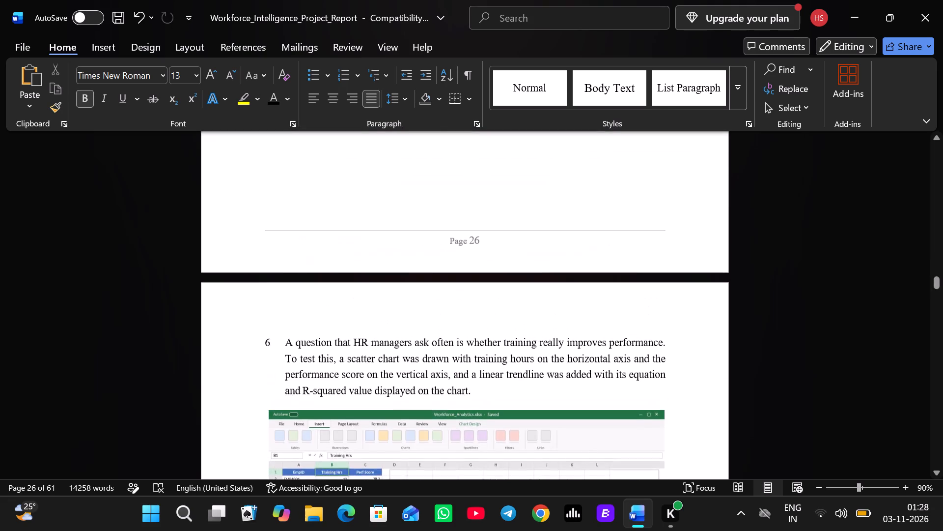
pyautogui.scroll(8, 397, 279)
pyautogui.scroll(-13, 397, 279)
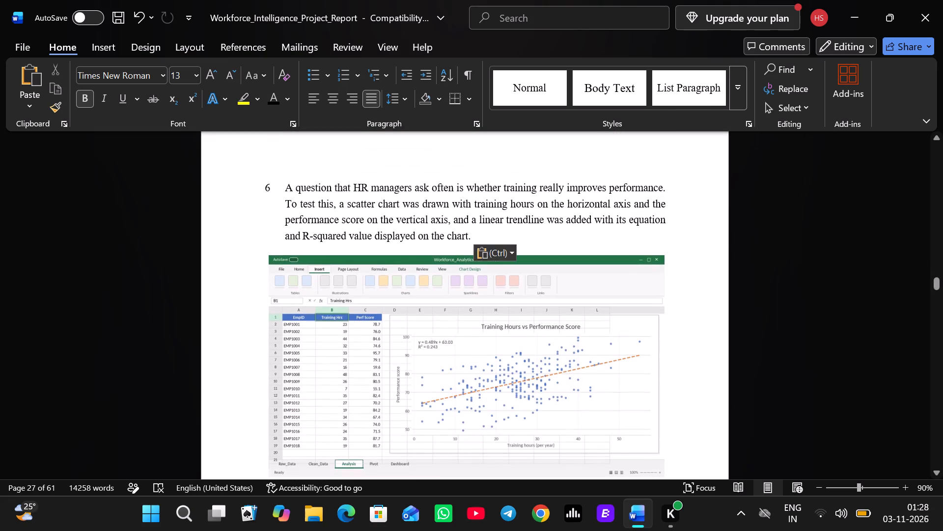
pyautogui.scroll(-12, 232, 237)
pyautogui.scroll(3, 230, 246)
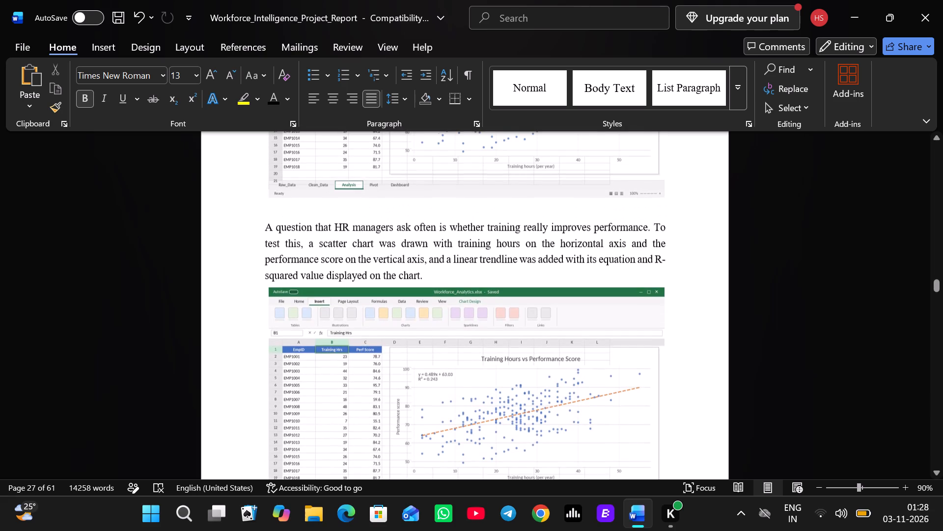
pyautogui.click(236, 244)
pyautogui.click(244, 265)
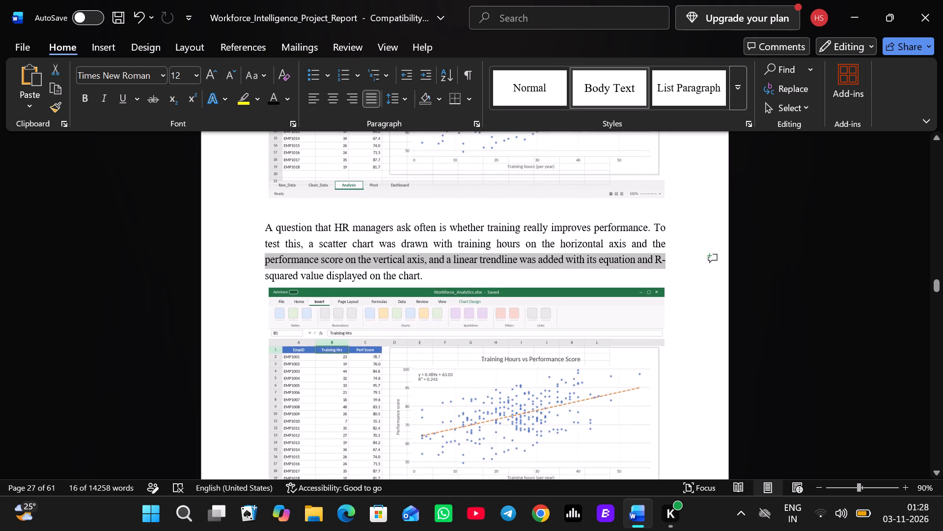
pyautogui.click(159, 273)
pyautogui.click(811, 298)
pyautogui.scroll(-6, 808, 295)
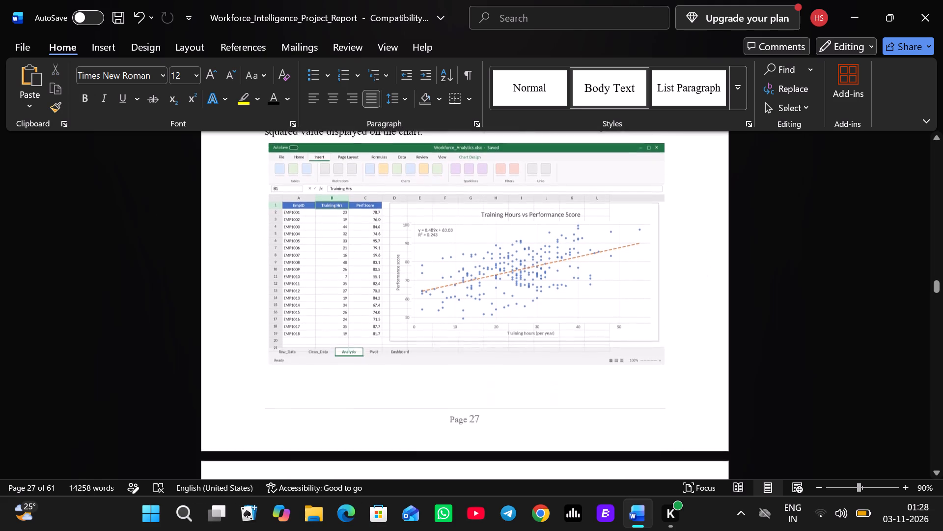
pyautogui.scroll(-13, 808, 295)
pyautogui.scroll(19, 807, 294)
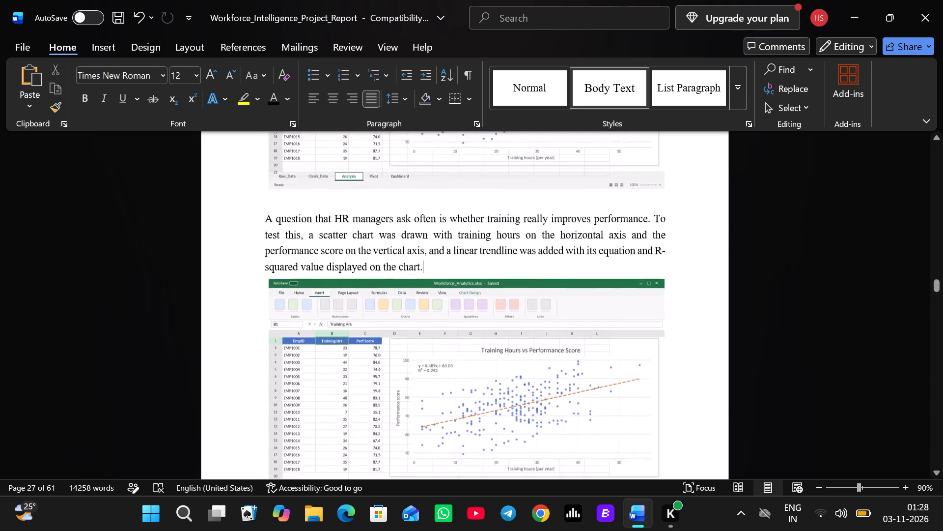
pyautogui.scroll(16, 807, 294)
pyautogui.scroll(-4, 361, 337)
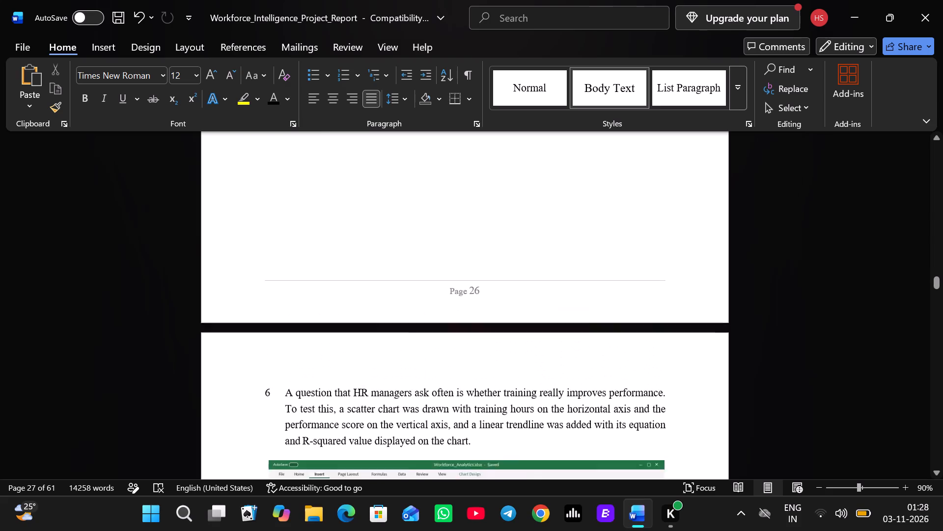
# Examine pages 26 to 28 for the placement and numbering of the copied section 5.3 heading, paragraph and chart.
pyautogui.scroll(-17, 361, 337)
pyautogui.scroll(1, 371, 311)
pyautogui.scroll(-11, 371, 311)
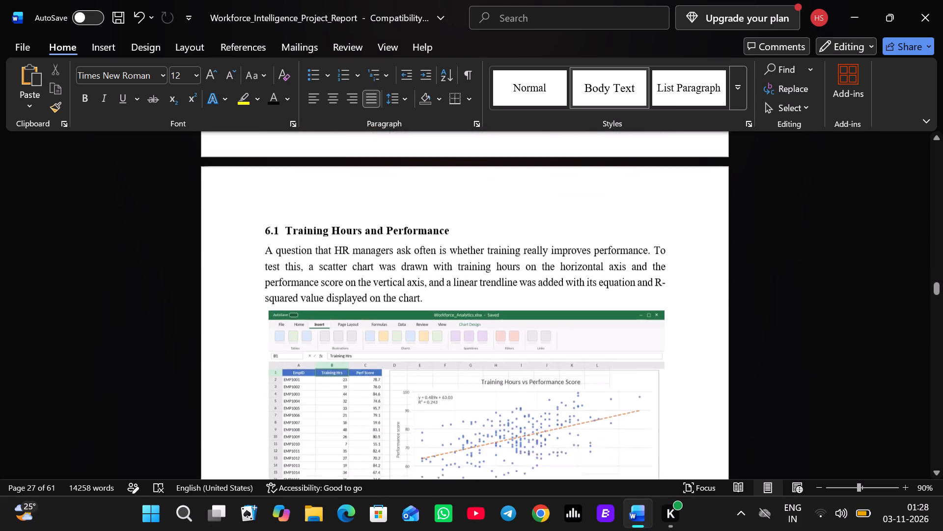
pyautogui.scroll(18, 371, 311)
pyautogui.scroll(7, 371, 311)
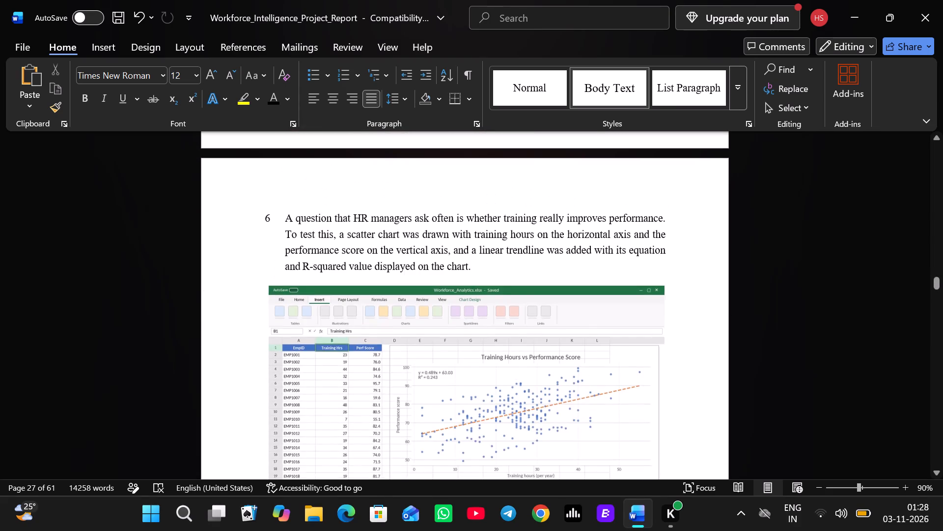
pyautogui.scroll(13, 371, 311)
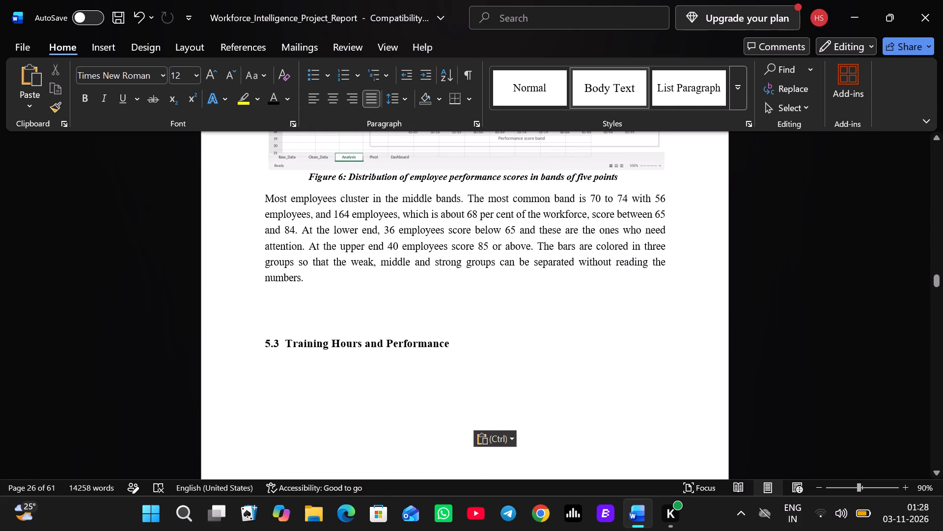
pyautogui.scroll(1, 381, 314)
pyautogui.scroll(-7, 381, 314)
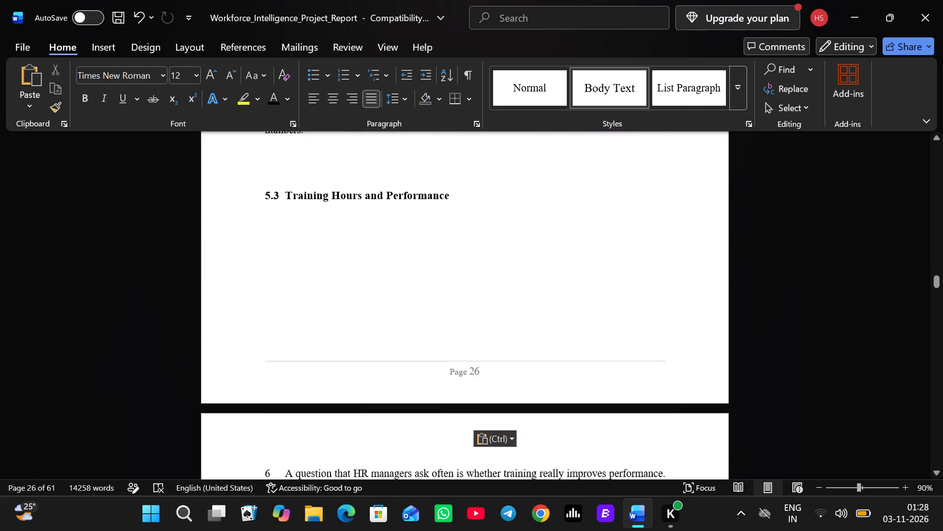
pyautogui.scroll(-4, 381, 314)
# Undo the pastes of the section 5.3 heading and its opening paragraph on page 26.
pyautogui.click(278, 312)
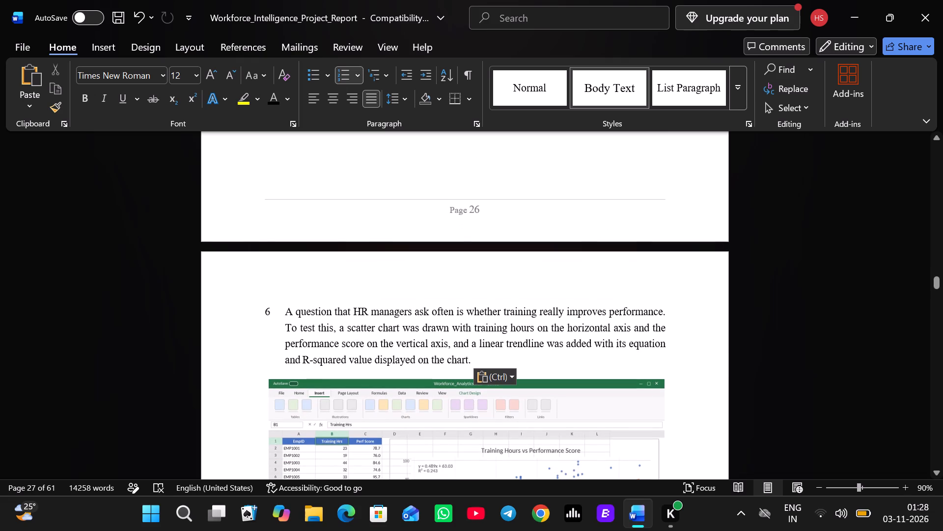
pyautogui.hotkey('ctrl', 'z')
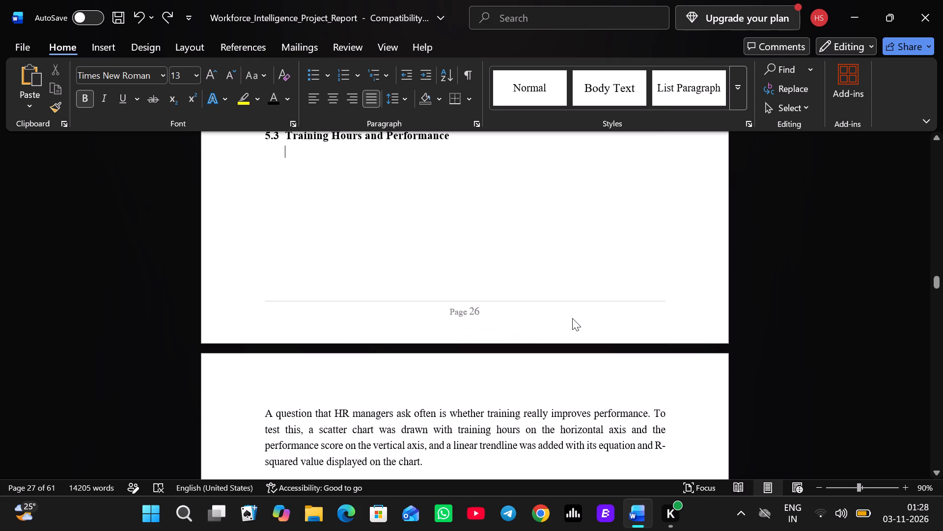
pyautogui.scroll(3, 572, 318)
pyautogui.hotkey('ctrl', 'z')
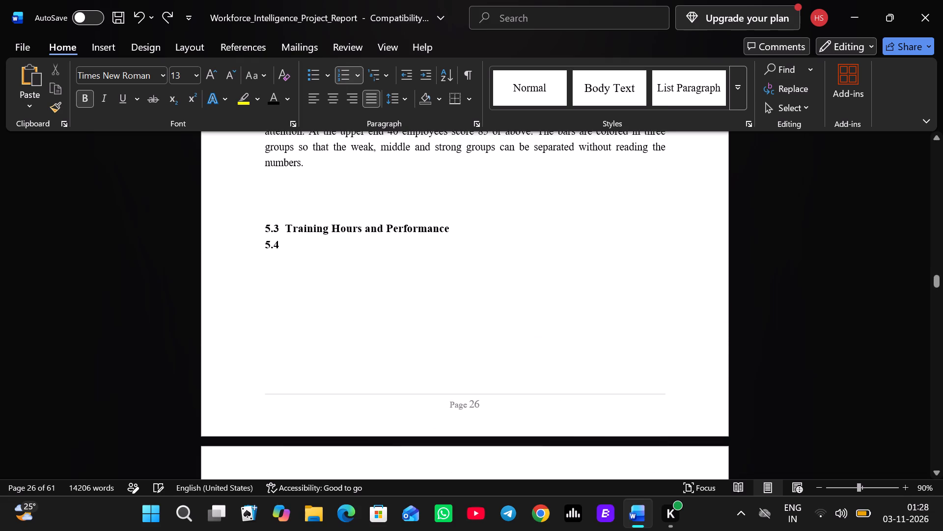
pyautogui.hotkey('ctrl', 'z')
pyautogui.hotkey('ctrl', 'z')
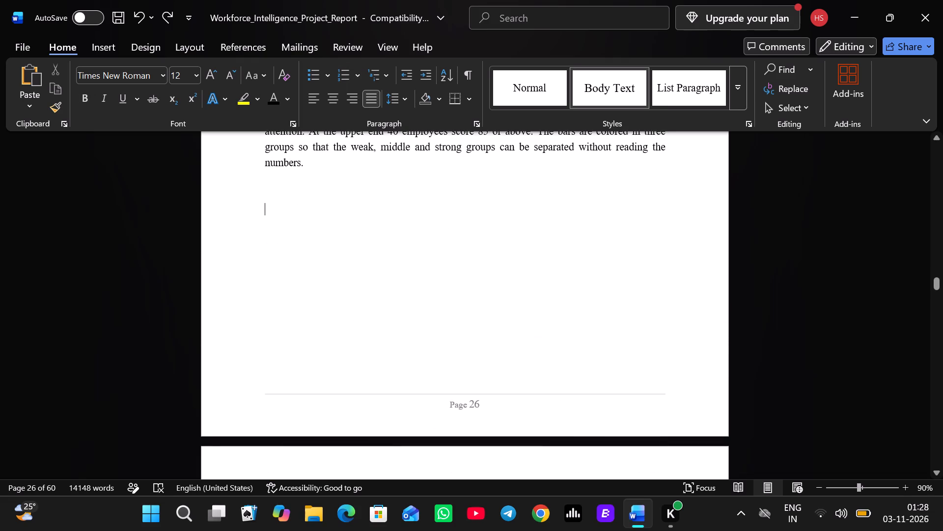
# Review the layout of pages 22 to 27 at several zoom levels, checking how sections 5.1 to 5.3 fill their pages.
pyautogui.keyDown('ctrl'); pyautogui.scroll(-4, 572, 318); pyautogui.keyUp('ctrl')
pyautogui.scroll(12, 572, 318)
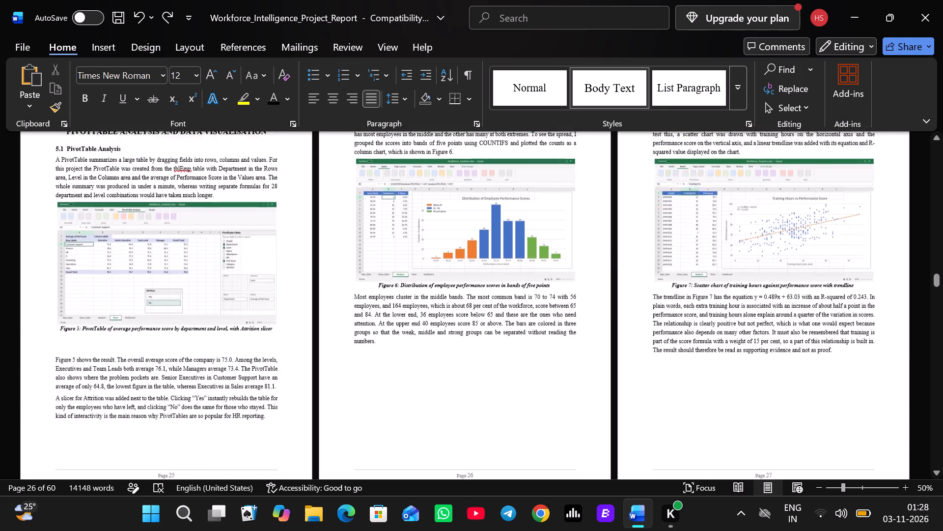
pyautogui.scroll(8, 572, 318)
pyautogui.click(471, 330)
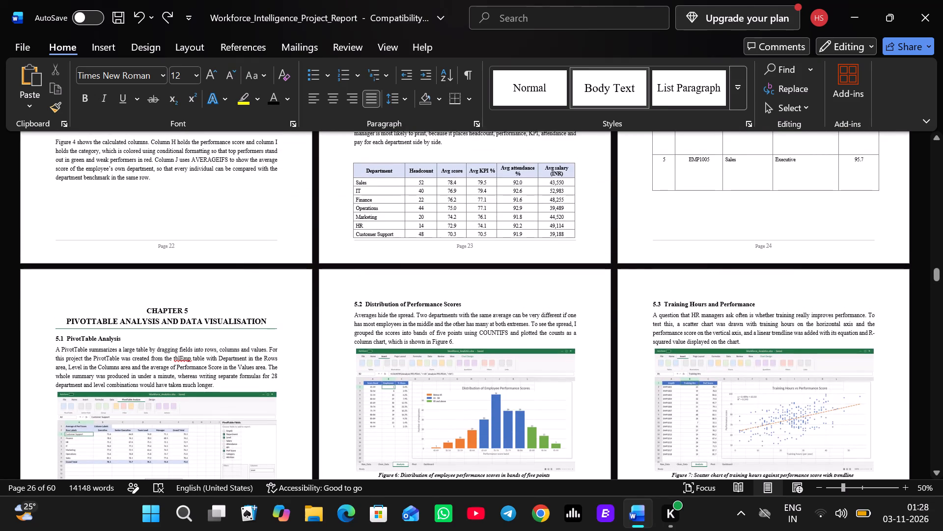
pyautogui.click(223, 353)
pyautogui.scroll(-6, 224, 350)
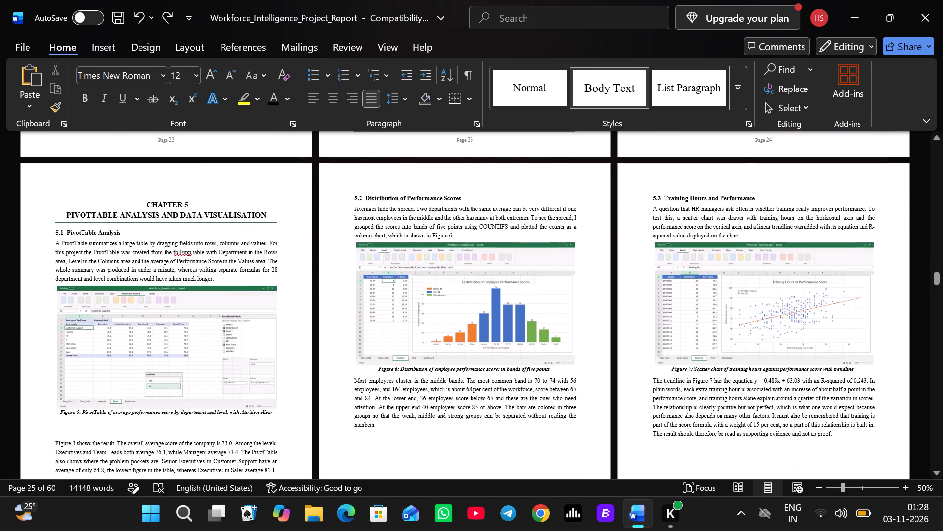
pyautogui.keyDown('ctrl'); pyautogui.scroll(2, 224, 350); pyautogui.keyUp('ctrl')
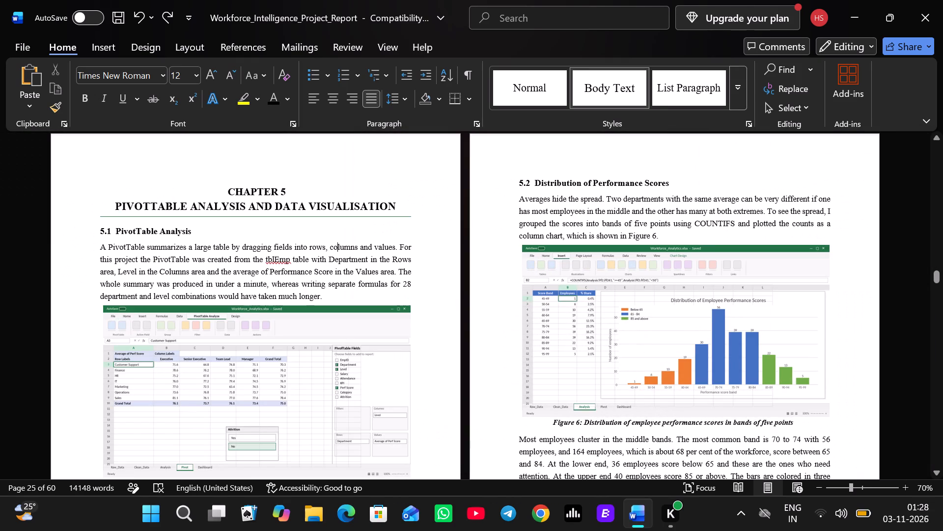
pyautogui.keyDown('ctrl'); pyautogui.scroll(5, 224, 350); pyautogui.keyUp('ctrl')
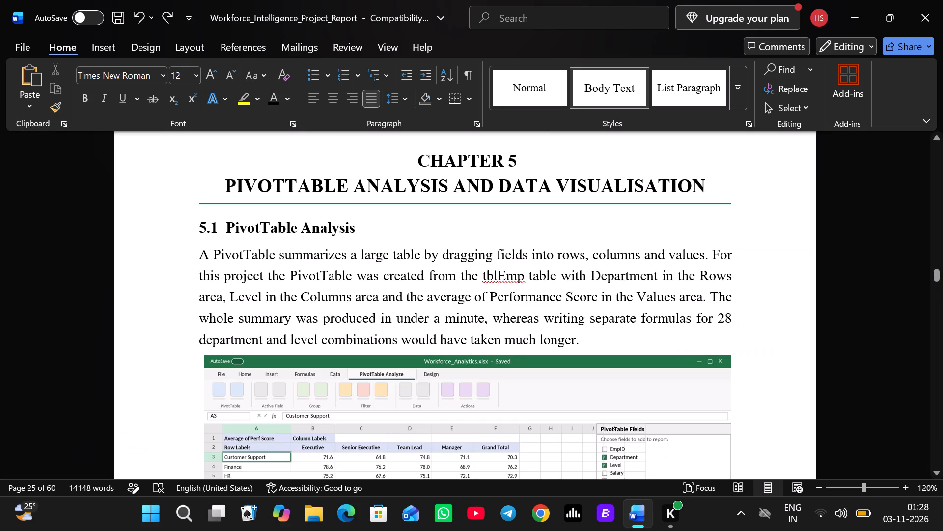
pyautogui.keyDown('ctrl'); pyautogui.scroll(-1, 375, 308); pyautogui.keyUp('ctrl')
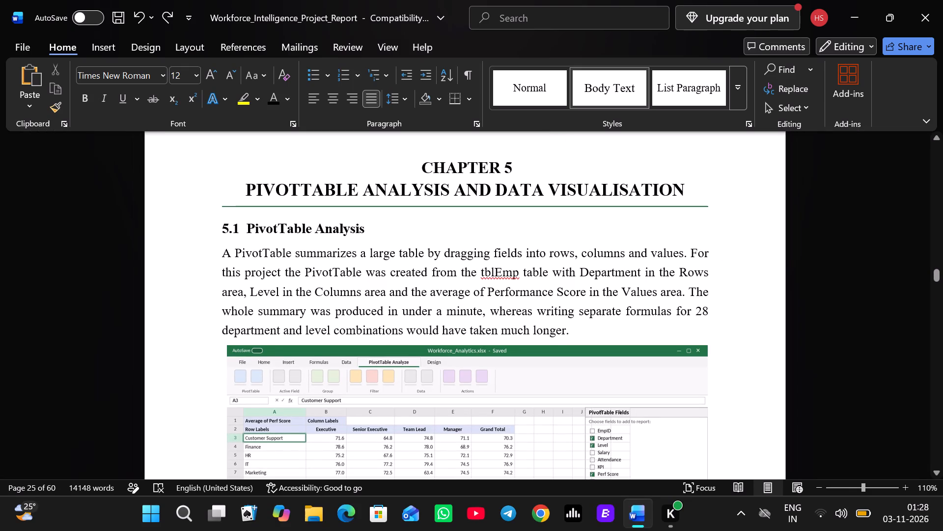
pyautogui.keyDown('ctrl'); pyautogui.scroll(-3, 375, 308); pyautogui.keyUp('ctrl')
pyautogui.scroll(-7, 375, 308)
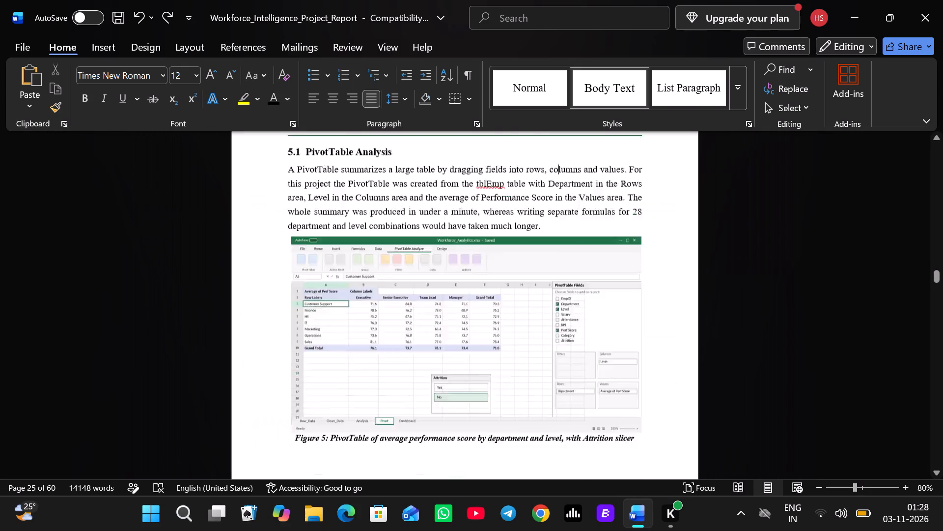
pyautogui.scroll(-20, 448, 280)
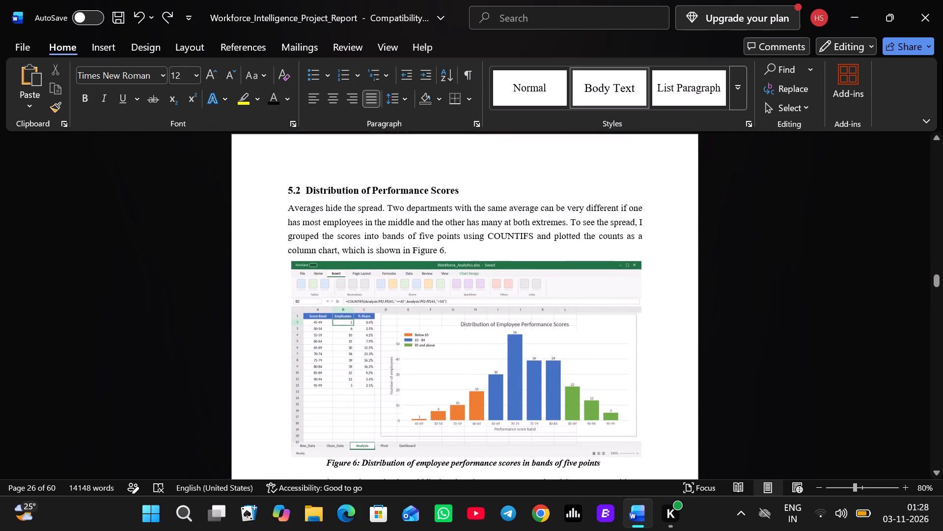
pyautogui.scroll(-20, 455, 281)
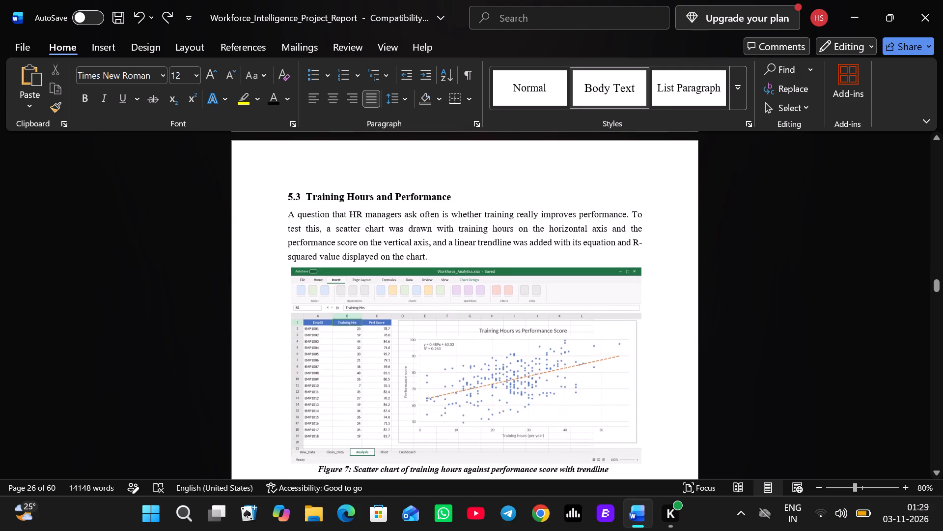
pyautogui.scroll(20, 455, 281)
pyautogui.scroll(10, 455, 281)
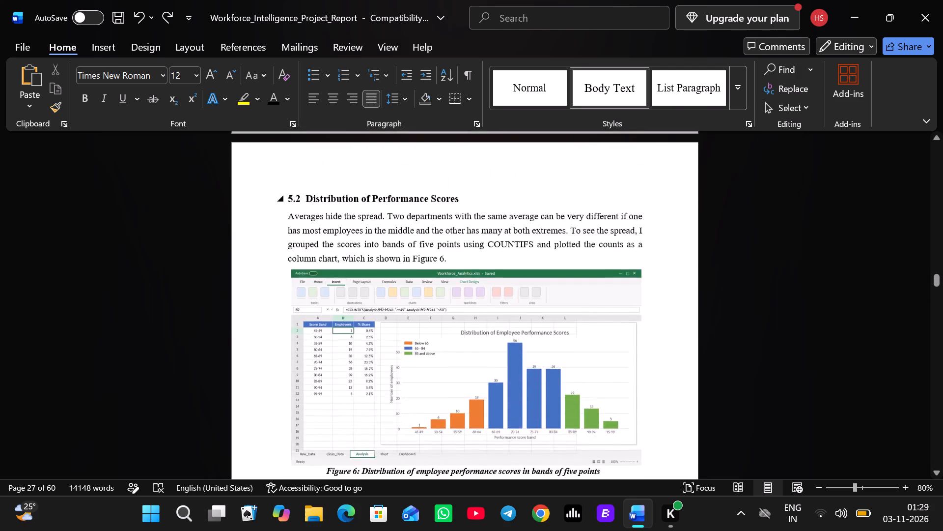
pyautogui.scroll(20, 455, 281)
pyautogui.scroll(14, 455, 281)
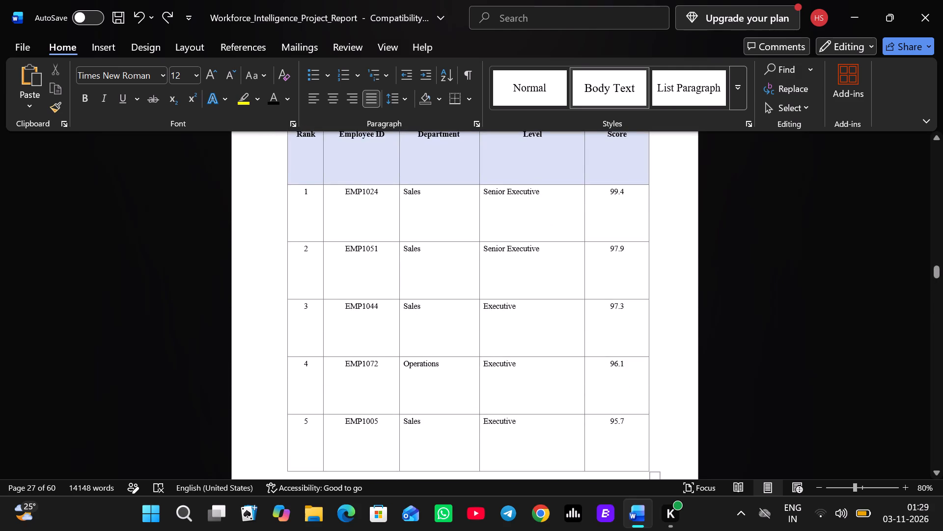
# Look through Chapter 5 from section 5.1 to the end of section 5.3, examining the blank space on pages 25 to 27.
pyautogui.scroll(-8, 455, 281)
pyautogui.scroll(-14, 486, 249)
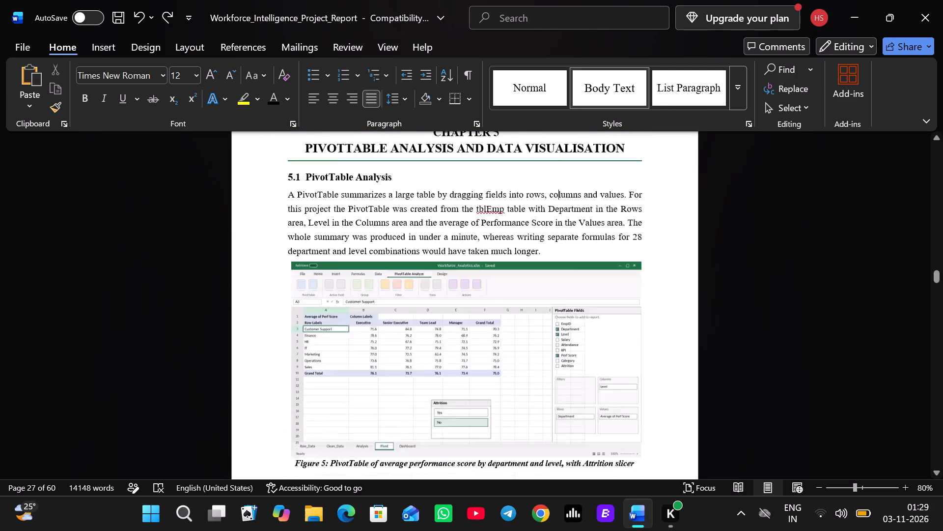
pyautogui.scroll(-15, 487, 256)
pyautogui.scroll(-6, 487, 256)
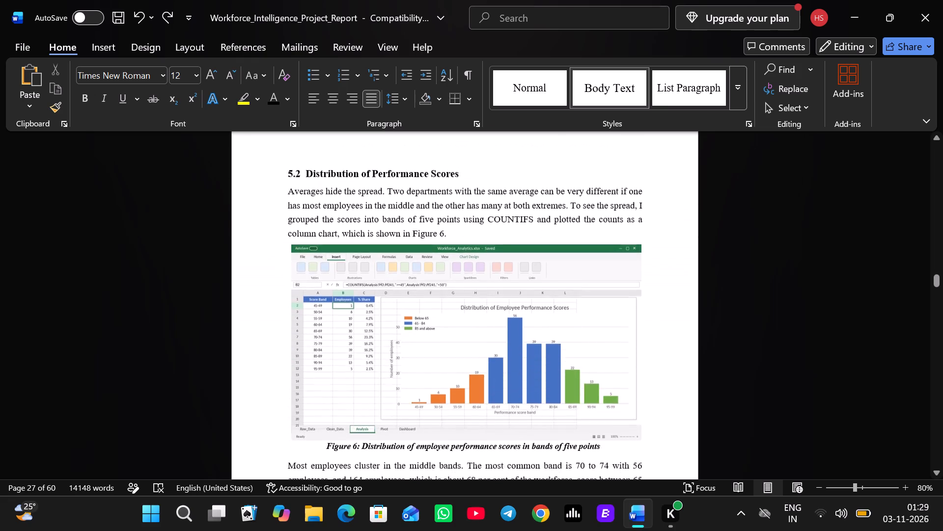
pyautogui.scroll(-19, 487, 256)
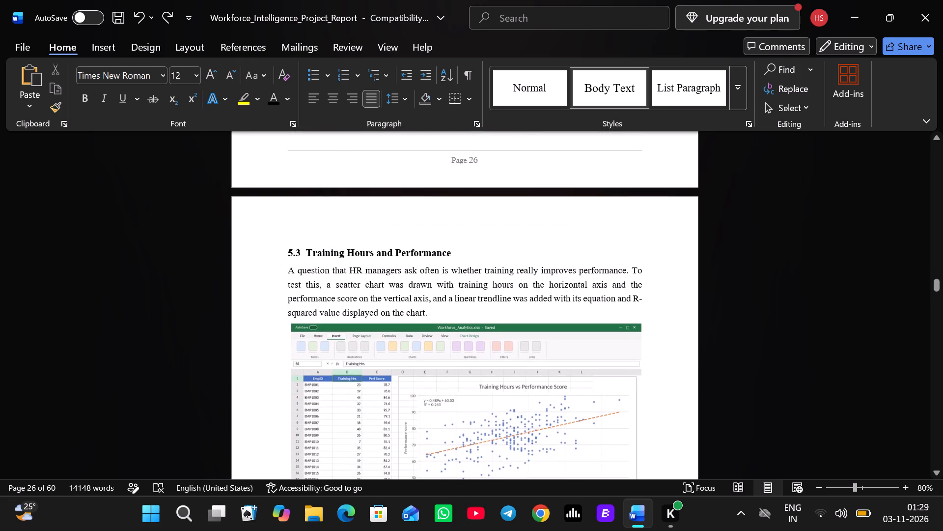
pyautogui.scroll(-12, 343, 262)
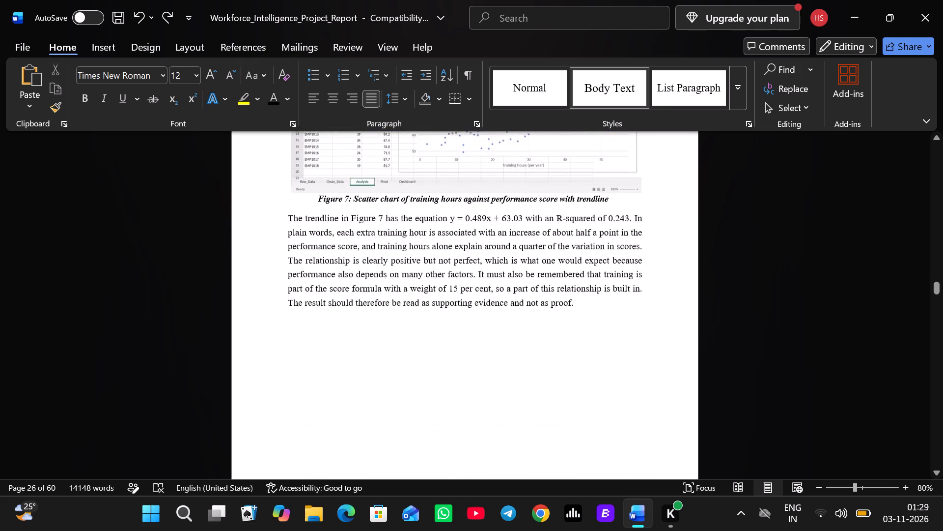
pyautogui.scroll(-6, 343, 259)
pyautogui.scroll(14, 343, 259)
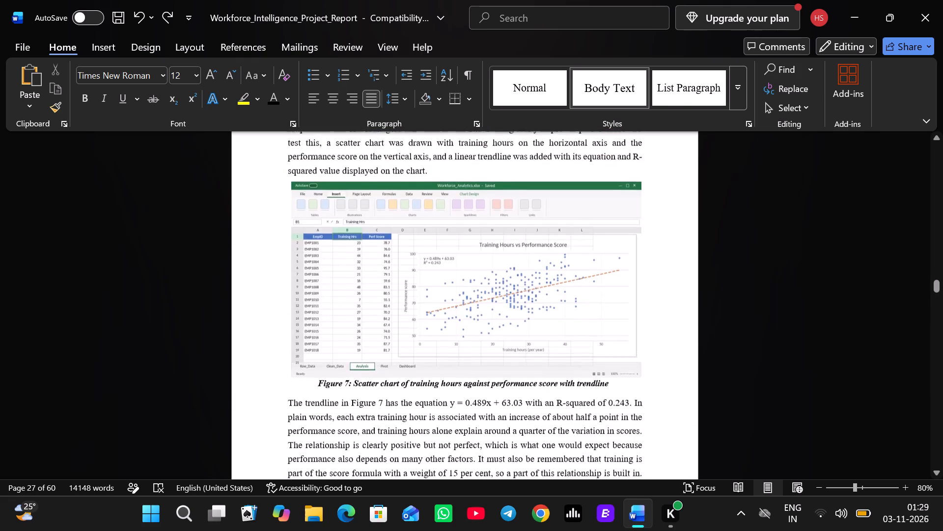
pyautogui.scroll(17, 343, 259)
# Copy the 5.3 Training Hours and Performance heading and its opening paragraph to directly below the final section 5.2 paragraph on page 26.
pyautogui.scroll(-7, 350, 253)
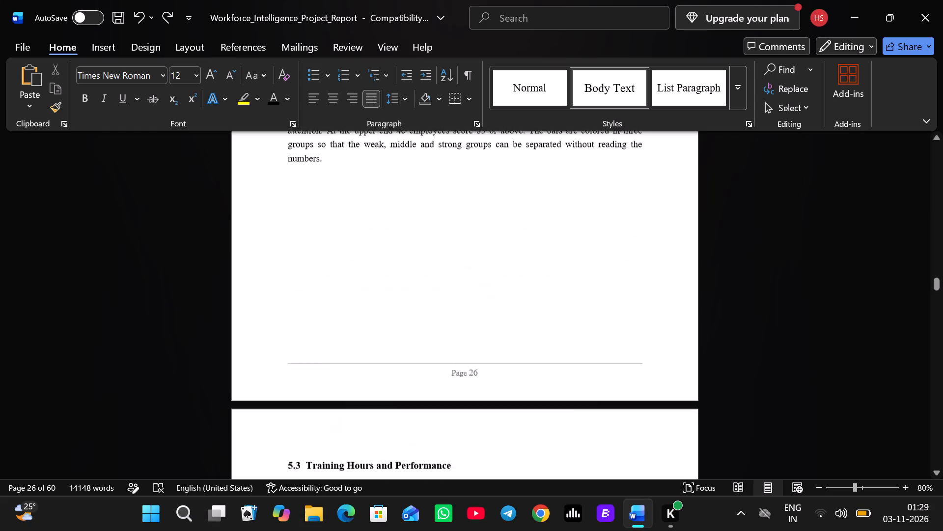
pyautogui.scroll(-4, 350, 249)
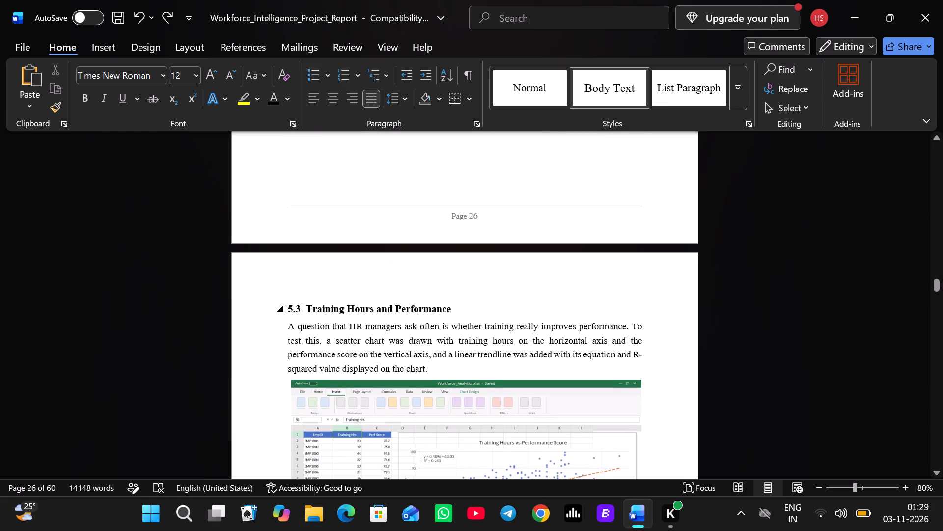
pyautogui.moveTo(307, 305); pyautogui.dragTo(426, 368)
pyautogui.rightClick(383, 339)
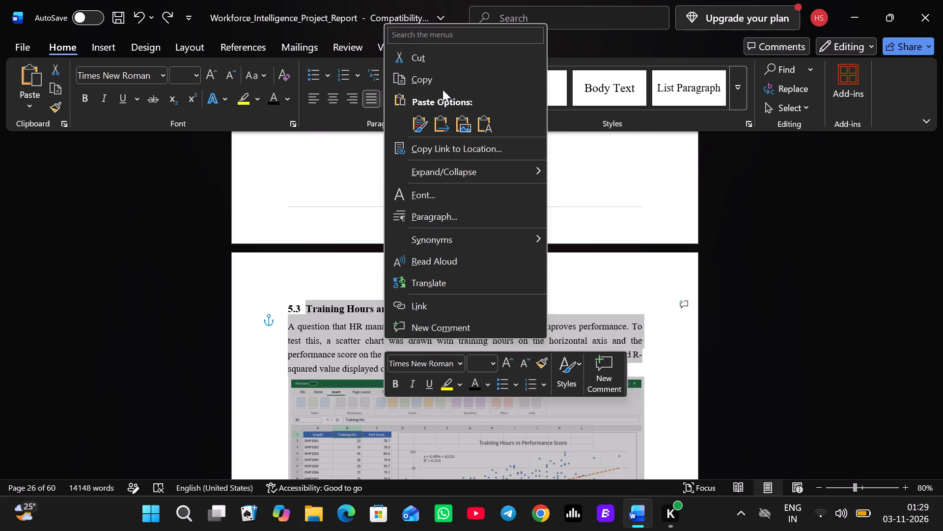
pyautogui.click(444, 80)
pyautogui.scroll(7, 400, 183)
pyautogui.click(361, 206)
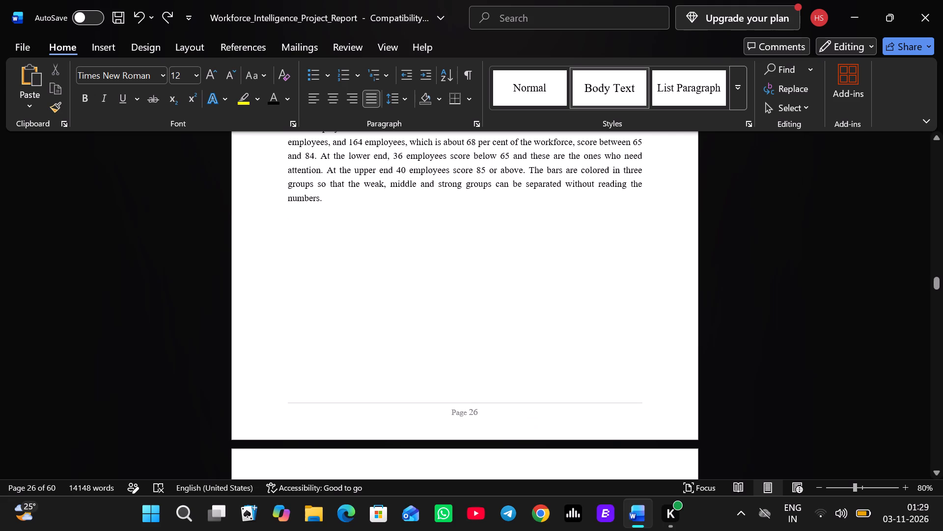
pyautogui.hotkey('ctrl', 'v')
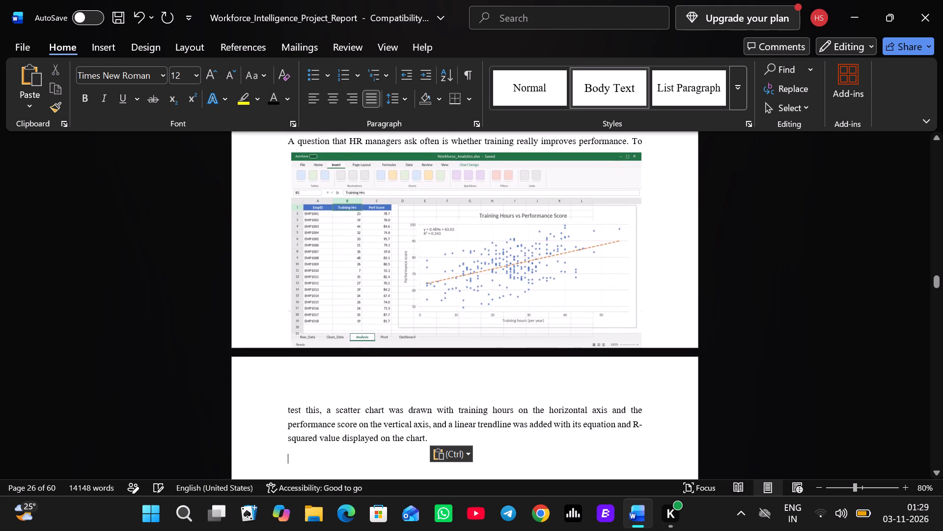
# Examine how the pasted section 5.3 heading, paragraph and scatter chart fit on page 26 and the pages after it.
pyautogui.scroll(3, 361, 206)
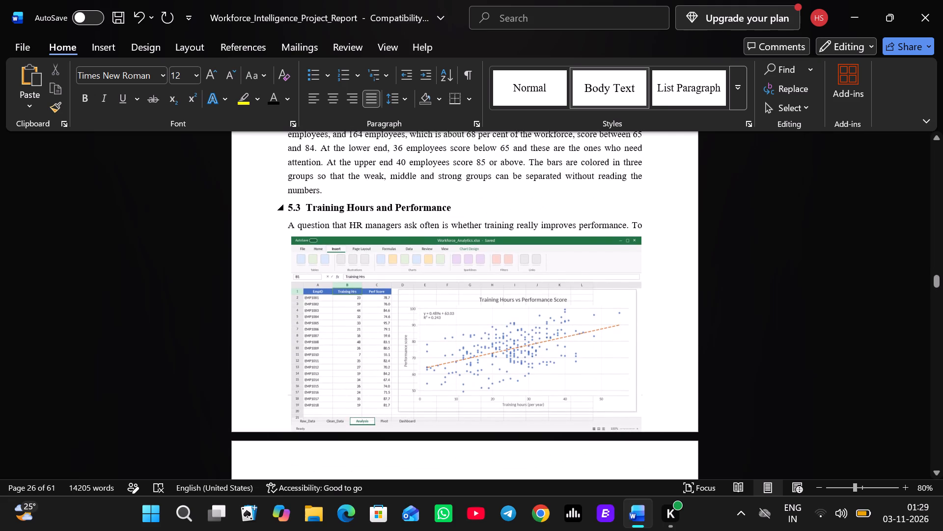
pyautogui.scroll(-17, 384, 210)
pyautogui.scroll(-4, 385, 211)
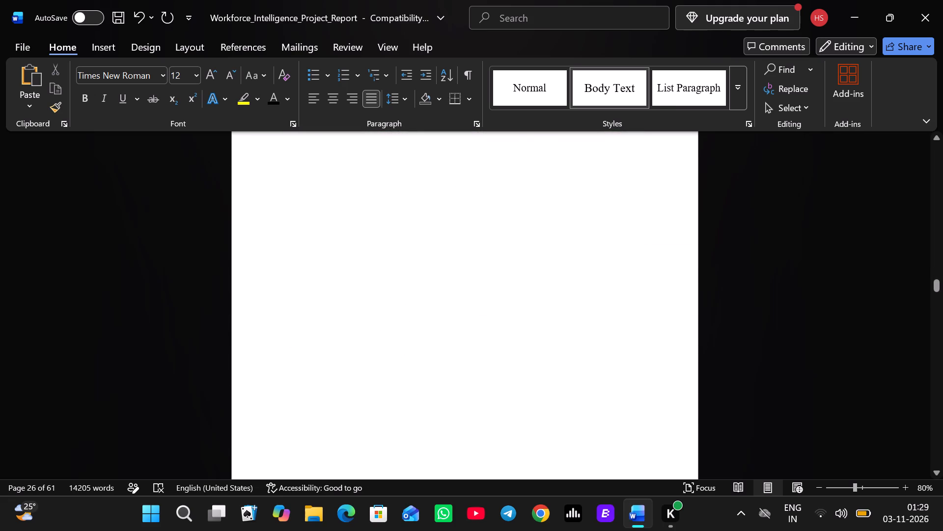
pyautogui.scroll(-13, 385, 211)
pyautogui.scroll(20, 386, 211)
pyautogui.scroll(16, 386, 211)
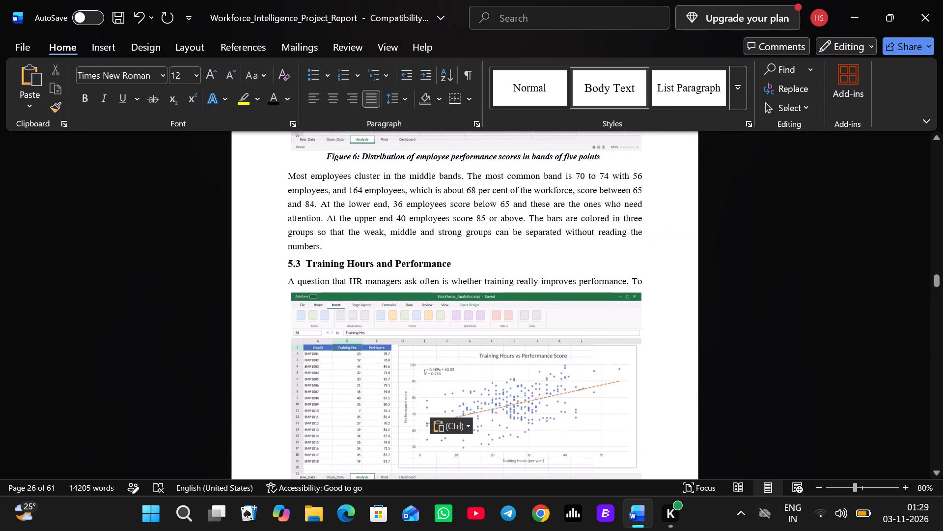
pyautogui.scroll(-7, 386, 211)
pyautogui.scroll(6, 386, 211)
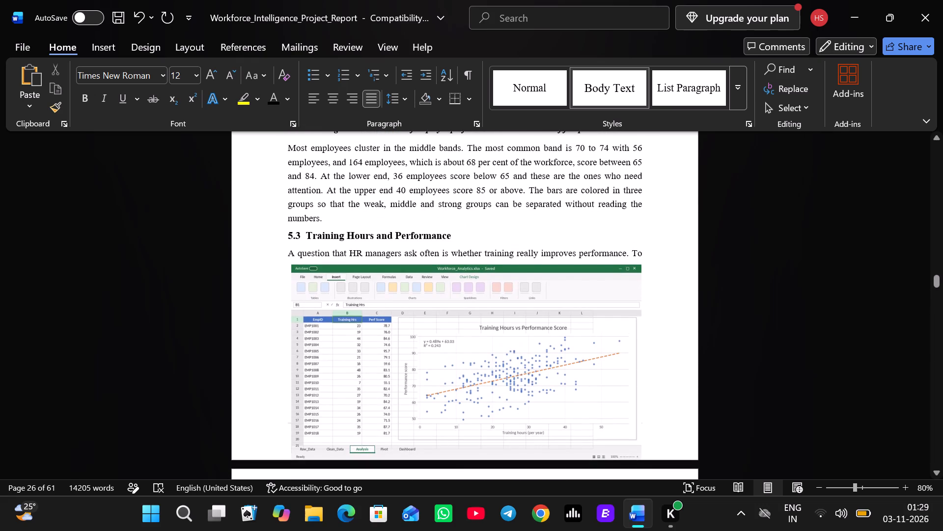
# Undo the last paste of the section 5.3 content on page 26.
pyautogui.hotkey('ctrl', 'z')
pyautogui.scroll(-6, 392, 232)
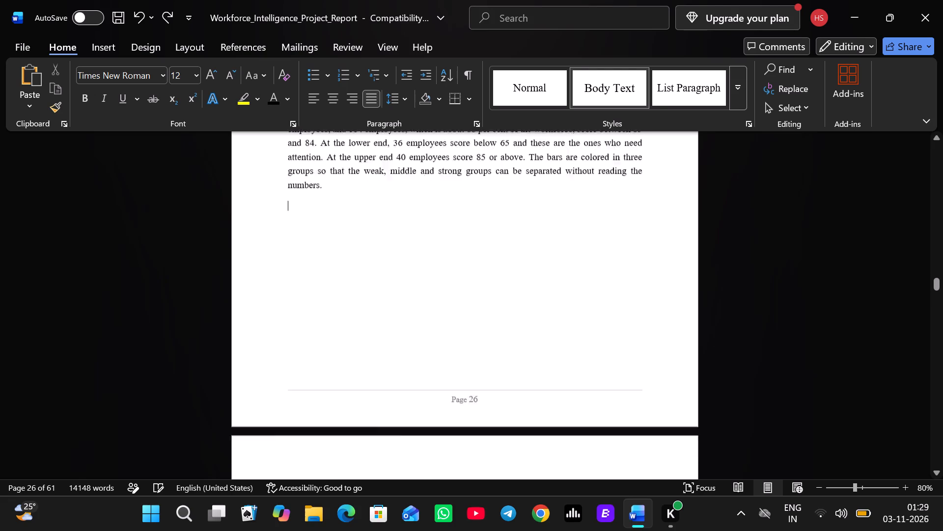
# Copy the 5.3 Training Hours and Performance heading and its opening paragraph with the scatter chart to below the final section 5.2 paragraph on page 26.
pyautogui.scroll(-5, 393, 232)
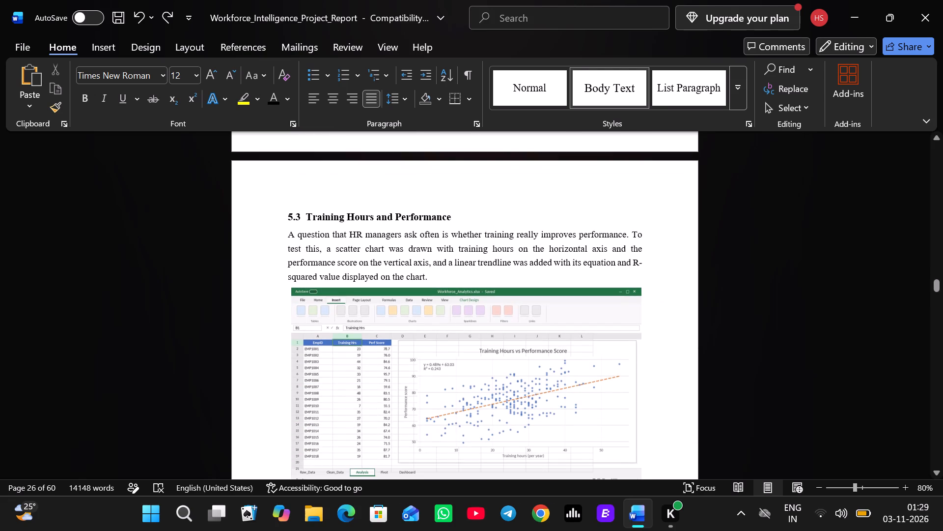
pyautogui.moveTo(307, 215); pyautogui.dragTo(414, 271)
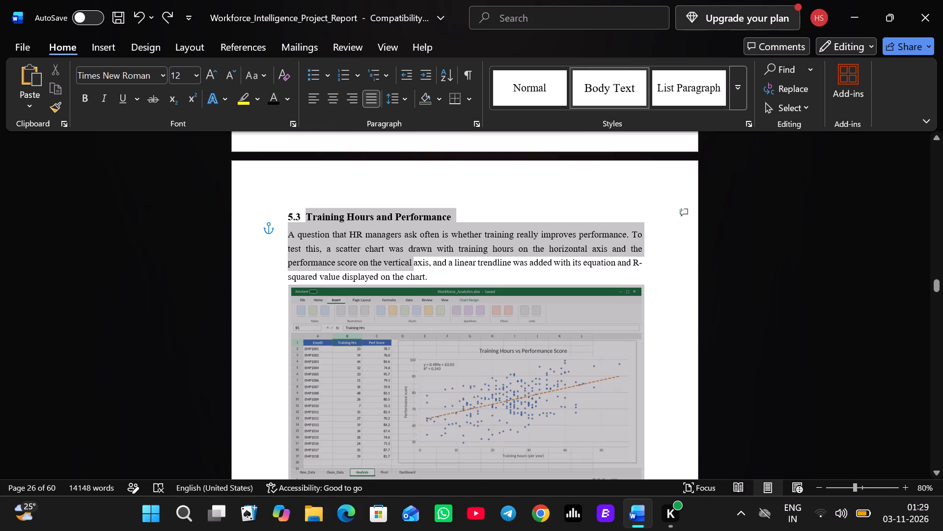
pyautogui.moveTo(414, 271); pyautogui.dragTo(438, 274)
pyautogui.rightClick(393, 262)
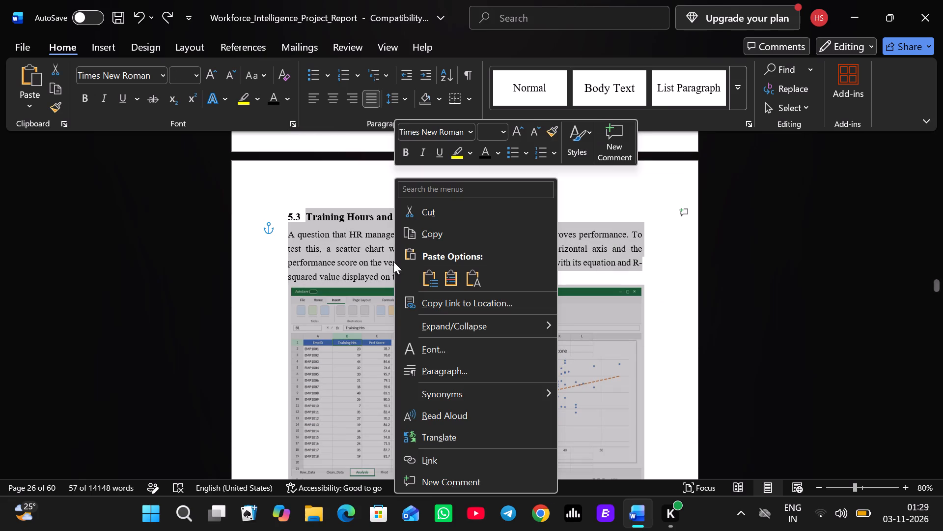
pyautogui.click(446, 238)
pyautogui.scroll(5, 420, 244)
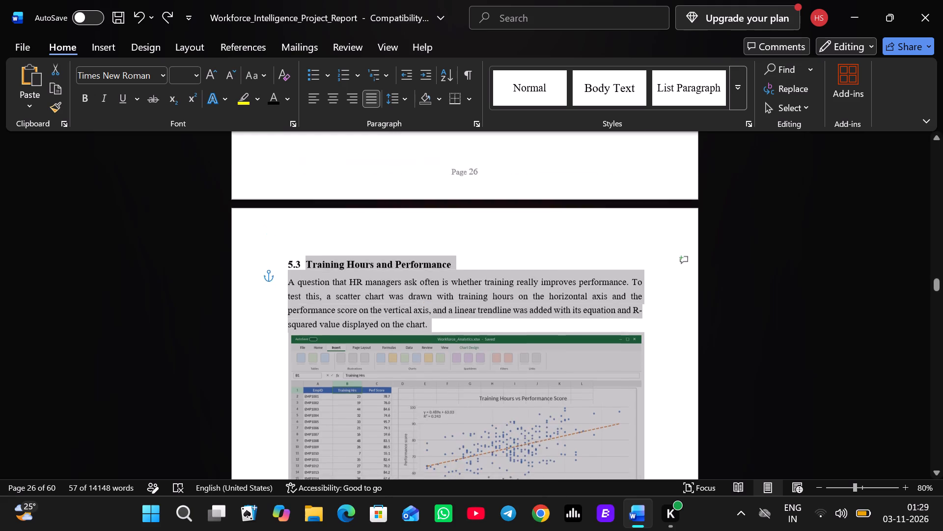
pyautogui.scroll(6, 420, 244)
pyautogui.click(362, 232)
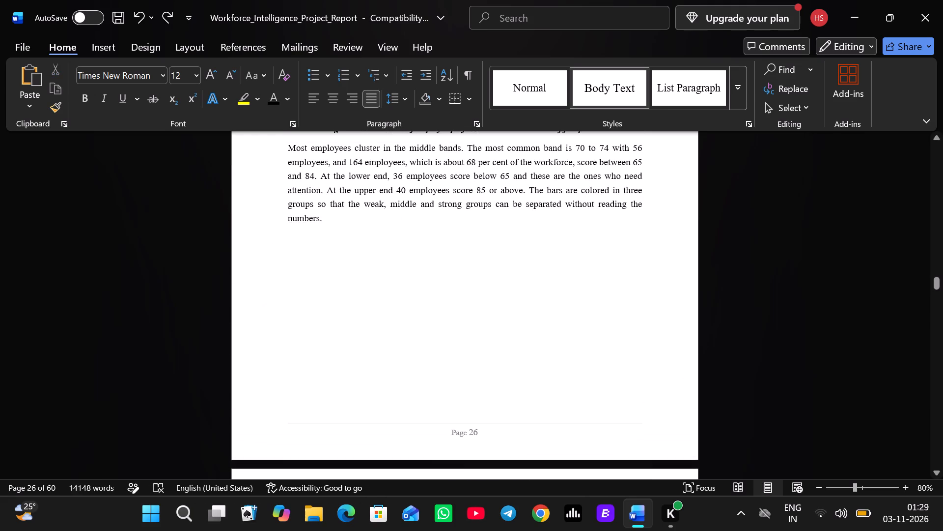
pyautogui.hotkey('ctrl', 'v')
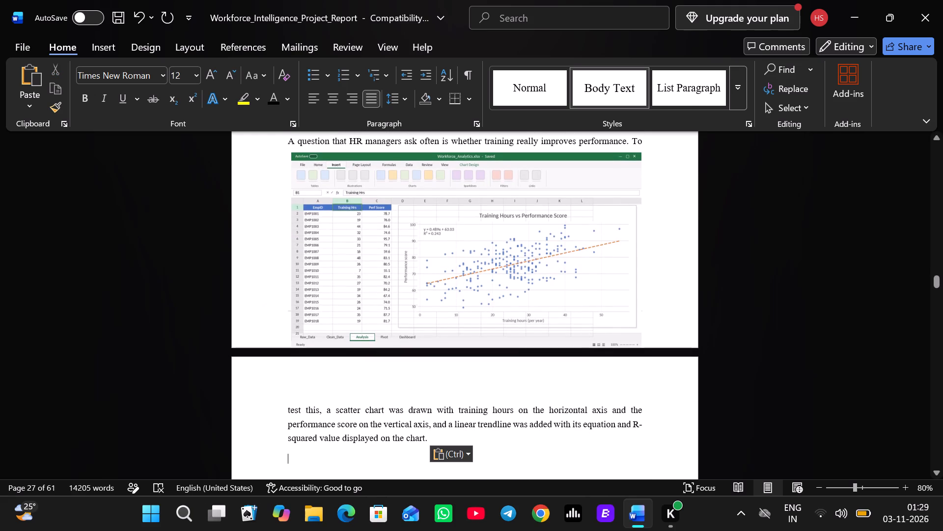
# Move the pasted scatter chart off page 26 to the top of page 27 so the 5.3 paragraph stays together.
pyautogui.click(374, 220)
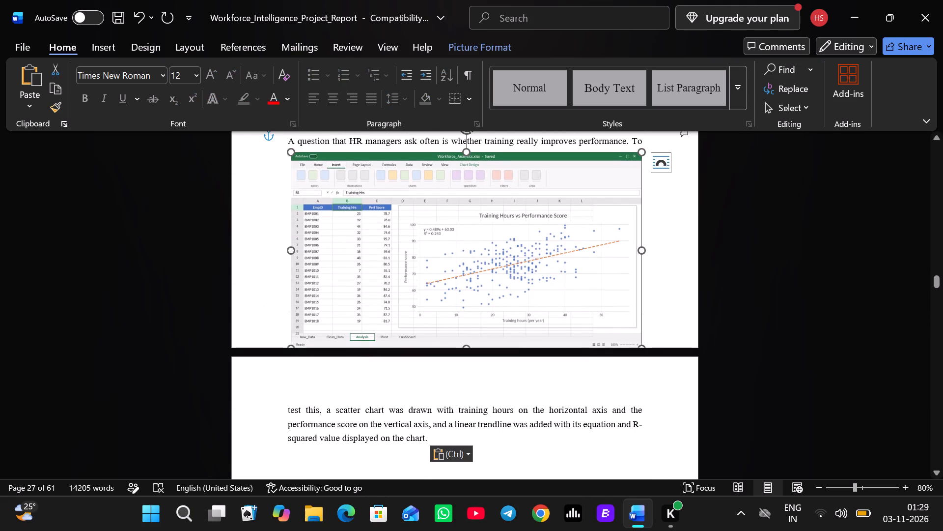
pyautogui.moveTo(540, 288); pyautogui.dragTo(543, 320)
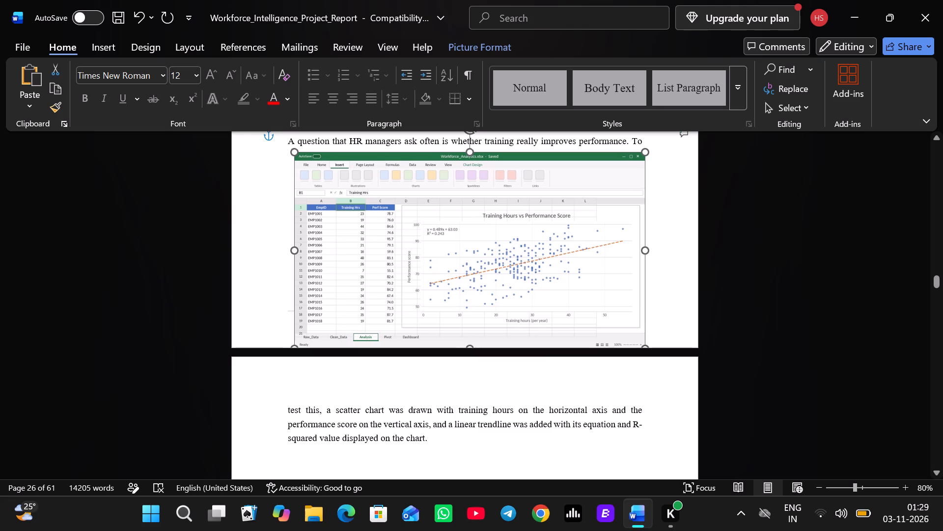
pyautogui.moveTo(543, 320); pyautogui.dragTo(531, 389)
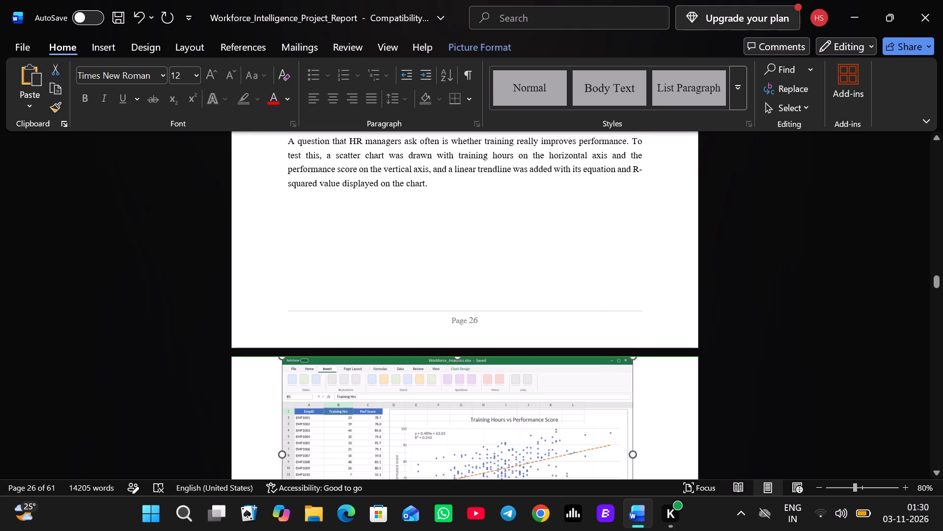
pyautogui.moveTo(531, 389); pyautogui.dragTo(530, 394)
# Insert two blank lines between the final section 5.2 paragraph and the 5.3 Training Hours and Performance heading on page 26.
pyautogui.scroll(-10, 527, 324)
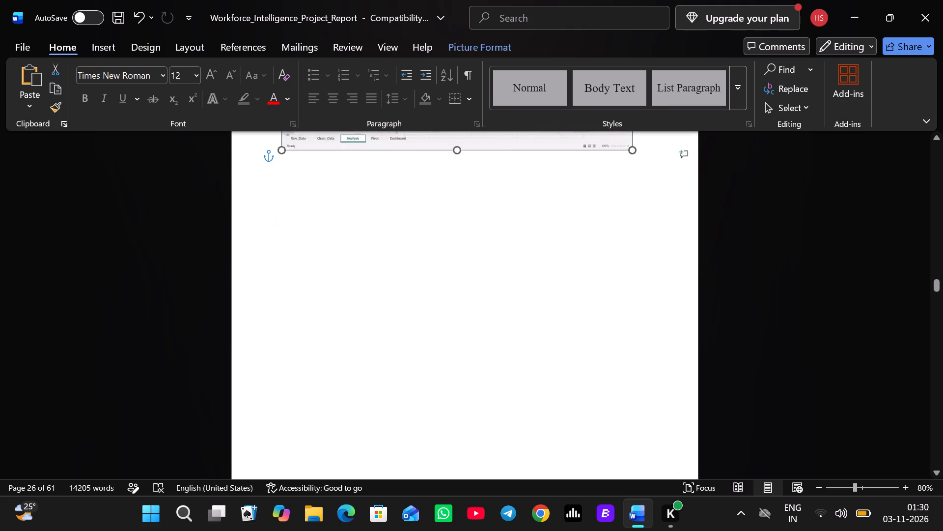
pyautogui.scroll(-11, 527, 324)
pyautogui.scroll(15, 527, 324)
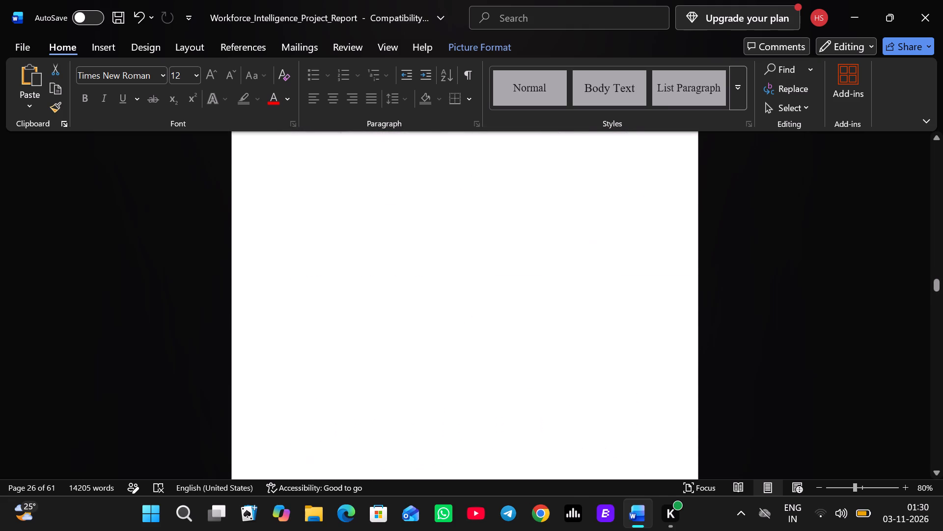
pyautogui.scroll(19, 527, 324)
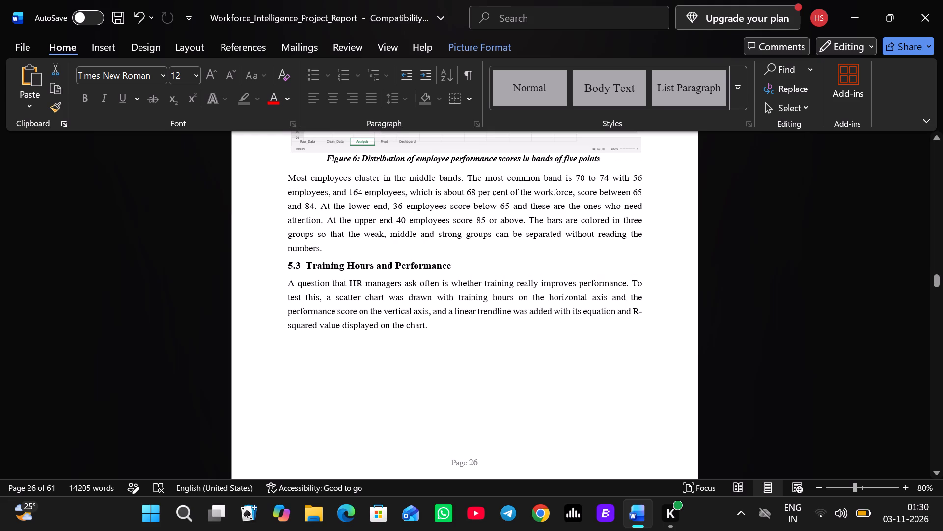
pyautogui.click(339, 250)
pyautogui.press('Return')
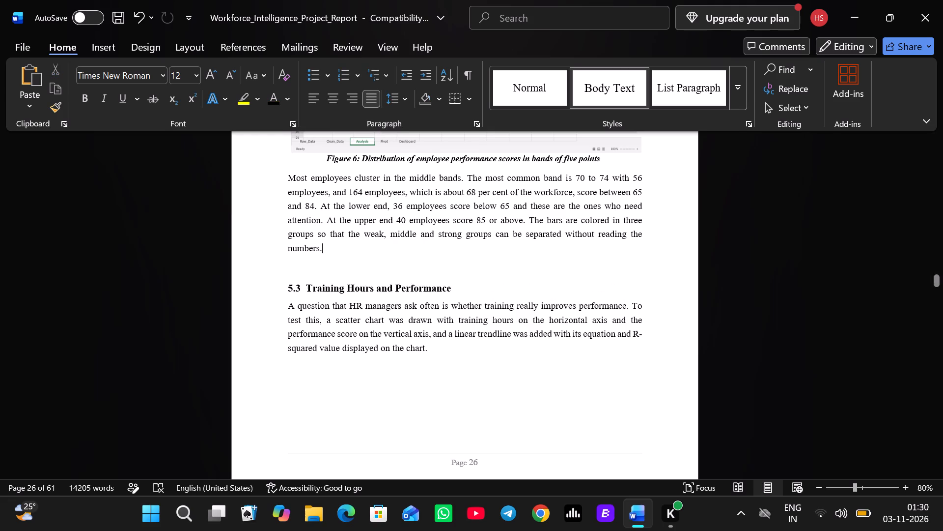
pyautogui.press('Return')
pyautogui.press('Return')
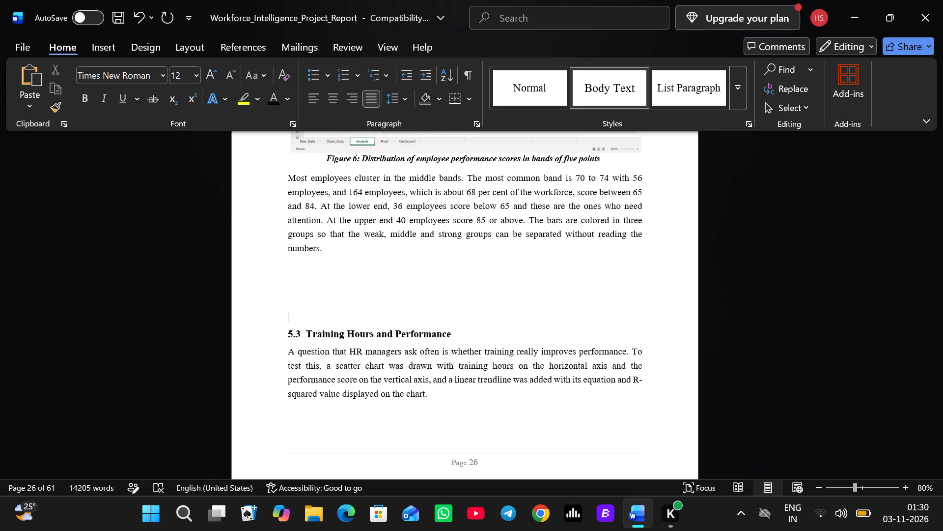
pyautogui.press('BackSpace')
# Move the scatter chart slightly below page 27's top edge and line it up with the text margins.
pyautogui.scroll(-5, 343, 248)
pyautogui.scroll(-4, 434, 269)
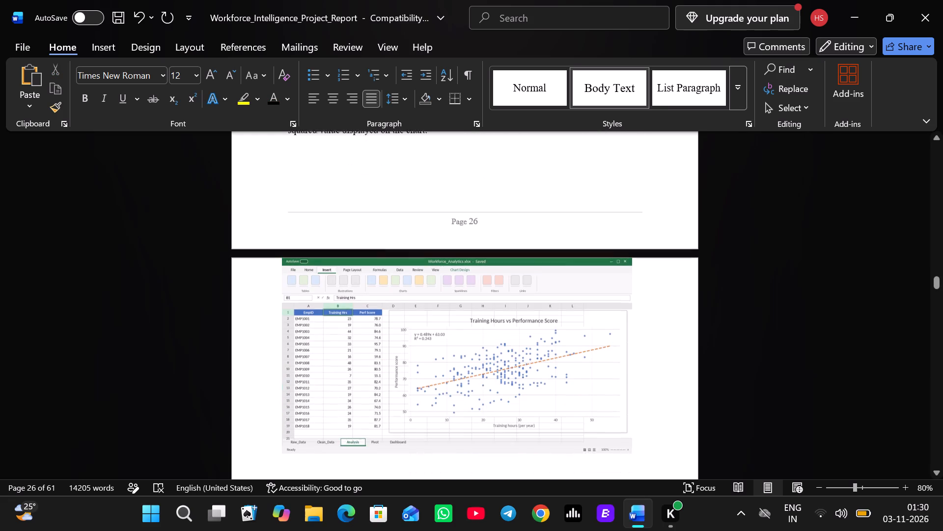
pyautogui.moveTo(443, 295); pyautogui.dragTo(444, 360)
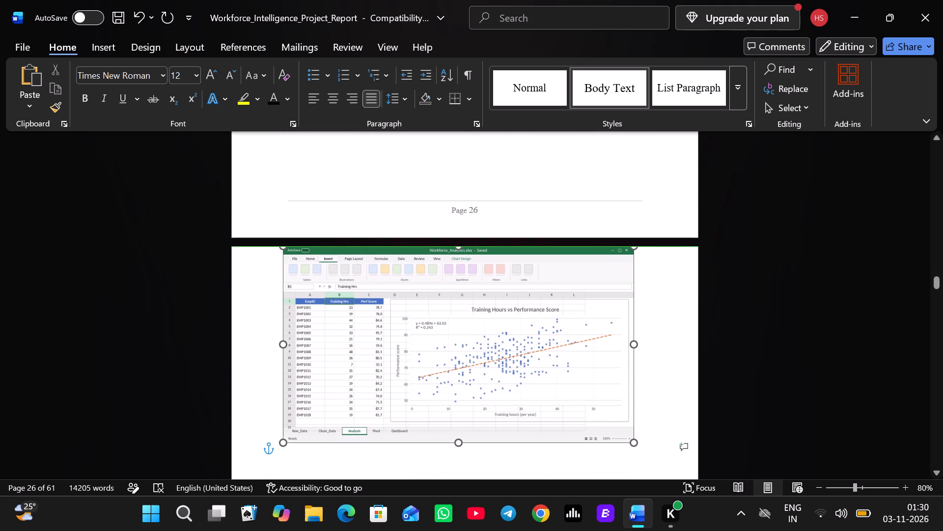
pyautogui.moveTo(444, 360); pyautogui.dragTo(472, 457)
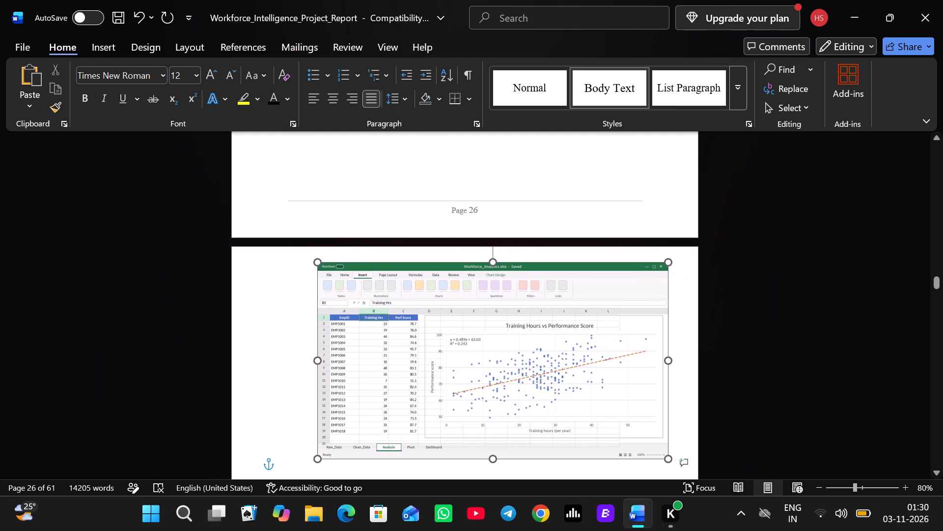
pyautogui.moveTo(472, 457); pyautogui.dragTo(453, 457)
pyautogui.click(685, 359)
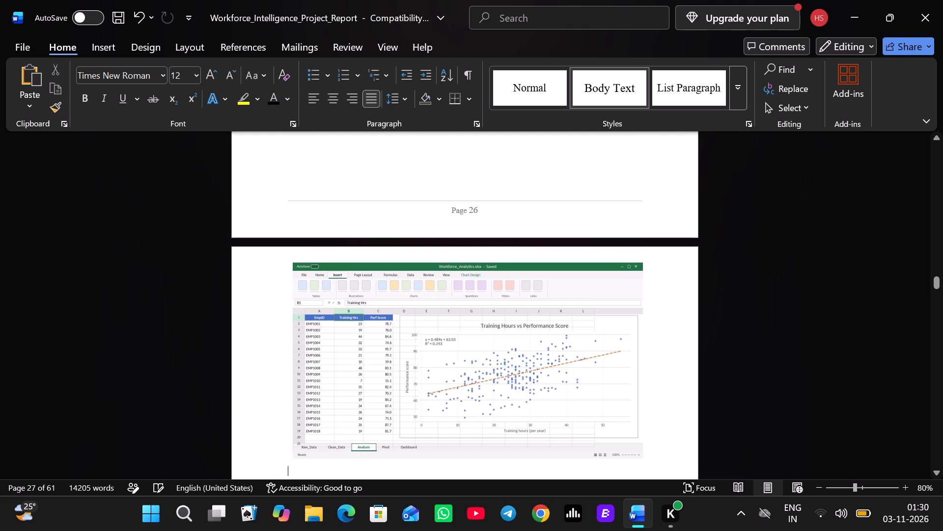
# Copy the 5.4 Training Hours and Performance section, from its heading through the Figure 7 trendline paragraph, to below the scatter chart on page 27.
pyautogui.scroll(5, 844, 258)
pyautogui.scroll(-19, 844, 258)
pyautogui.scroll(-10, 827, 239)
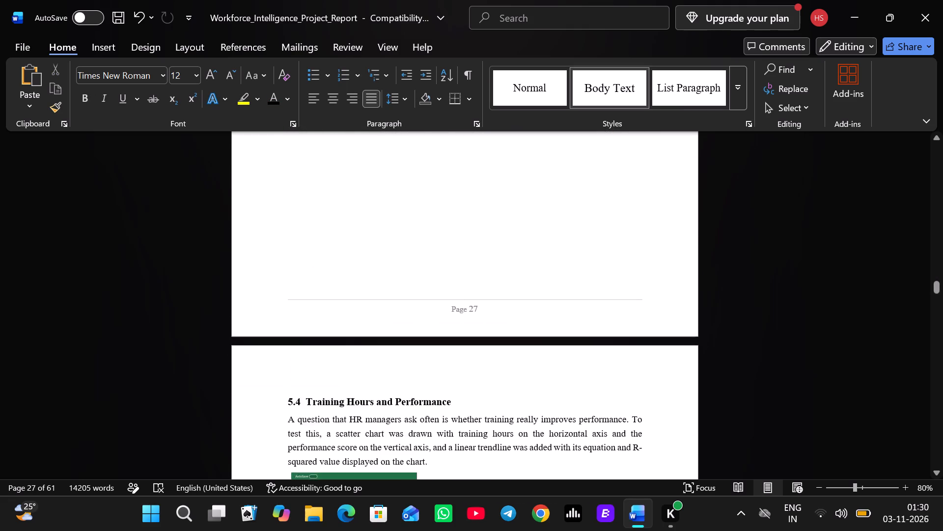
pyautogui.scroll(-1, 826, 239)
pyautogui.scroll(-3, 583, 257)
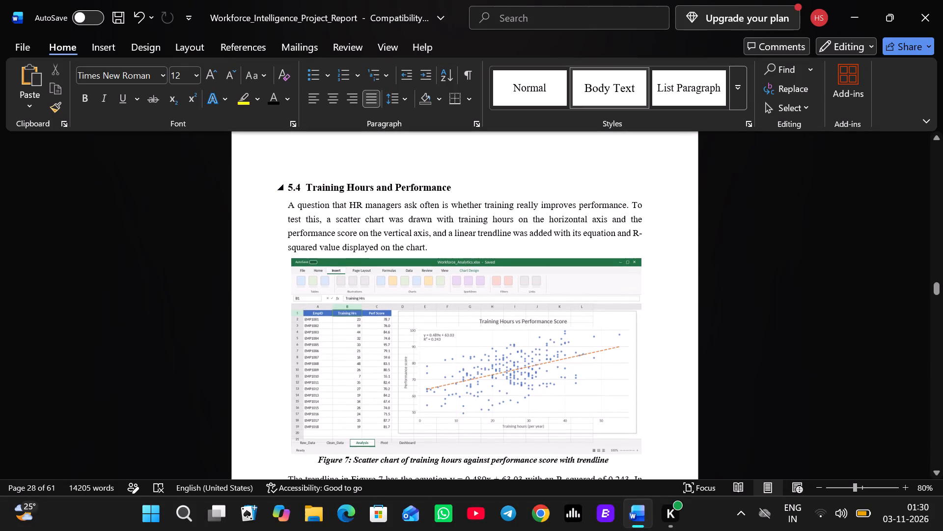
pyautogui.moveTo(305, 186); pyautogui.dragTo(462, 476)
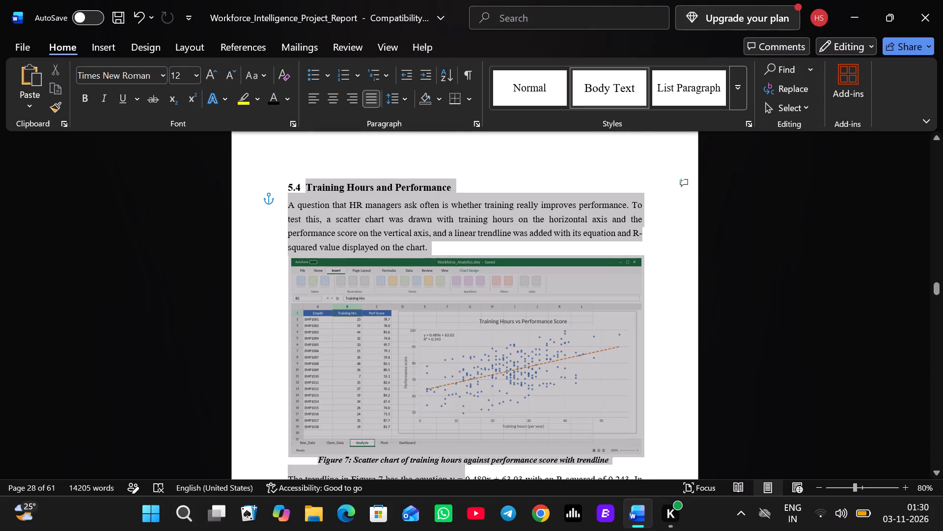
pyautogui.moveTo(462, 476); pyautogui.dragTo(584, 393)
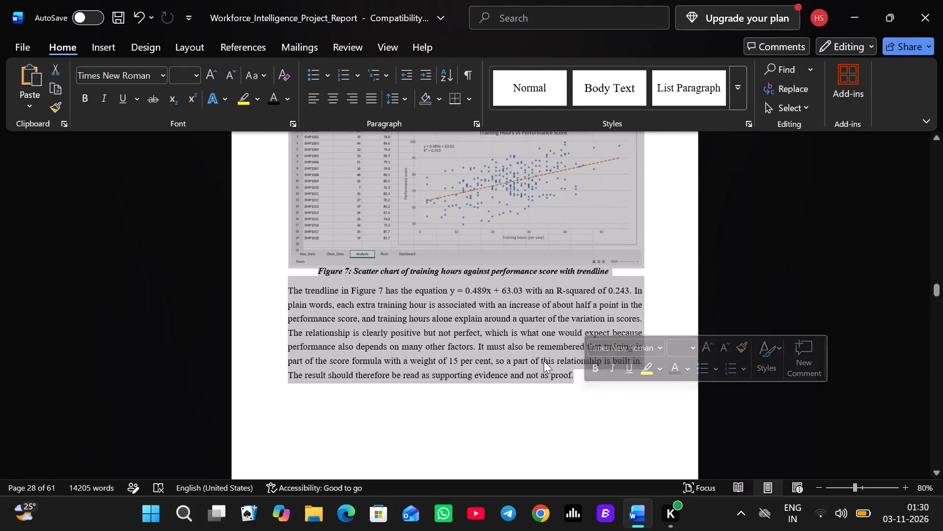
pyautogui.rightClick(517, 319)
pyautogui.click(571, 57)
pyautogui.scroll(7, 422, 249)
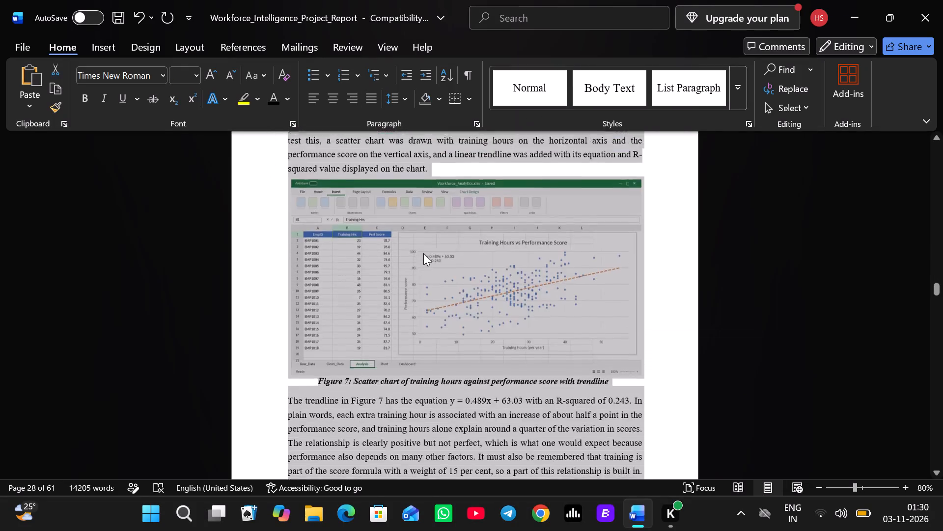
pyautogui.scroll(20, 423, 253)
pyautogui.scroll(8, 423, 253)
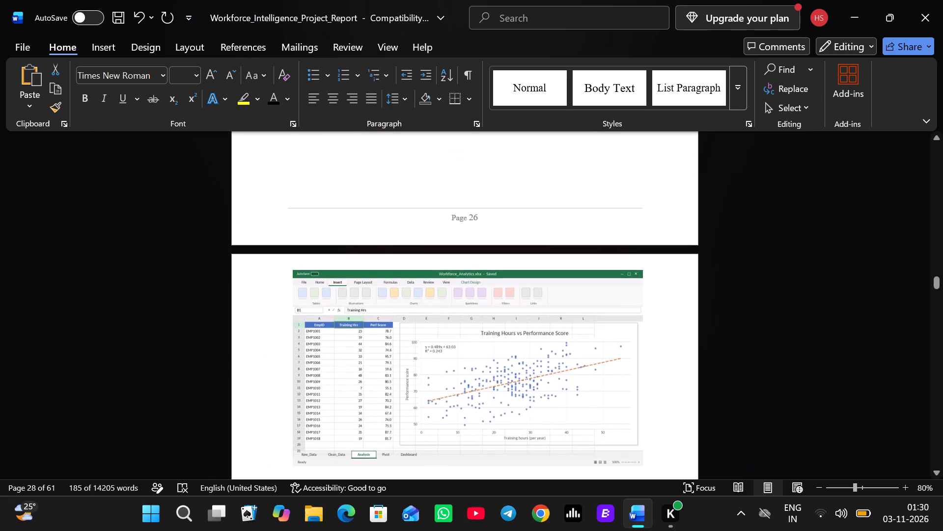
pyautogui.scroll(6, 426, 257)
pyautogui.scroll(-2, 426, 257)
pyautogui.scroll(1, 426, 259)
pyautogui.scroll(-17, 426, 259)
pyautogui.click(468, 218)
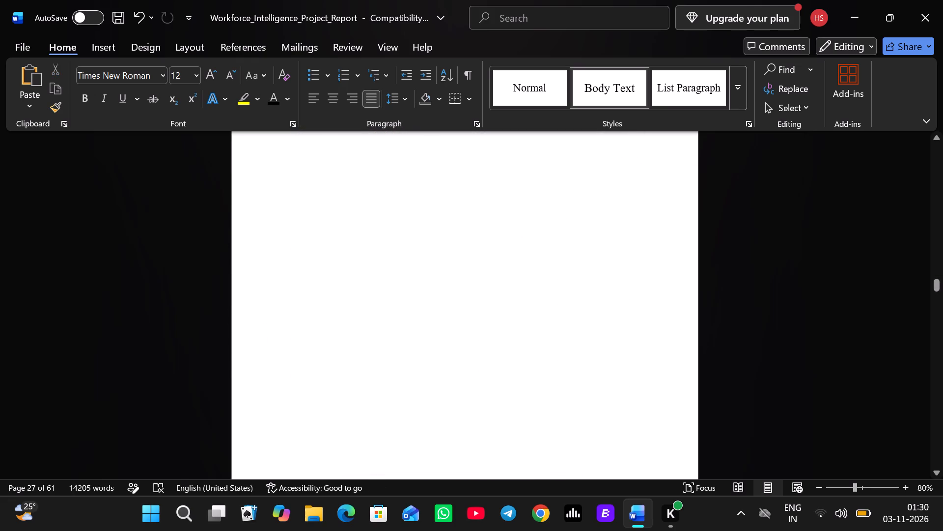
pyautogui.hotkey('ctrl', 'v')
# Examine how the pasted Training Hours and Performance section fits across pages 27 and 28 and below the first scatter chart.
pyautogui.scroll(9, 451, 215)
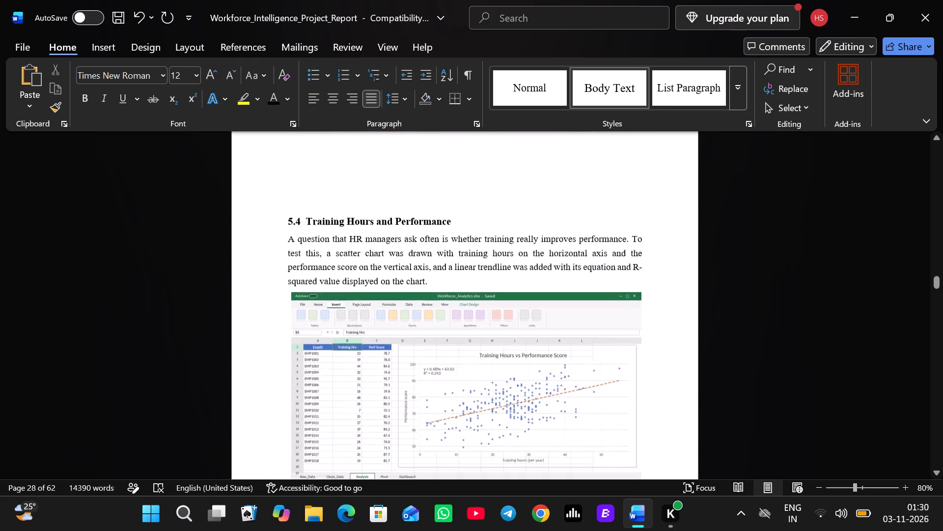
pyautogui.scroll(9, 453, 231)
pyautogui.scroll(-17, 453, 230)
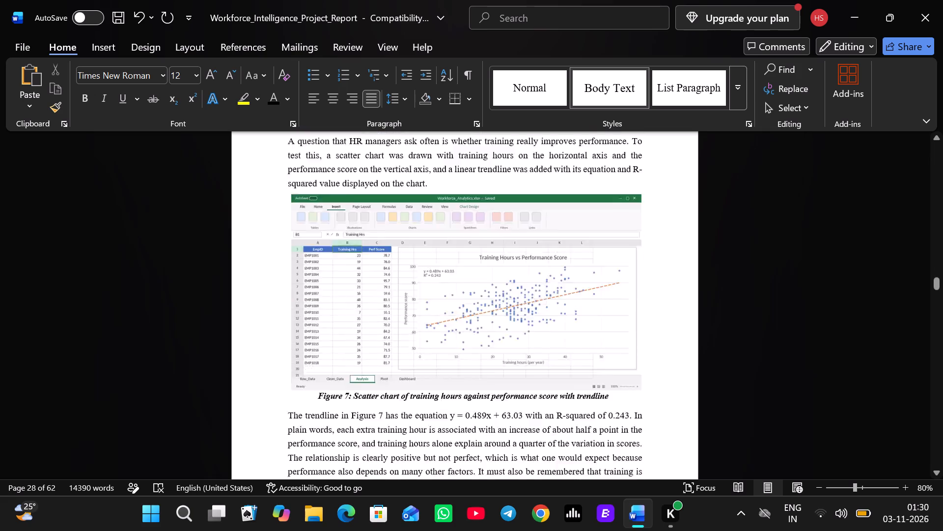
pyautogui.scroll(-8, 445, 216)
pyautogui.scroll(3, 445, 216)
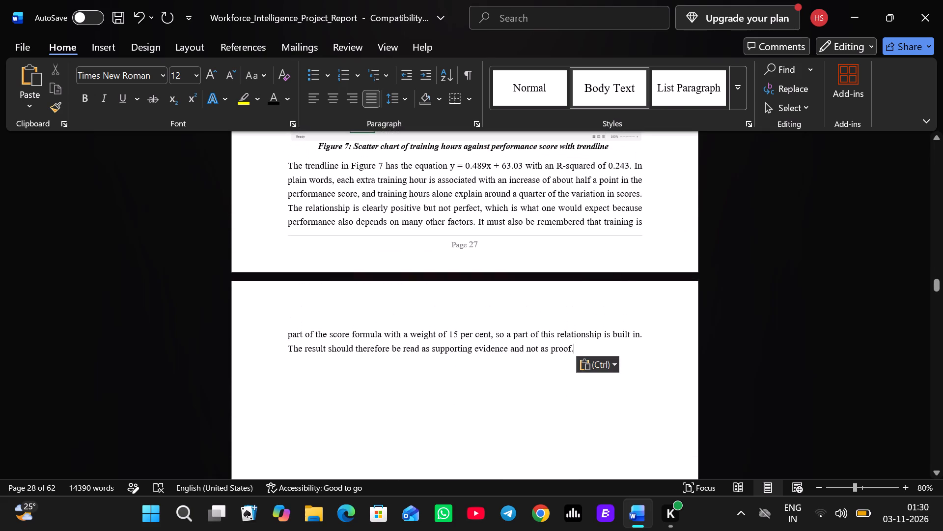
pyautogui.scroll(17, 447, 217)
pyautogui.scroll(5, 447, 217)
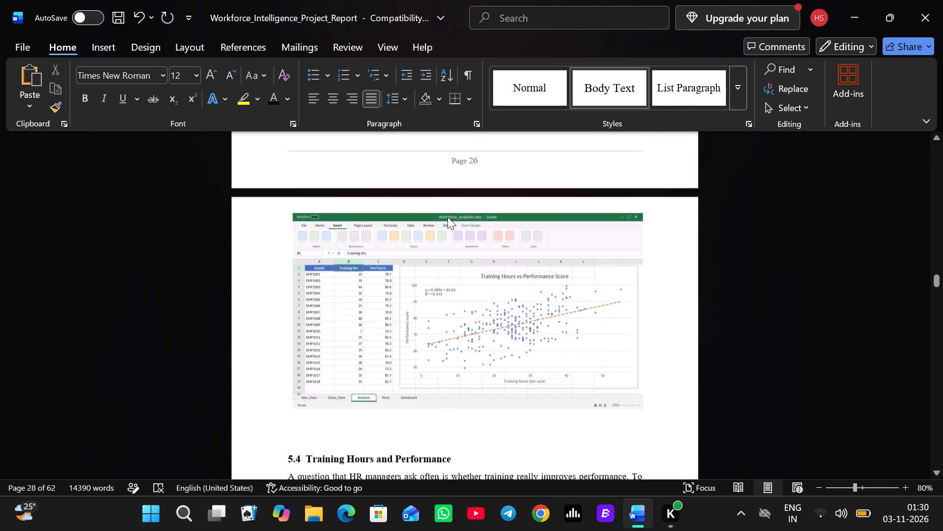
pyautogui.scroll(-5, 437, 231)
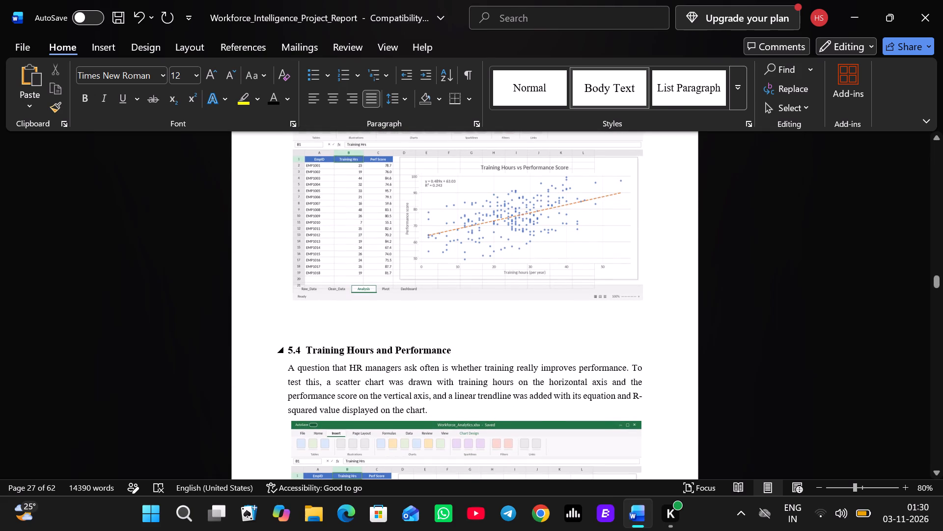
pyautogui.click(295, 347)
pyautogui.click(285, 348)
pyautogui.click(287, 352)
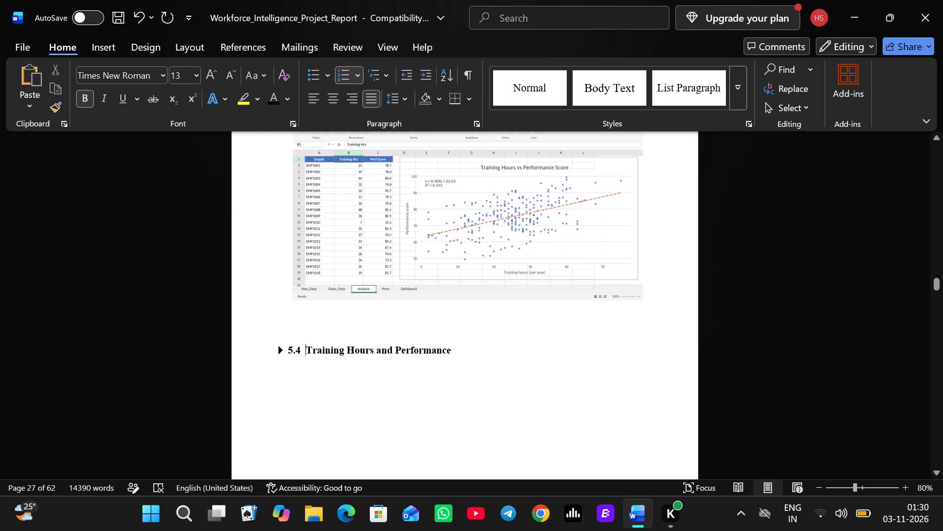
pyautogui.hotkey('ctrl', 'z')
# Remove the extra blank space between the scatter chart and the 5.4 Training Hours and Performance heading on page 27.
pyautogui.click(392, 325)
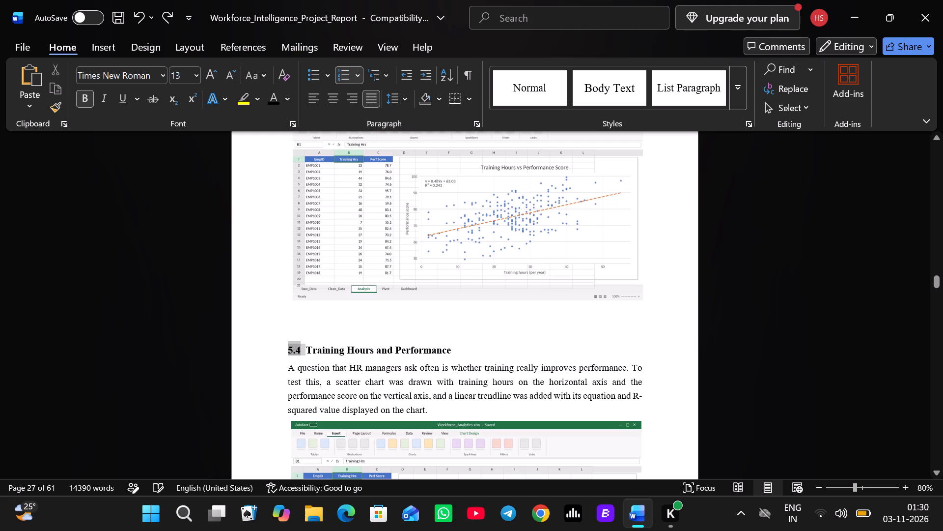
pyautogui.press('BackSpace')
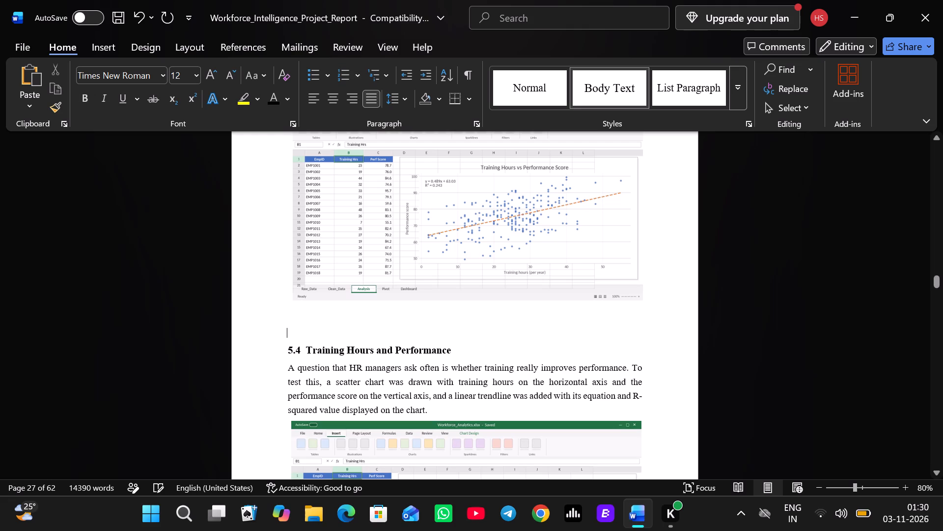
pyautogui.press('BackSpace')
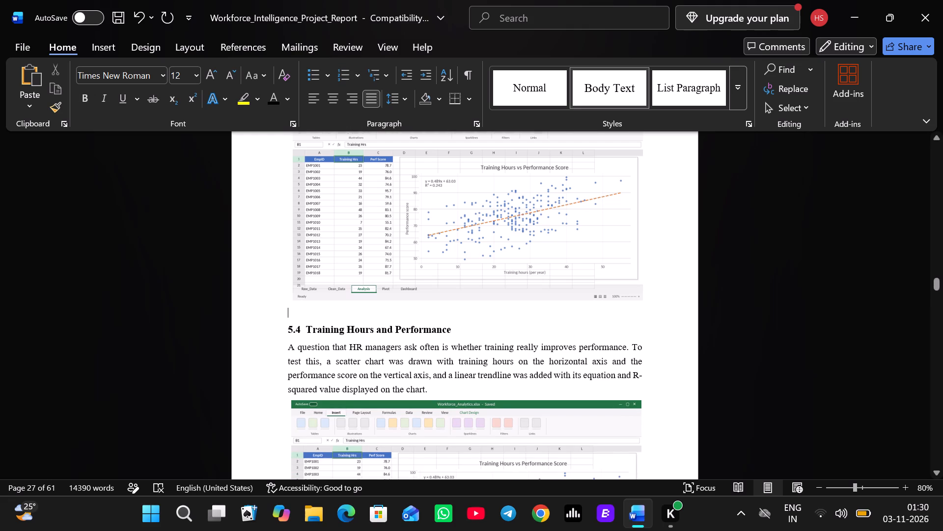
pyautogui.scroll(-12, 359, 340)
pyautogui.scroll(-4, 502, 311)
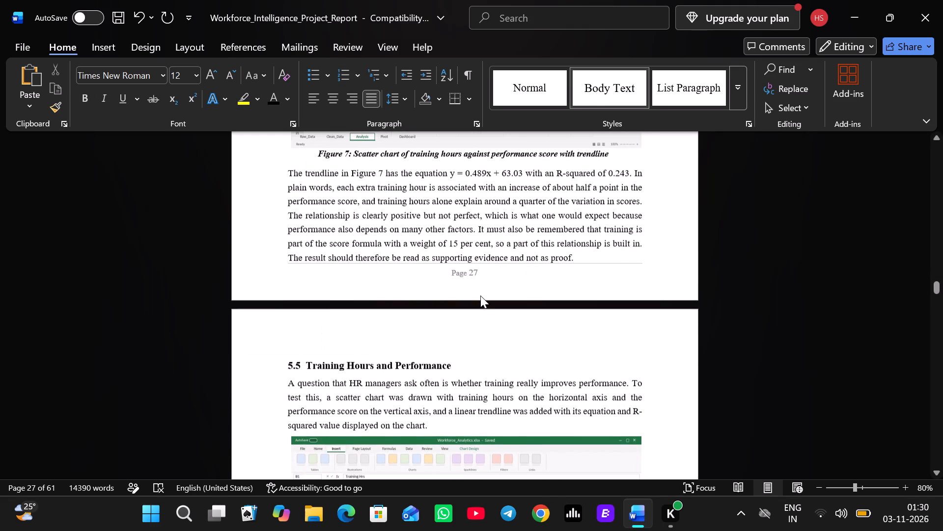
# Move the training band table from page 29 into the blank area below the Figure 7 trendline paragraph on page 28.
pyautogui.scroll(-4, 471, 292)
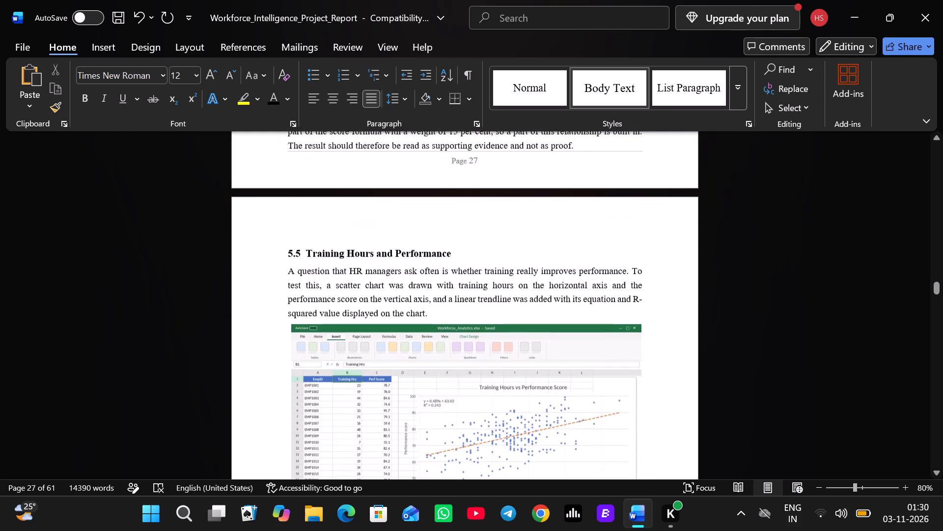
pyautogui.scroll(5, 471, 292)
pyautogui.scroll(-5, 471, 292)
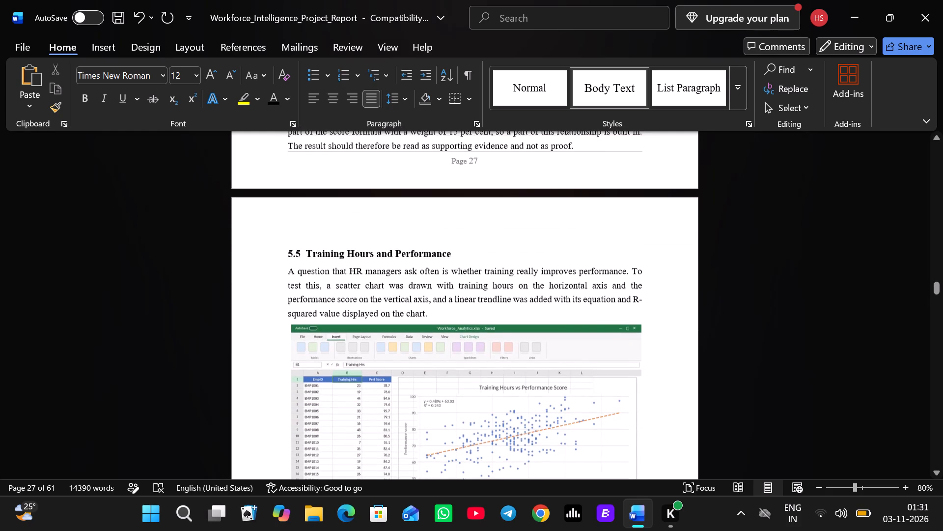
pyautogui.scroll(-19, 469, 290)
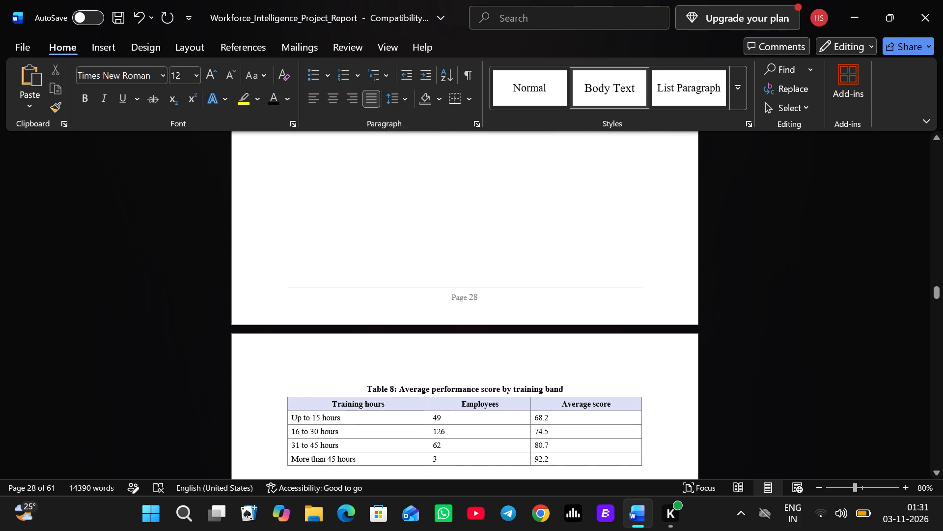
pyautogui.scroll(-6, 509, 227)
pyautogui.scroll(11, 509, 227)
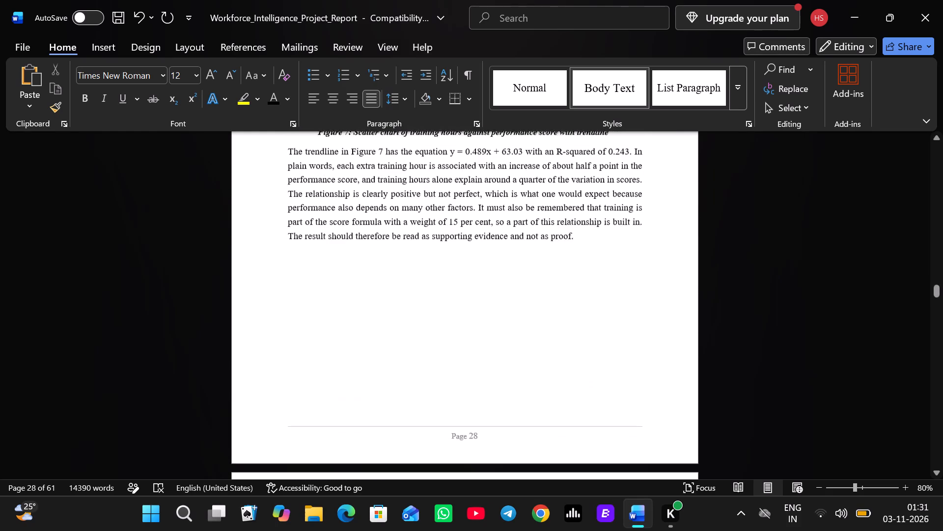
pyautogui.scroll(-8, 509, 228)
pyautogui.click(461, 353)
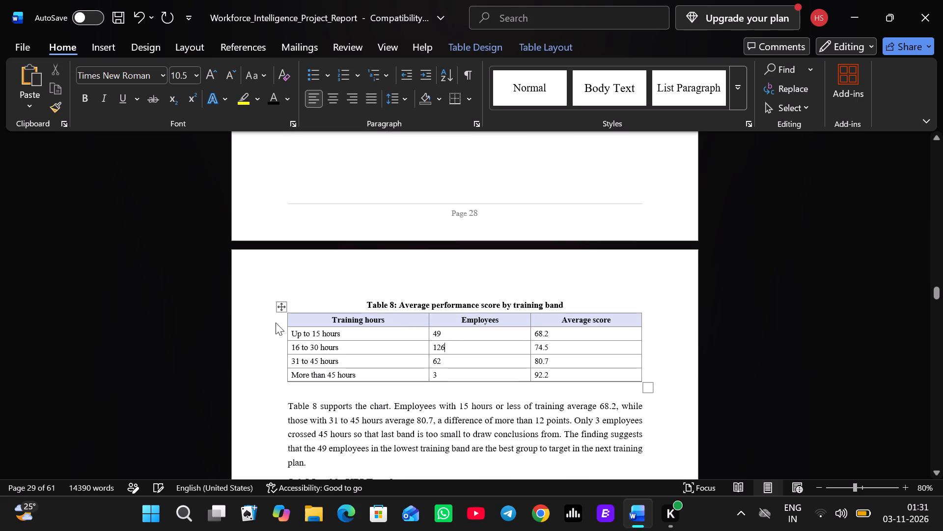
pyautogui.moveTo(281, 310); pyautogui.dragTo(297, 164)
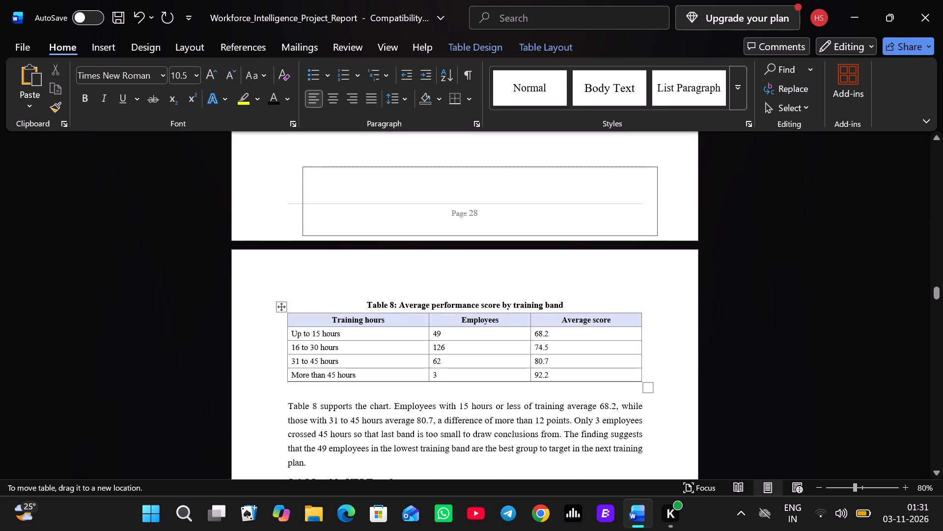
pyautogui.moveTo(297, 164); pyautogui.dragTo(286, 193)
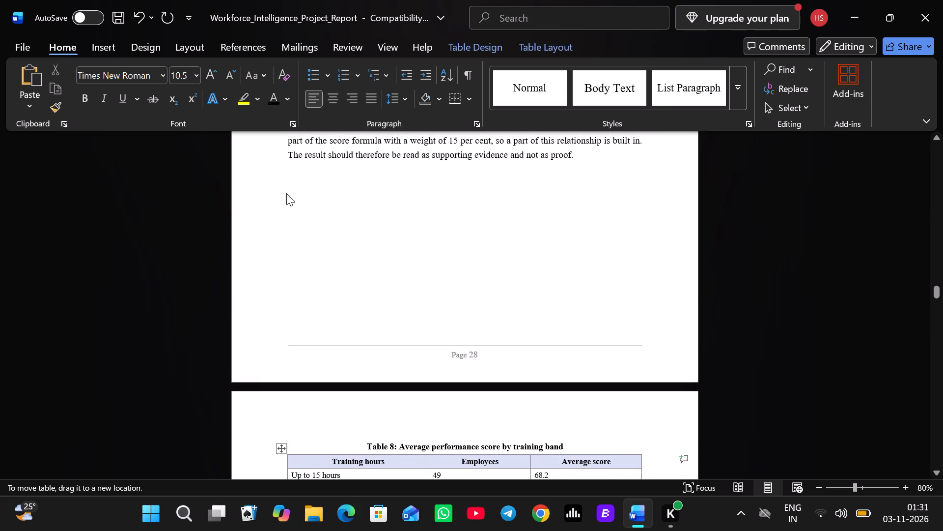
pyautogui.click(405, 304)
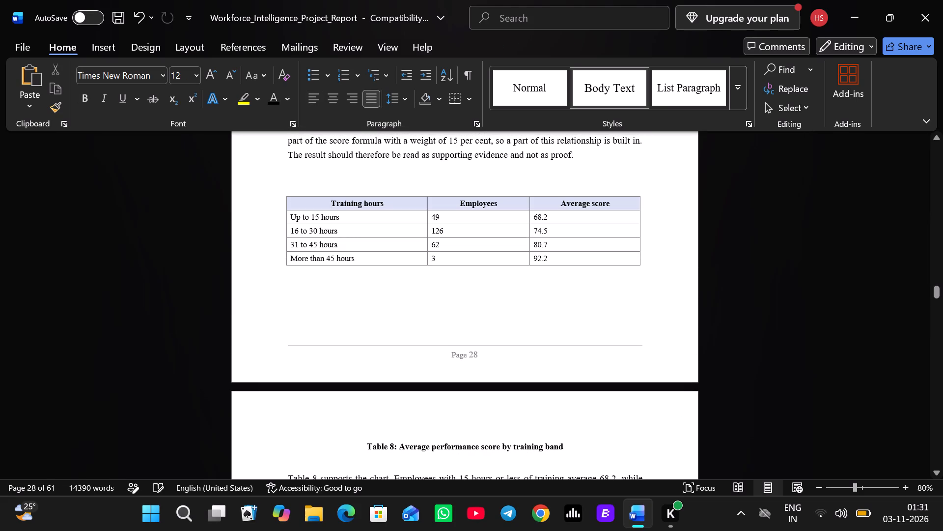
# Copy the caption "Table 8: Average performance score by training band" to above the moved table on page 28.
pyautogui.moveTo(368, 446); pyautogui.dragTo(540, 455)
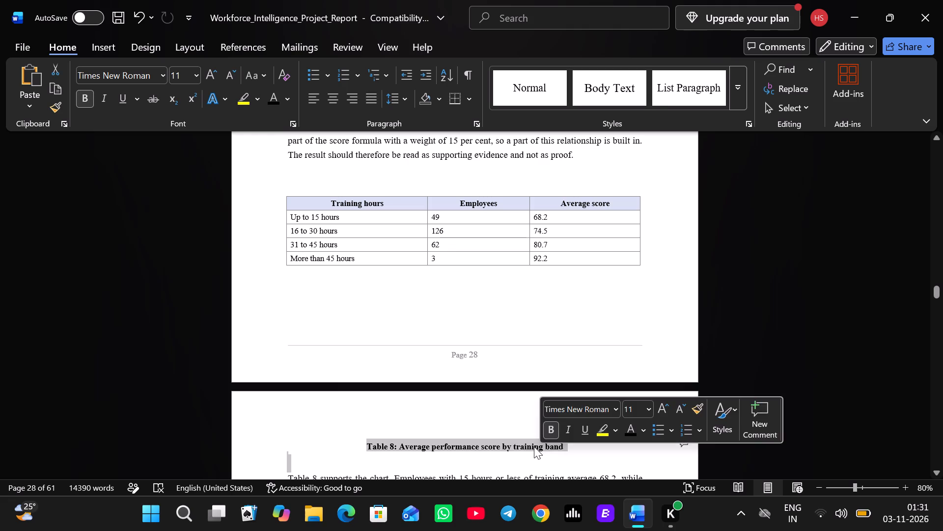
pyautogui.rightClick(530, 444)
pyautogui.click(582, 206)
pyautogui.click(471, 177)
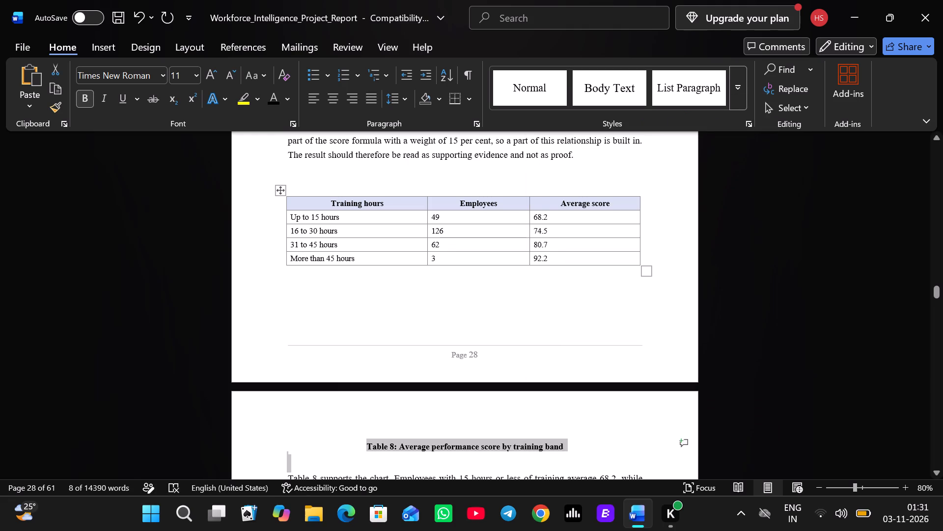
pyautogui.click(575, 158)
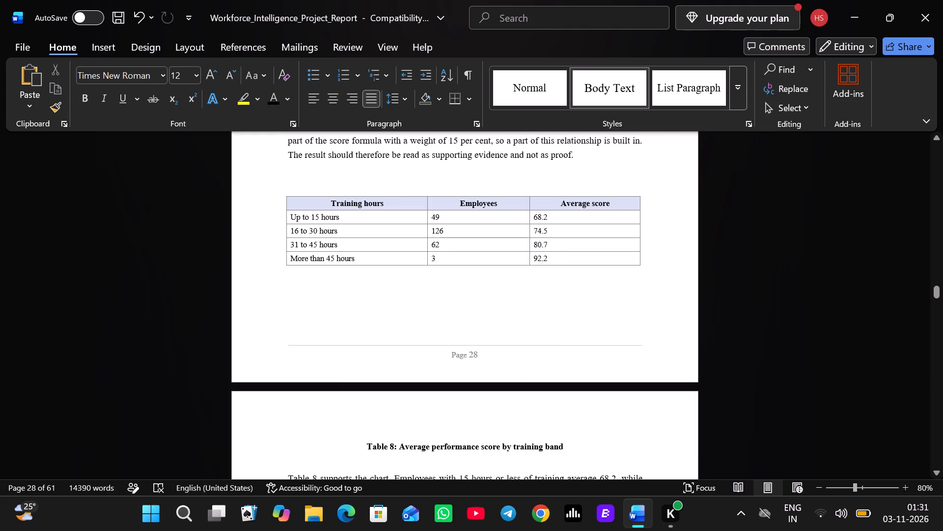
pyautogui.press('Return')
pyautogui.hotkey('ctrl', 'v')
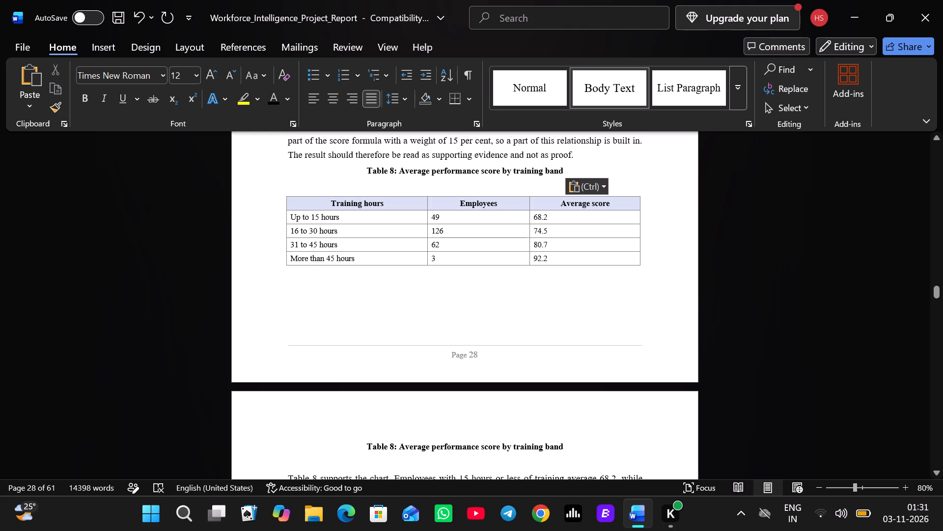
pyautogui.click(362, 182)
pyautogui.press('BackSpace')
pyautogui.press('BackSpace')
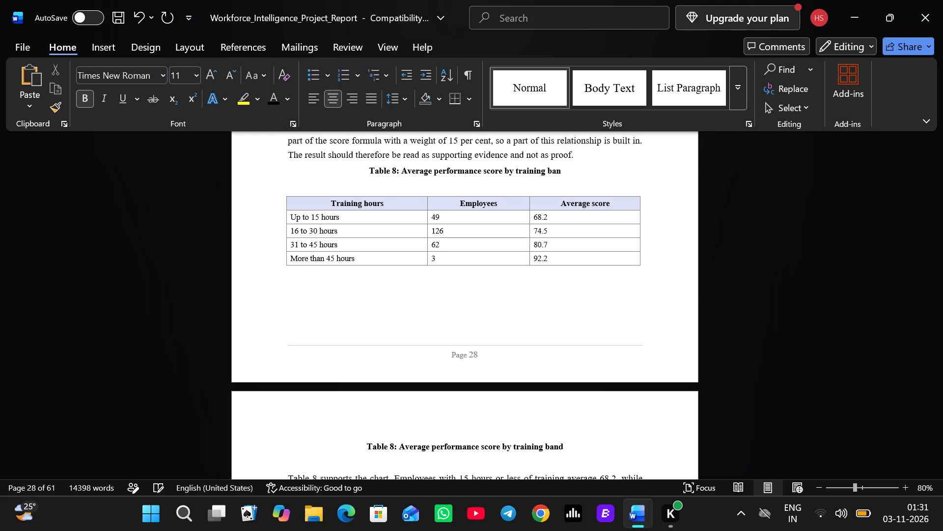
pyautogui.press('d')
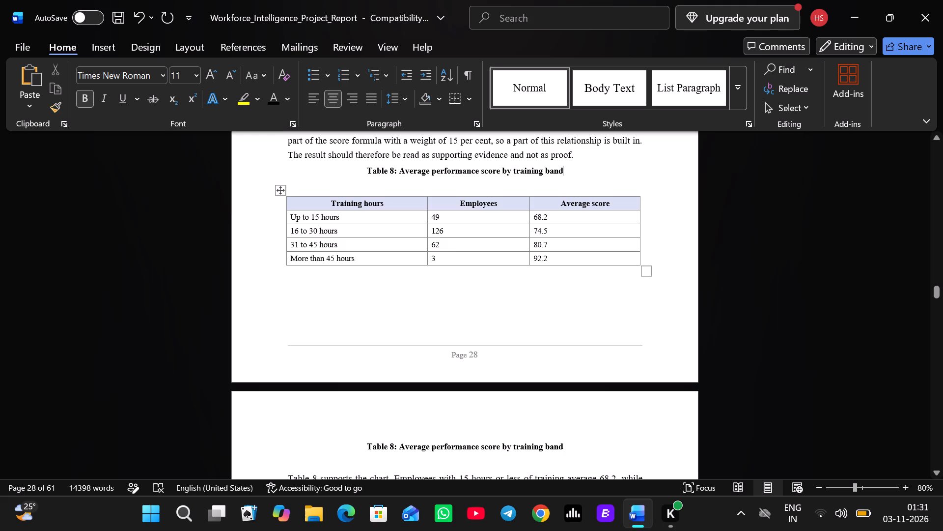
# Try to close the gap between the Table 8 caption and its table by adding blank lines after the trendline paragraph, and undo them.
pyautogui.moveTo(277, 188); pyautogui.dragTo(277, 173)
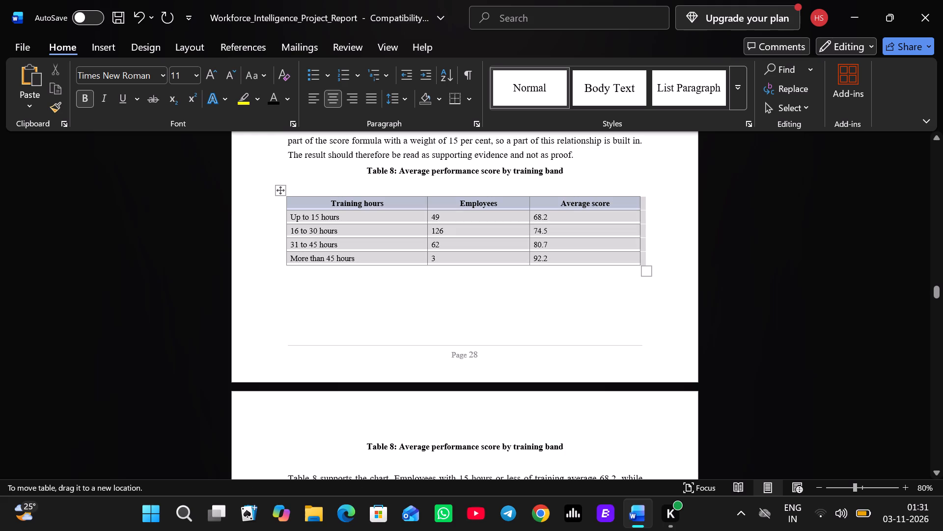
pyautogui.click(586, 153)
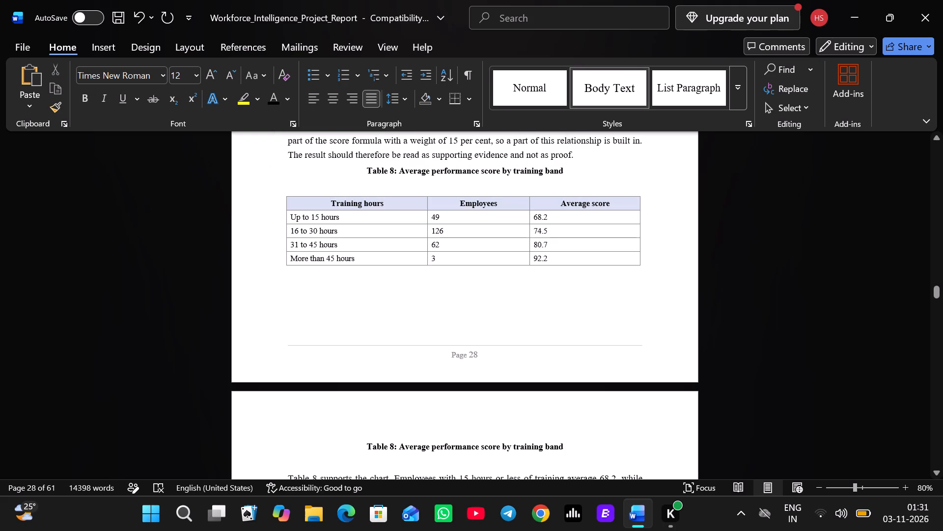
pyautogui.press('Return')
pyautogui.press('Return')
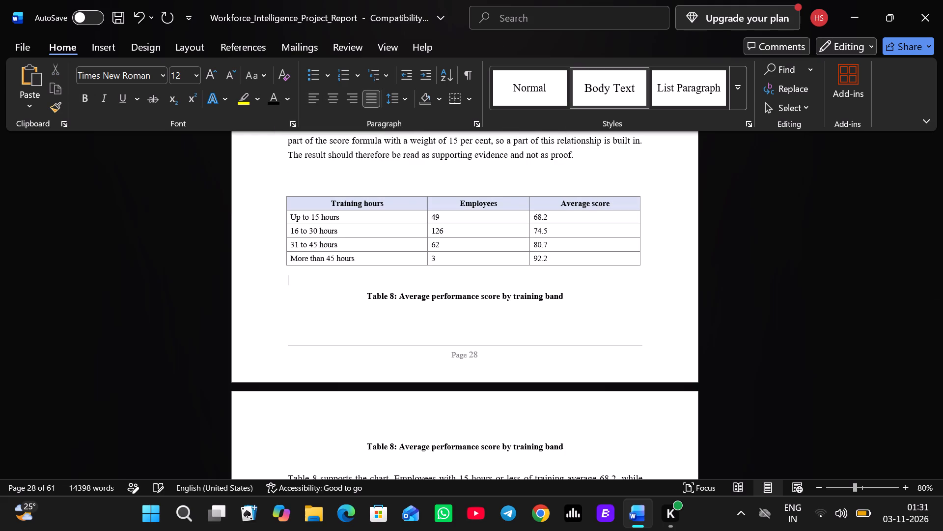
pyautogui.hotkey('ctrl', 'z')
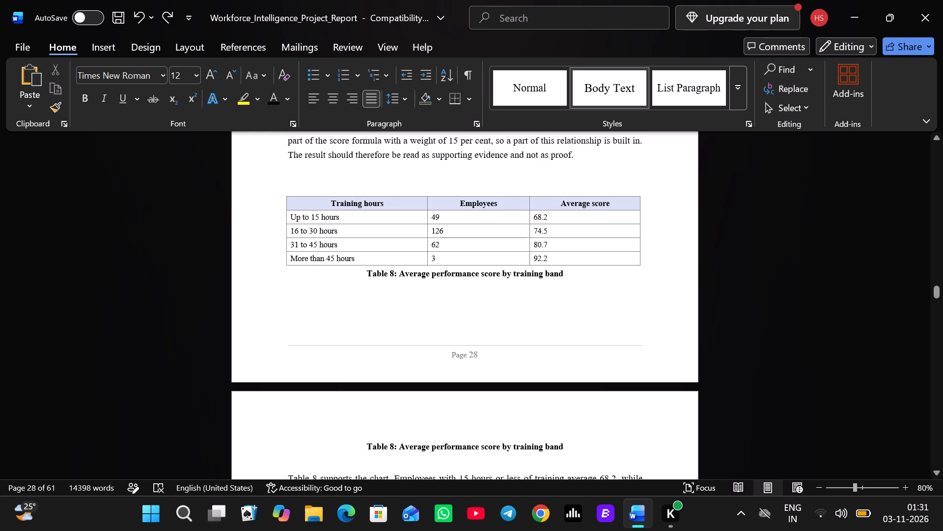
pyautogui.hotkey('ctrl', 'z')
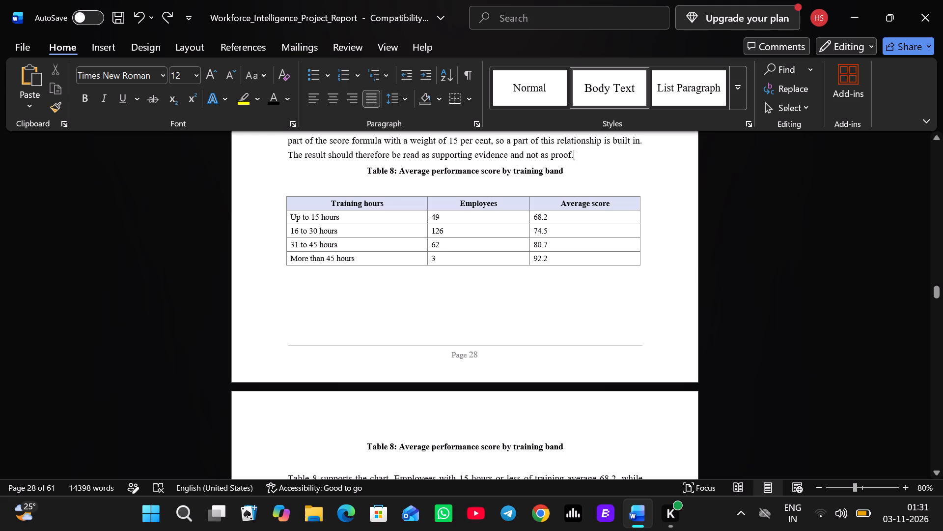
# Insert one blank line before the Table 8 caption so that it sits directly above its table.
pyautogui.click(366, 166)
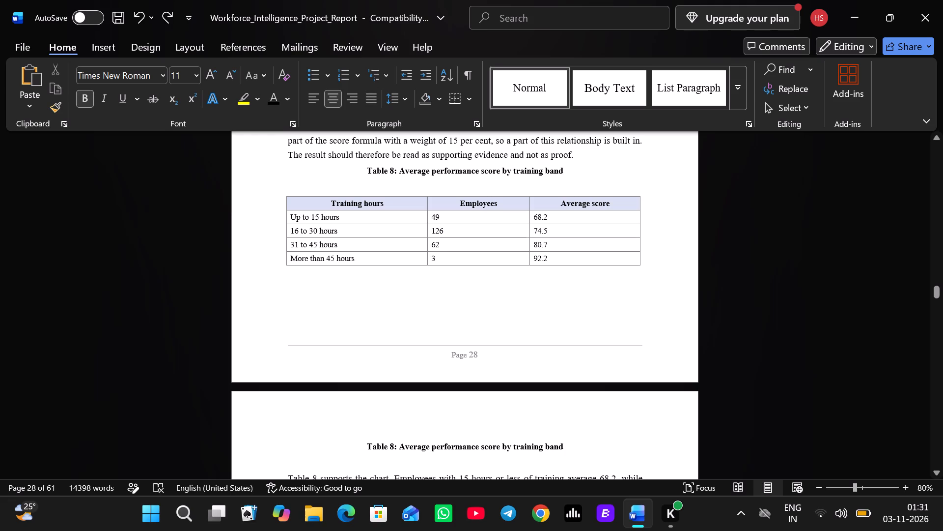
pyautogui.press('Return')
pyautogui.click(488, 295)
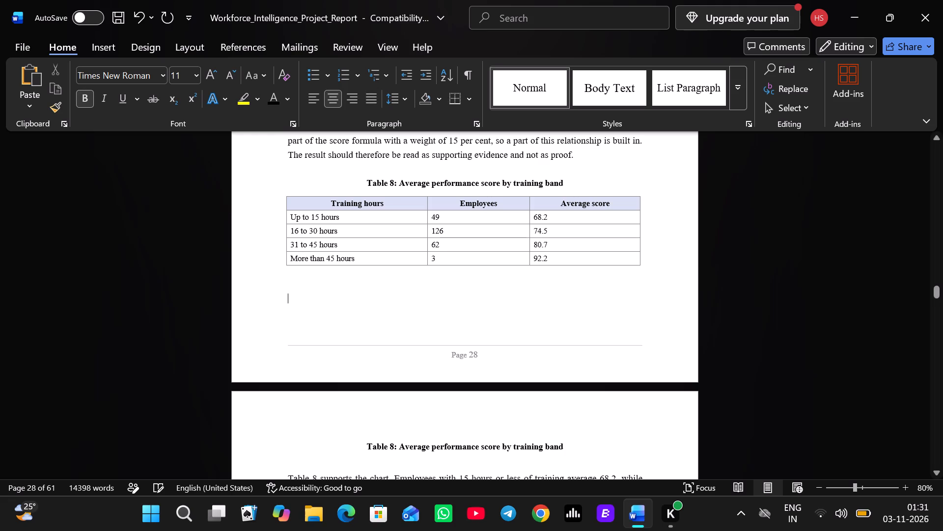
# Enlarge Table 8 with taller rows and slightly wider columns to fill the blank area above page 28's footer.
pyautogui.click(545, 227)
pyautogui.moveTo(650, 269); pyautogui.dragTo(651, 316)
pyautogui.click(651, 315)
pyautogui.click(799, 269)
pyautogui.scroll(4, 655, 254)
pyautogui.scroll(-4, 623, 252)
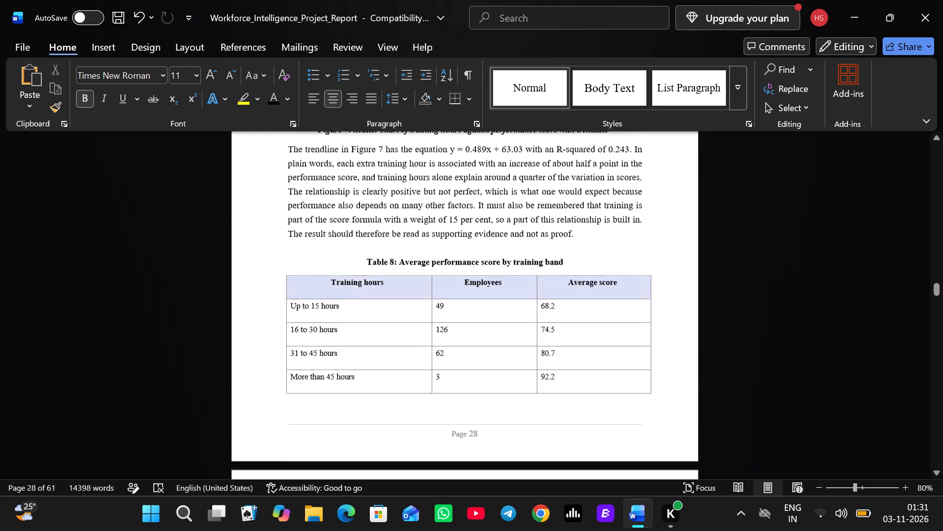
# Delete the leftover Table 8 caption and the empty line below it at the top of page 30.
pyautogui.scroll(-1, 616, 253)
pyautogui.scroll(-20, 594, 236)
pyautogui.scroll(-4, 594, 236)
pyautogui.scroll(-6, 556, 205)
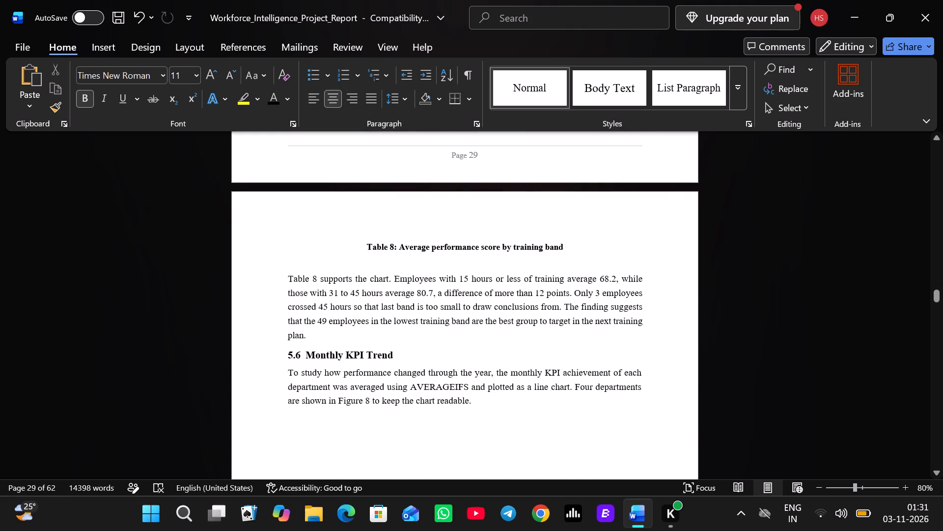
pyautogui.moveTo(364, 245); pyautogui.dragTo(598, 255)
pyautogui.press('BackSpace')
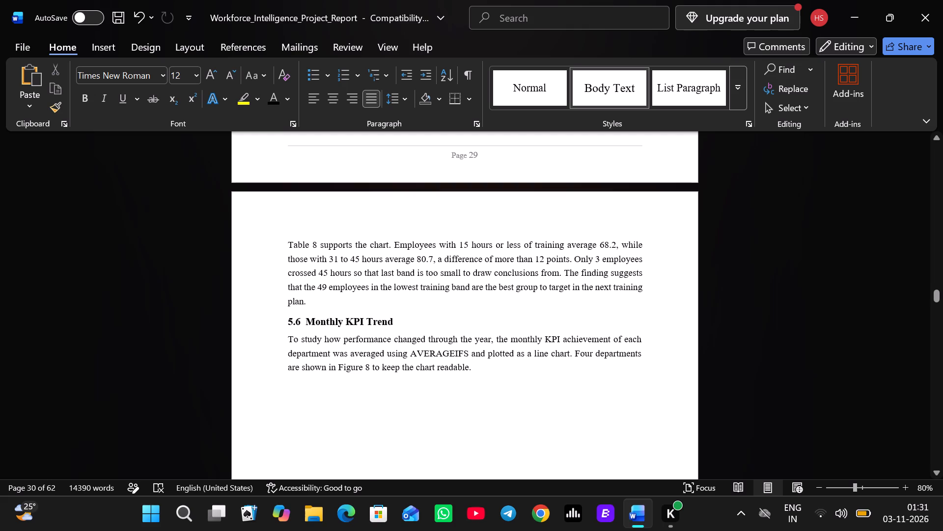
# Copy the Table 8 discussion, the 5.6 Monthly KPI Trend heading and its introductory paragraph from page 30 to the top of blank page 29.
pyautogui.moveTo(287, 243); pyautogui.dragTo(518, 491)
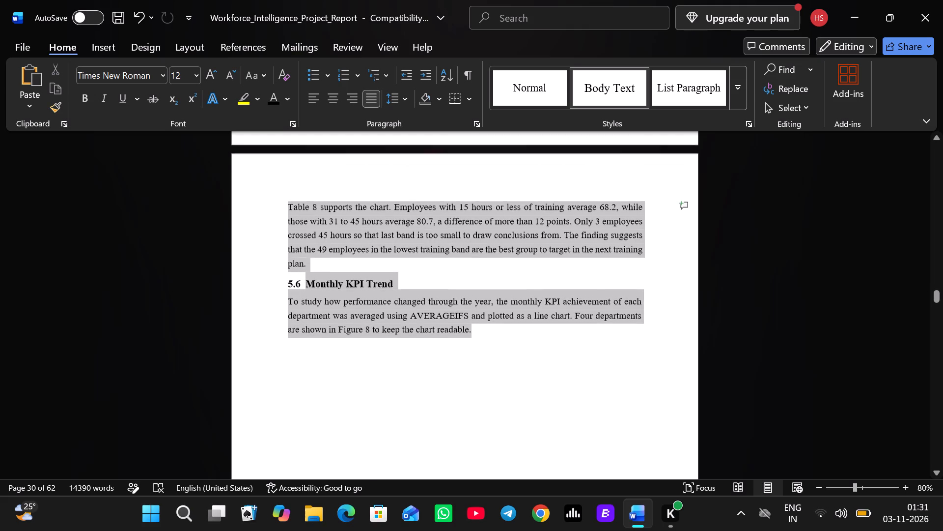
pyautogui.moveTo(518, 491); pyautogui.dragTo(520, 111)
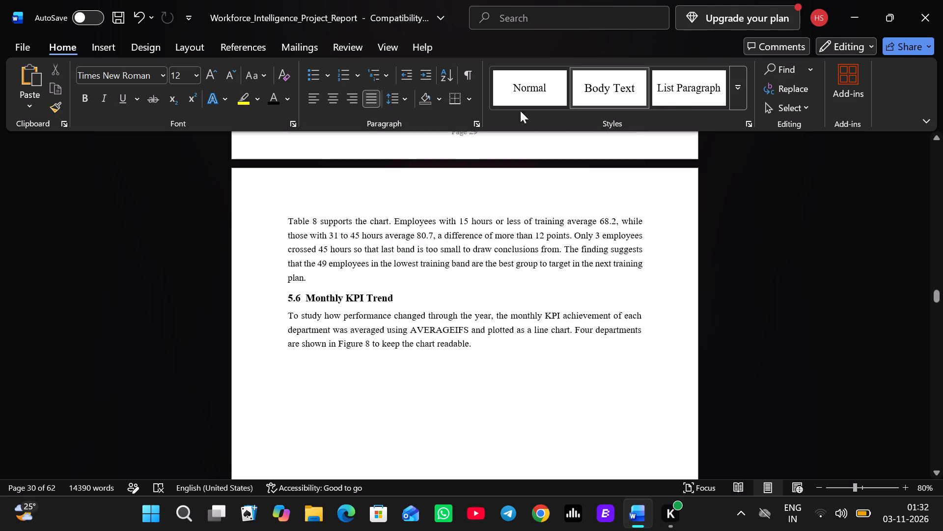
pyautogui.moveTo(520, 111); pyautogui.dragTo(522, 436)
pyautogui.rightClick(420, 423)
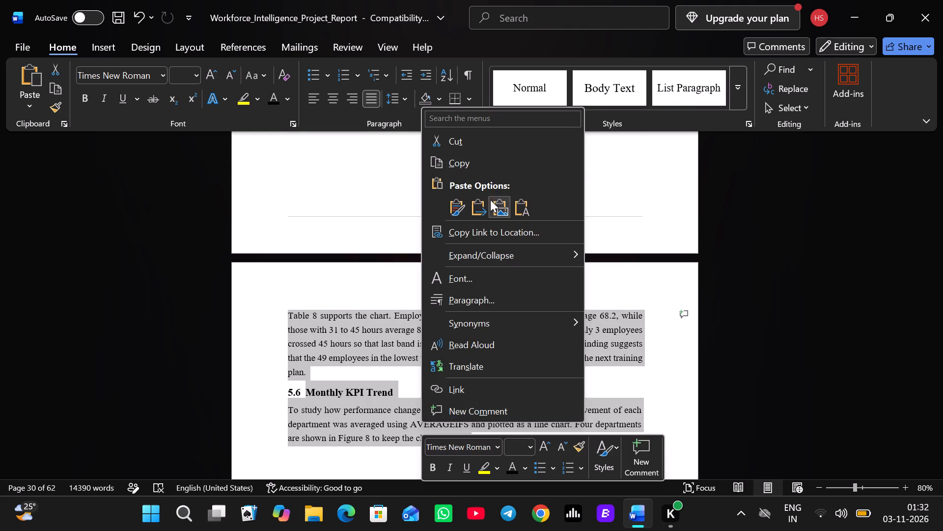
pyautogui.click(488, 168)
pyautogui.scroll(20, 451, 271)
pyautogui.scroll(6, 451, 271)
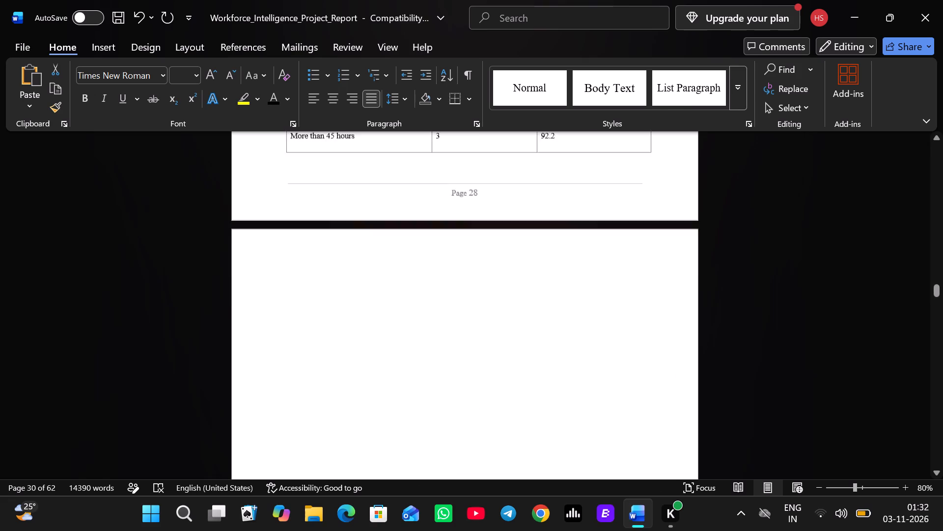
pyautogui.scroll(8, 451, 271)
pyautogui.scroll(-13, 451, 271)
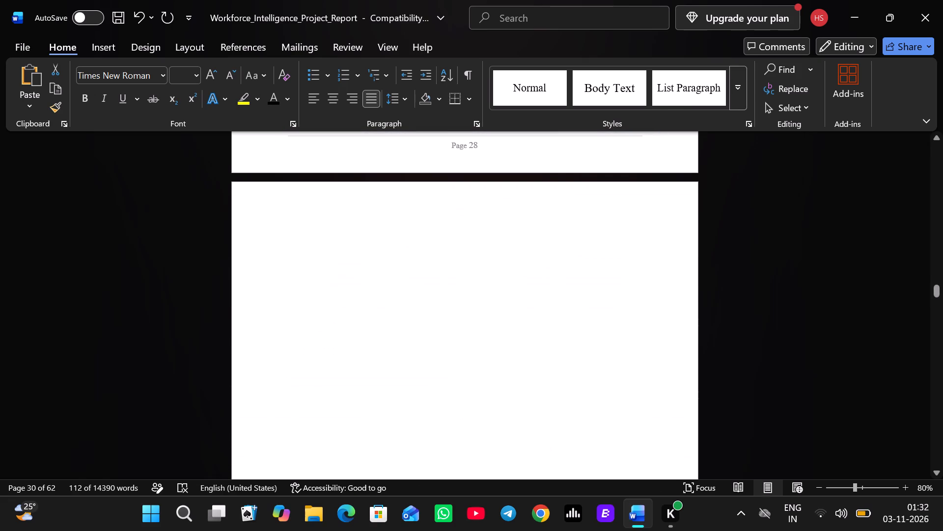
pyautogui.click(411, 203)
pyautogui.hotkey('ctrl', 'v')
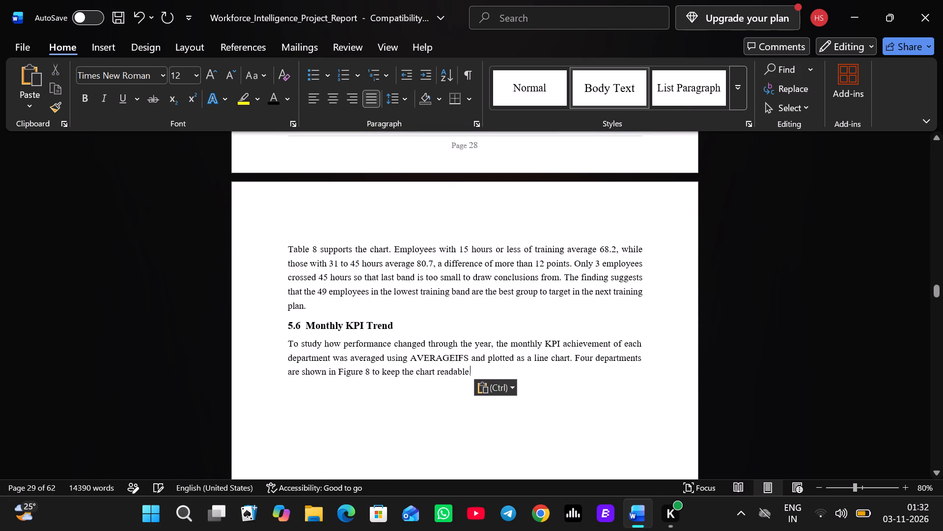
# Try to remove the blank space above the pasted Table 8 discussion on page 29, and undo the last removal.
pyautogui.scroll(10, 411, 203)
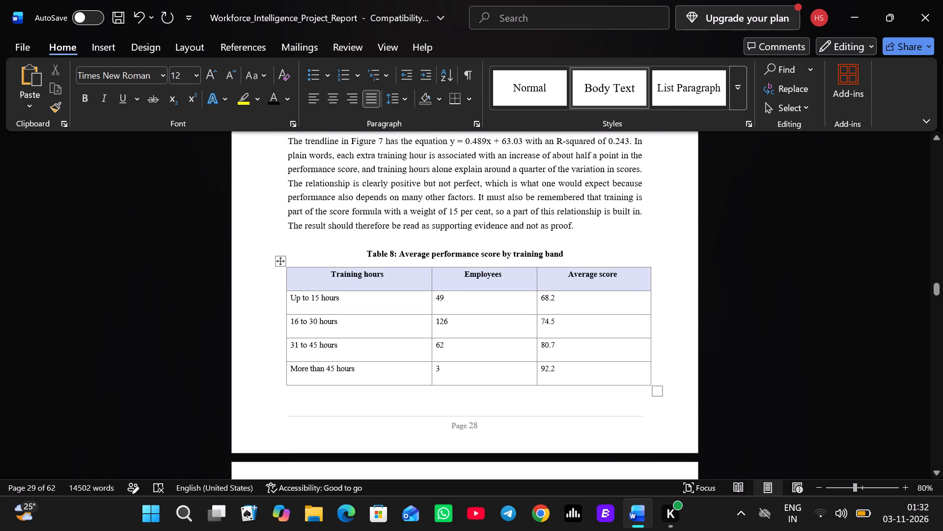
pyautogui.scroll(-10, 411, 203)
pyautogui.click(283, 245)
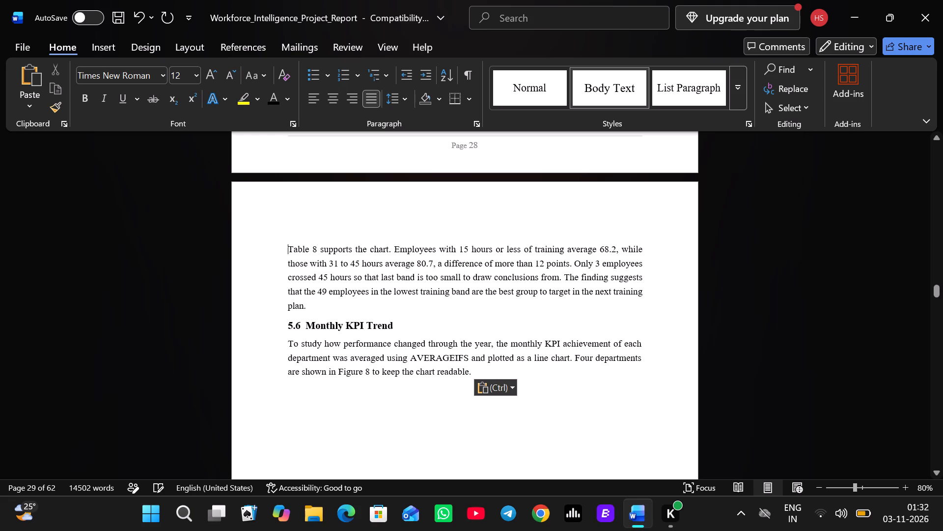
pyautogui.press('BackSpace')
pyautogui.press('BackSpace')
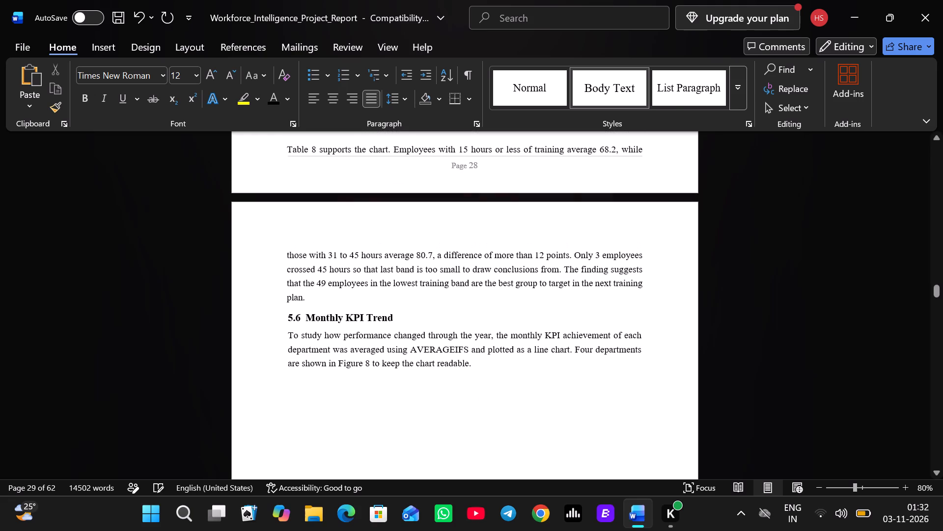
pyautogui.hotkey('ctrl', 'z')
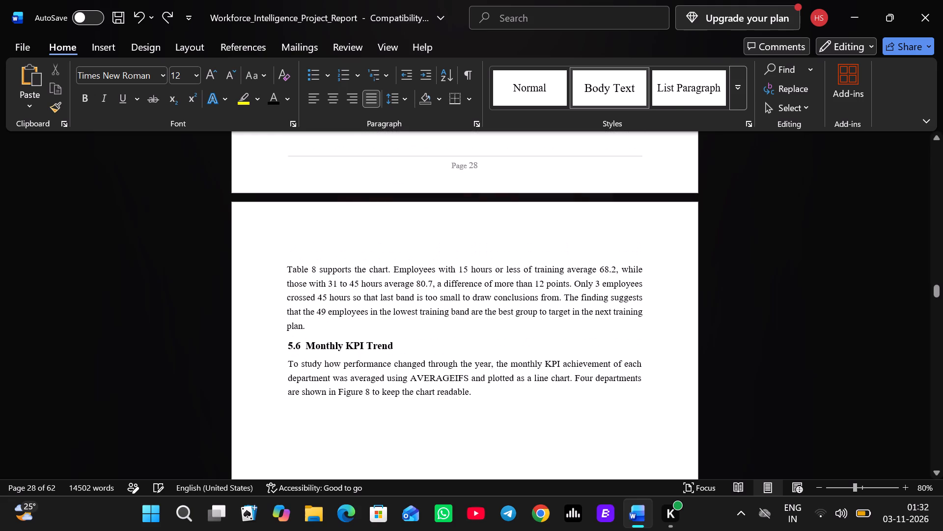
# Delete the duplicate Table 8 discussion, 5.6 Monthly KPI Trend heading and introductory paragraph from page 30.
pyautogui.scroll(-20, 318, 250)
pyautogui.scroll(-3, 318, 250)
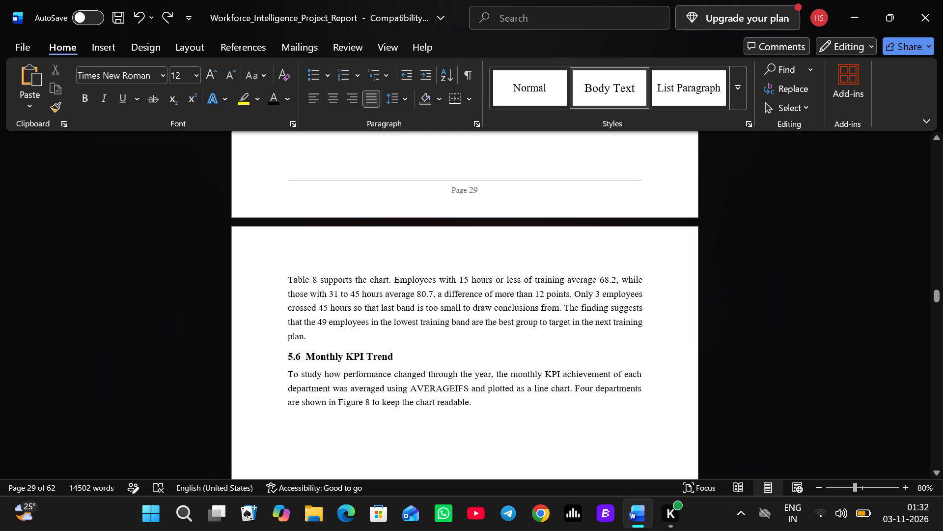
pyautogui.moveTo(286, 276); pyautogui.dragTo(513, 422)
pyautogui.press('BackSpace')
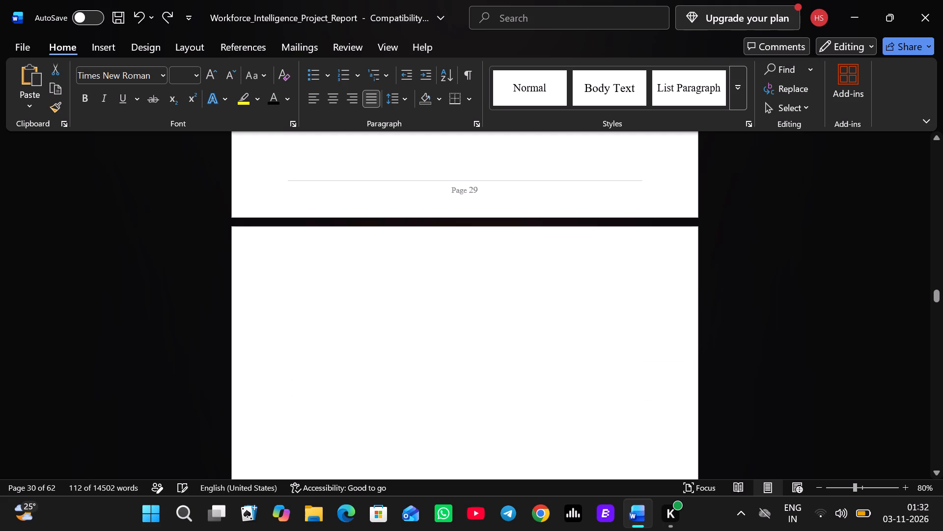
# Examine the layout from page 28 through the following chapters for remaining blank areas.
pyautogui.scroll(10, 513, 414)
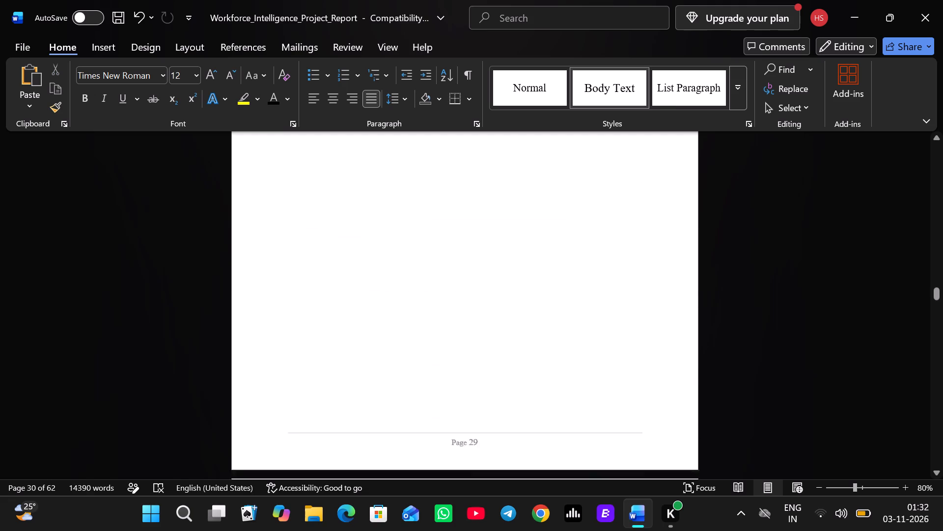
pyautogui.scroll(14, 513, 414)
pyautogui.scroll(-3, 451, 317)
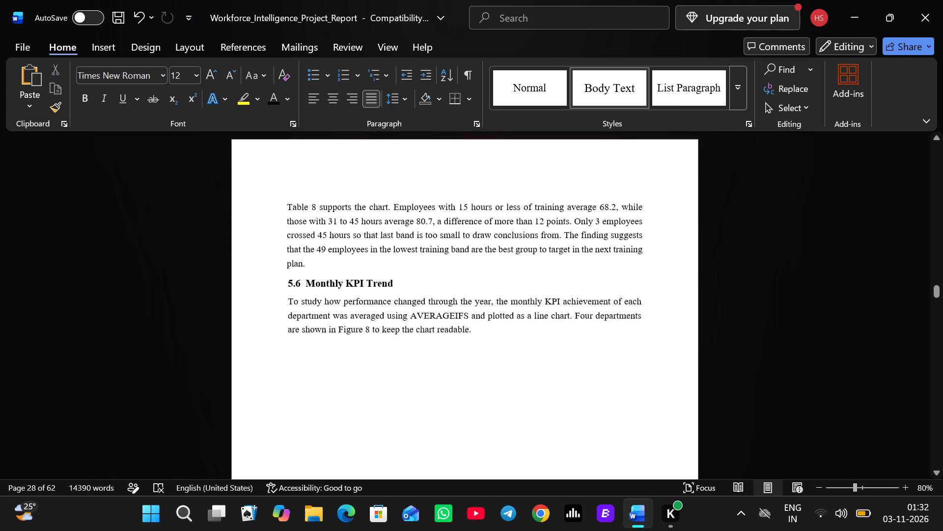
pyautogui.scroll(-3, 451, 316)
pyautogui.scroll(1, 453, 305)
pyautogui.scroll(-20, 453, 305)
pyautogui.scroll(-16, 453, 305)
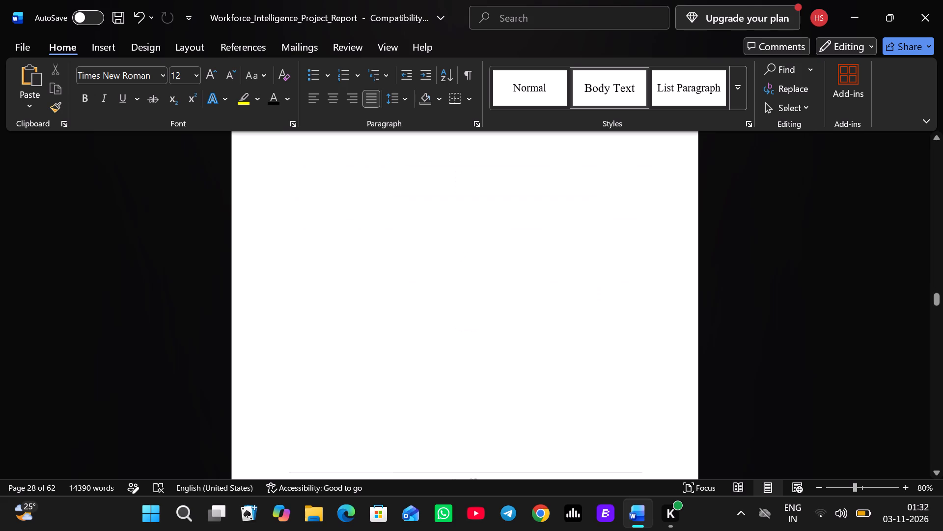
pyautogui.scroll(-11, 435, 287)
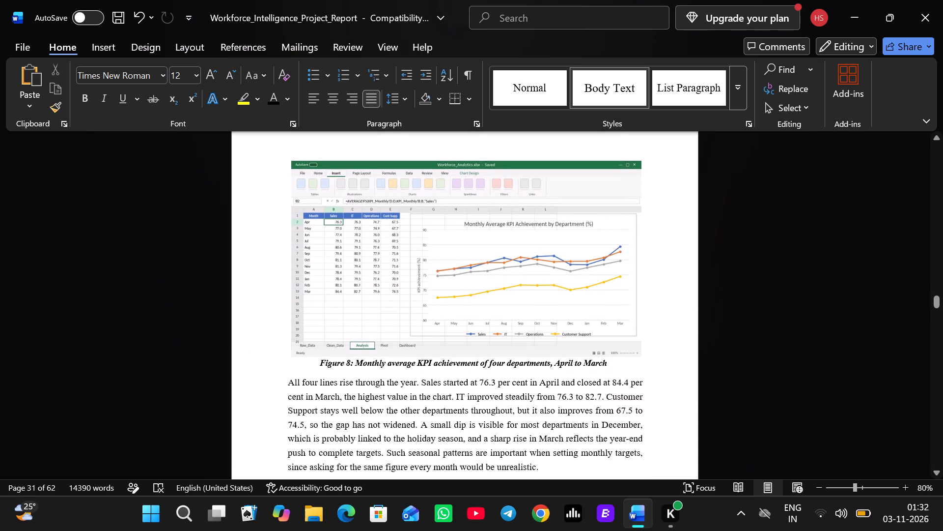
pyautogui.scroll(-7, 473, 264)
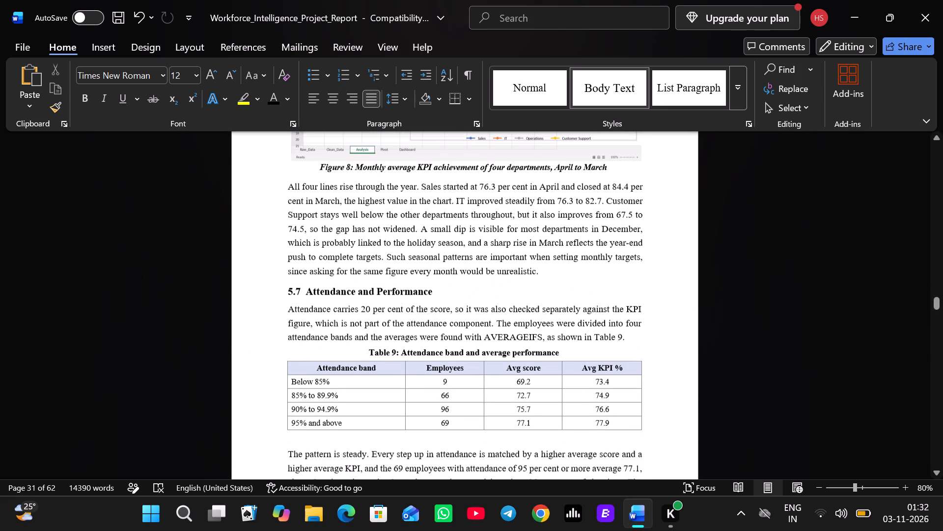
pyautogui.scroll(-16, 473, 264)
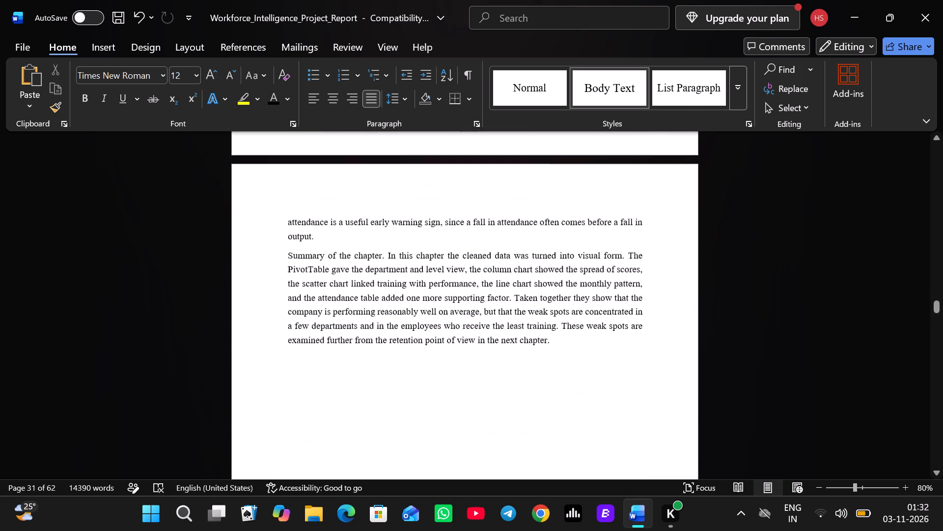
pyautogui.scroll(-19, 472, 271)
pyautogui.scroll(-9, 472, 275)
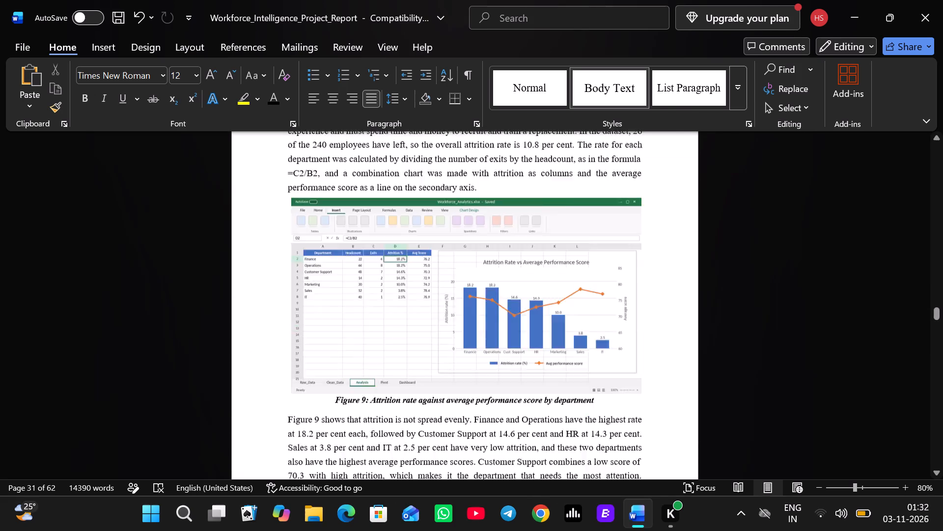
pyautogui.scroll(-8, 473, 275)
pyautogui.scroll(1, 473, 275)
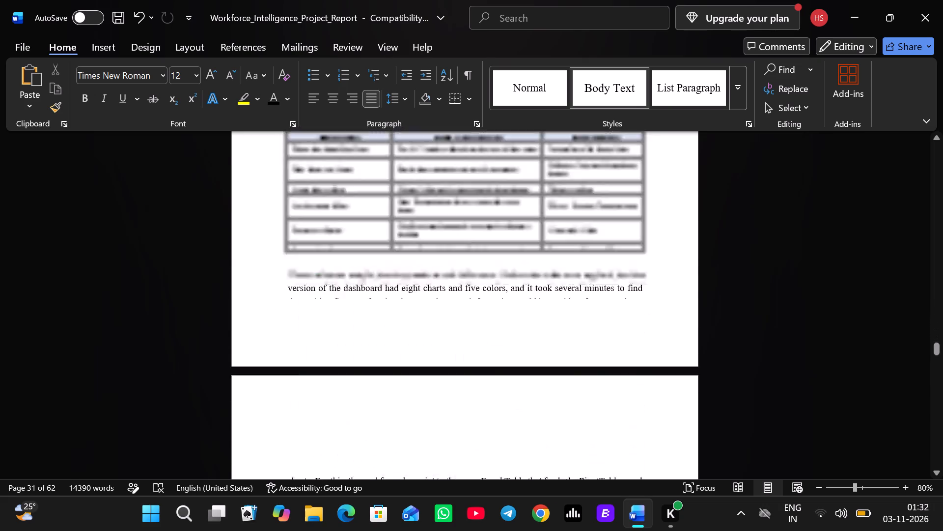
pyautogui.scroll(1, 473, 275)
# Review the layout of the Chapter 4 and Chapter 5 pages, from the Table 4 section through page 29.
pyautogui.scroll(2, 473, 275)
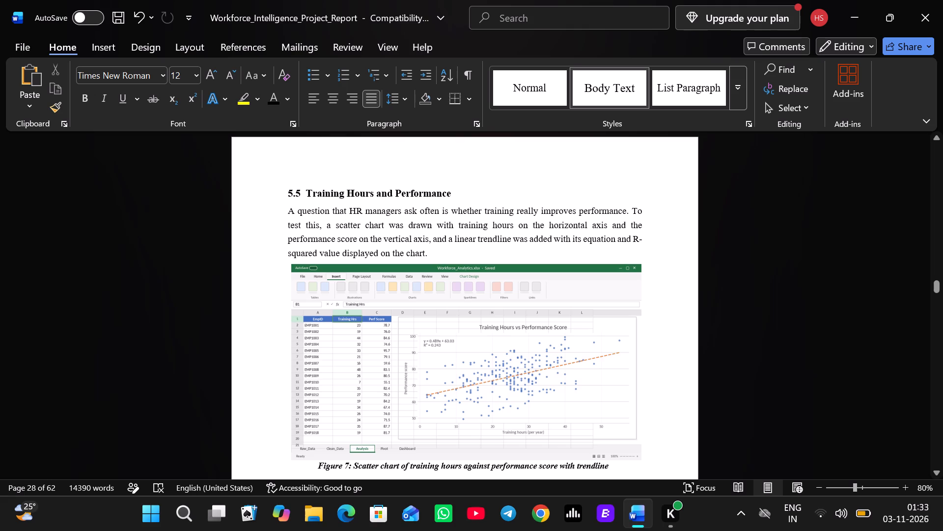
pyautogui.scroll(6, 582, 283)
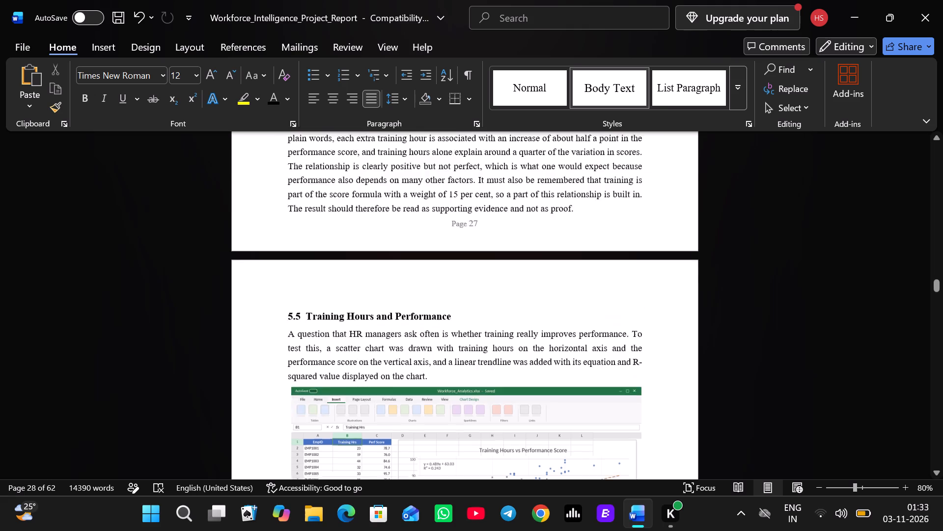
pyautogui.scroll(17, 582, 282)
pyautogui.scroll(7, 582, 282)
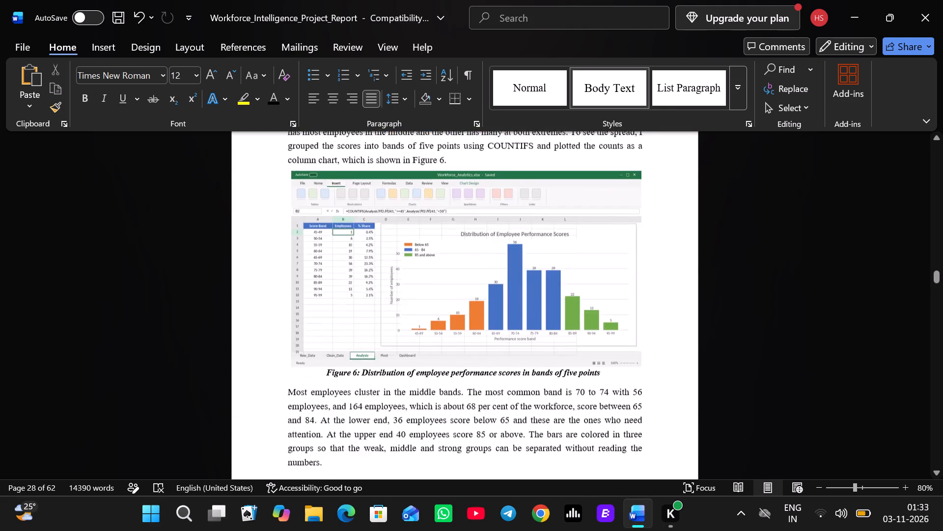
pyautogui.scroll(14, 582, 282)
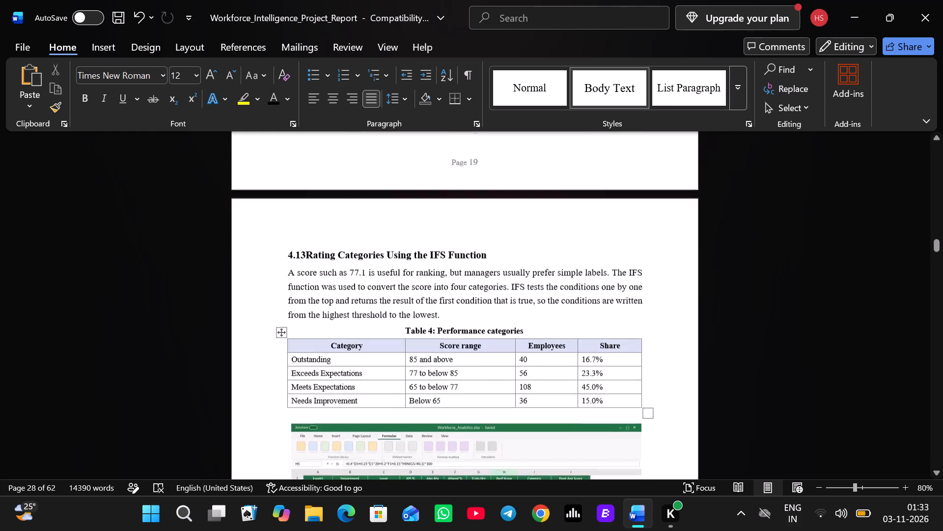
pyautogui.scroll(10, 582, 282)
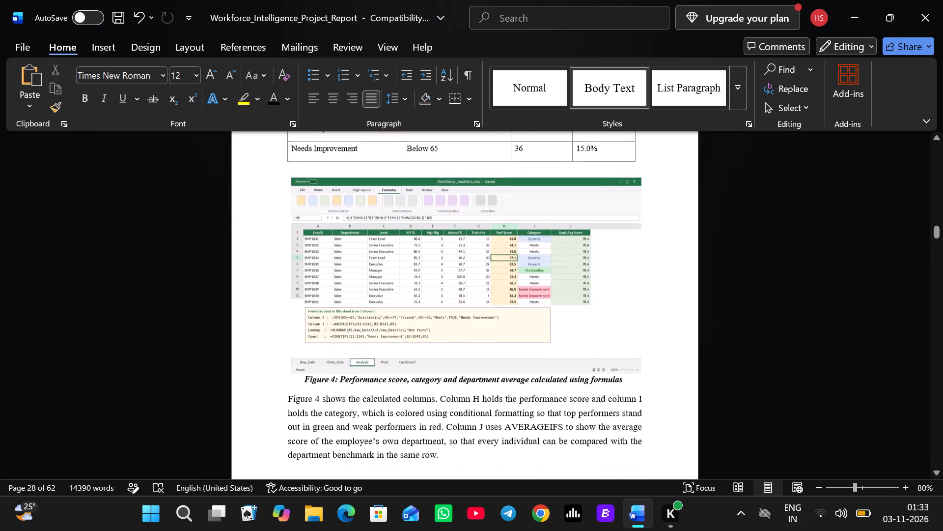
pyautogui.scroll(6, 582, 282)
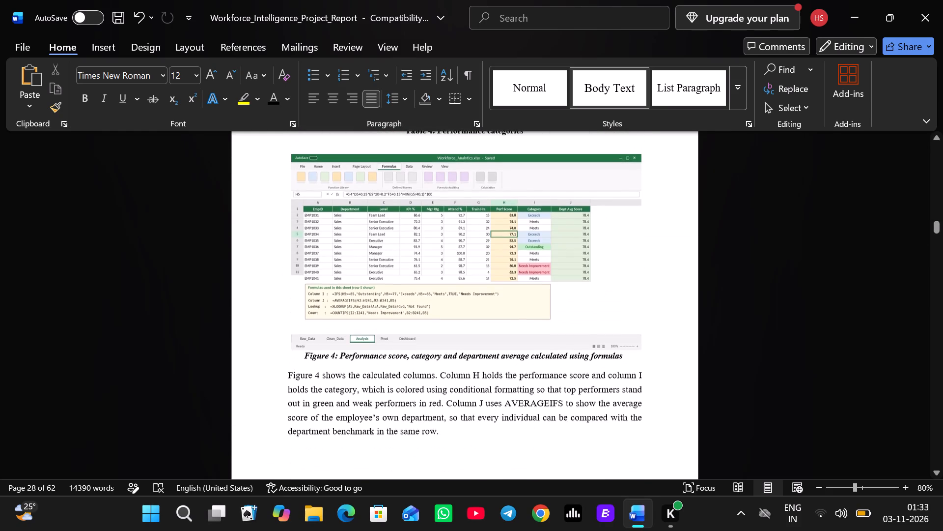
pyautogui.scroll(-3, 582, 282)
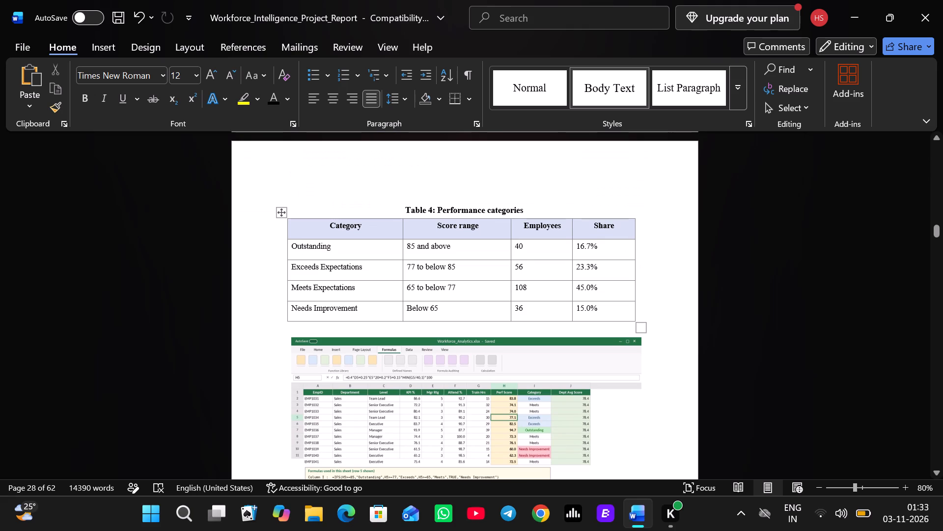
pyautogui.scroll(-5, 582, 282)
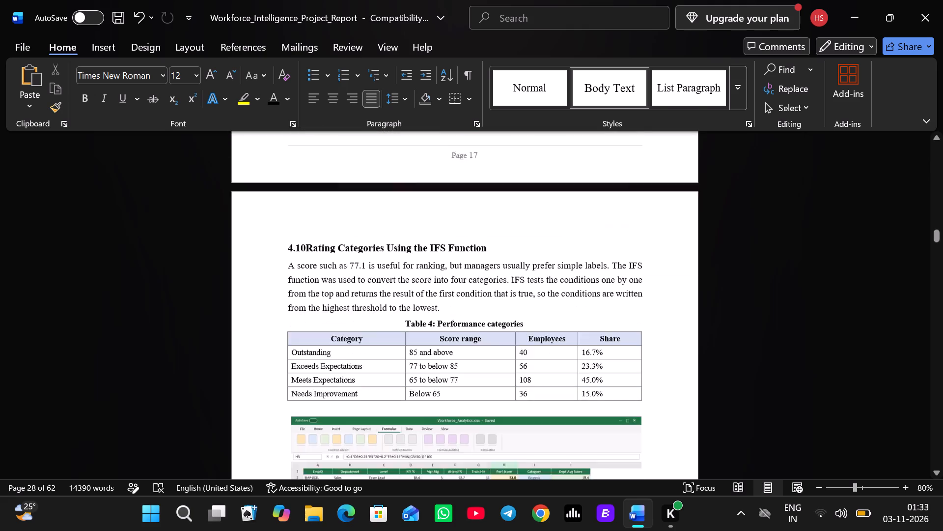
pyautogui.scroll(-4, 582, 282)
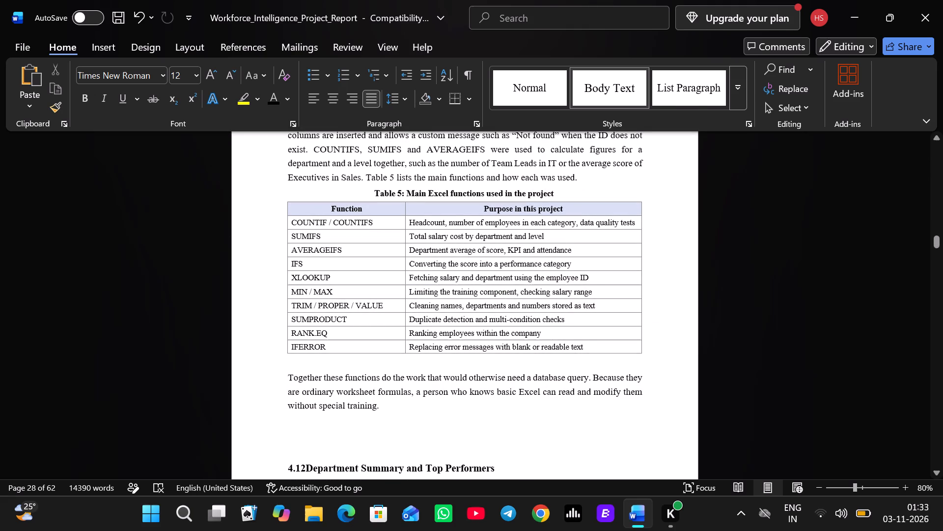
pyautogui.scroll(-5, 582, 282)
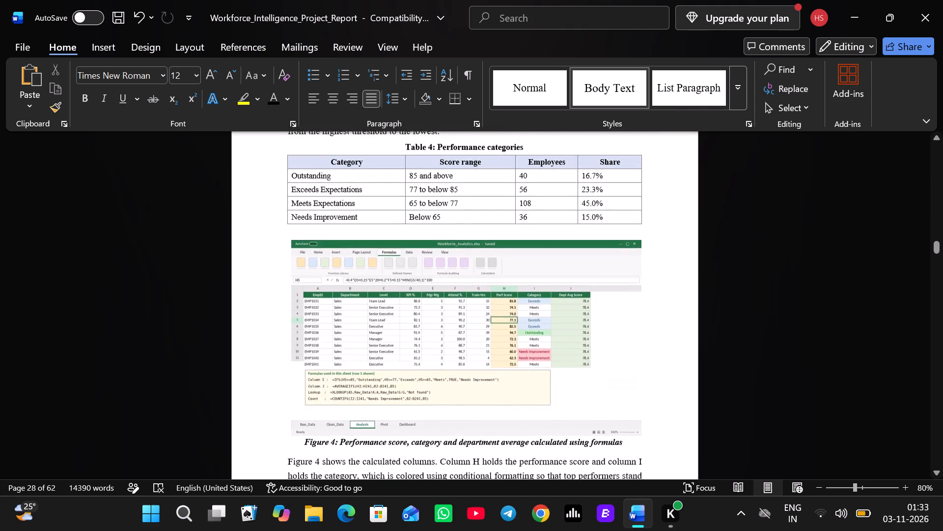
pyautogui.scroll(-9, 582, 282)
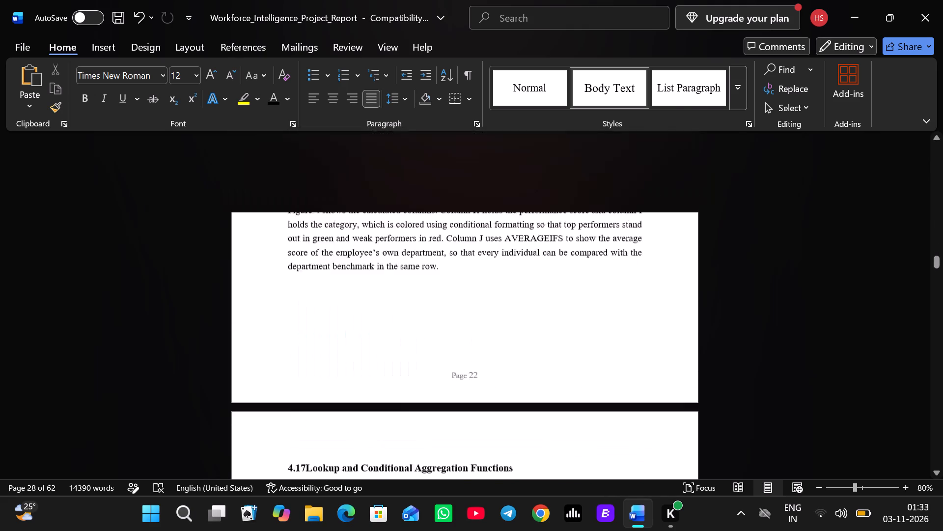
pyautogui.scroll(-7, 582, 282)
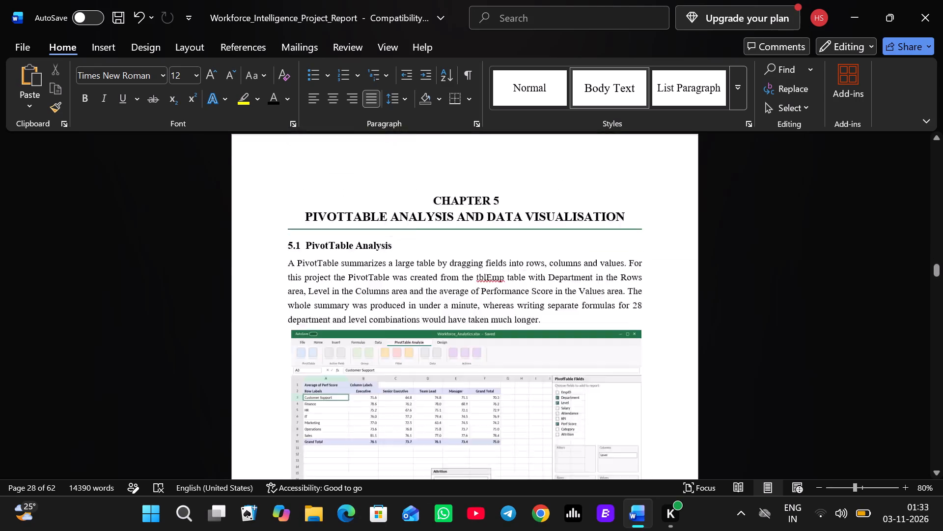
pyautogui.scroll(-5, 582, 282)
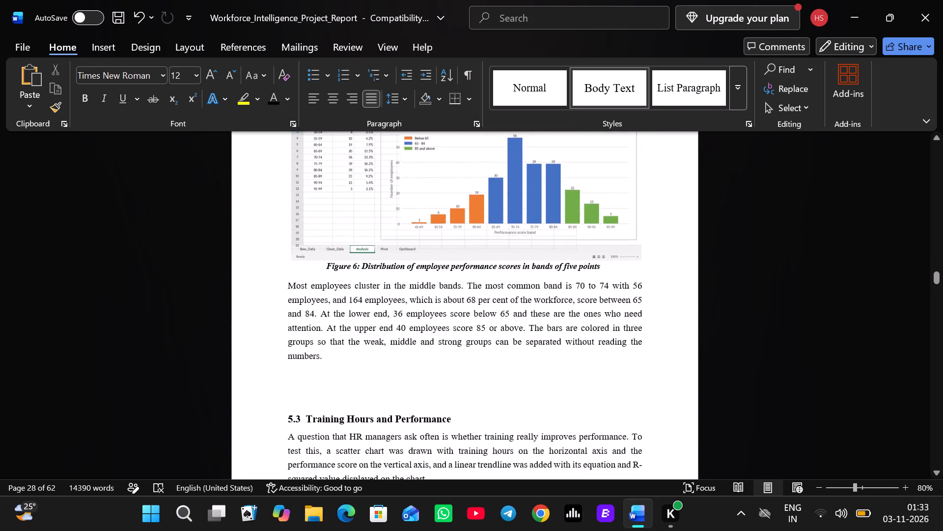
pyautogui.scroll(-5, 582, 282)
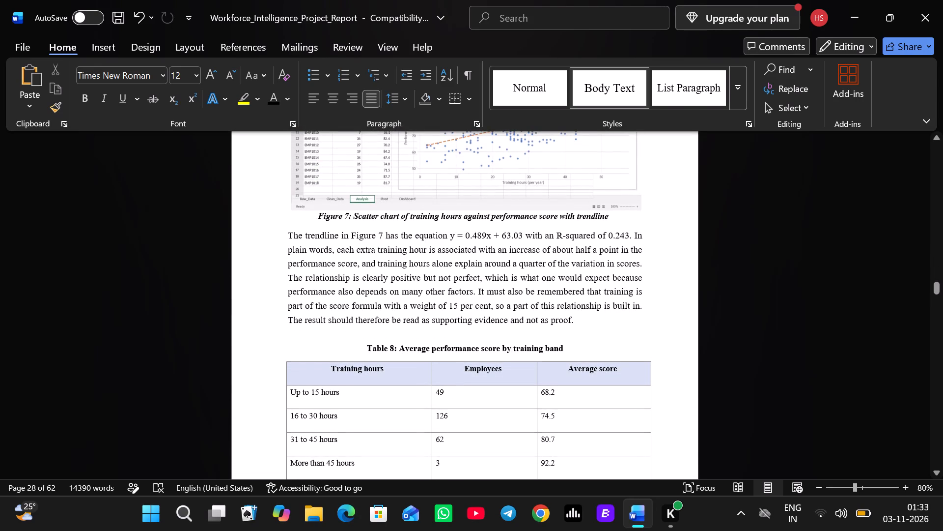
pyautogui.scroll(-12, 582, 282)
pyautogui.scroll(-11, 585, 279)
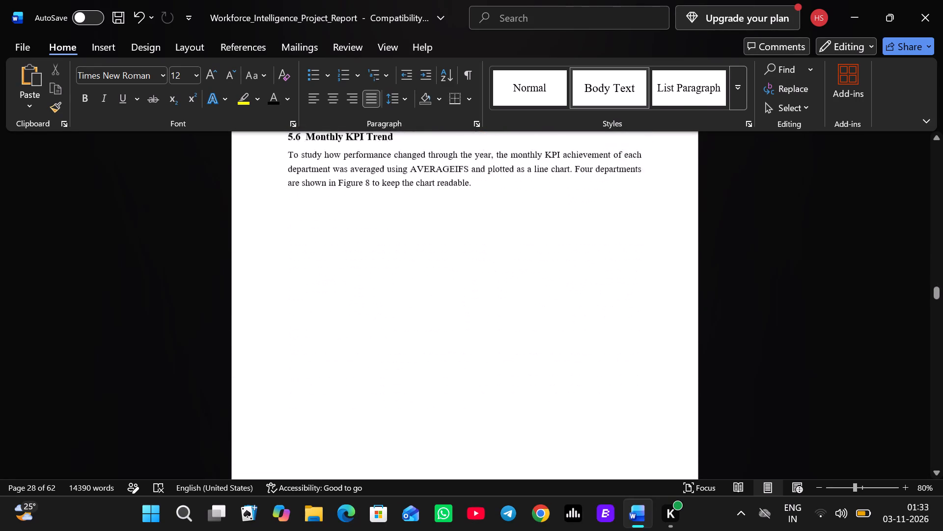
# Move the Figure 8 chart image from page 31 to the last line of the 5.6 introductory paragraph on page 29.
pyautogui.scroll(10, 585, 279)
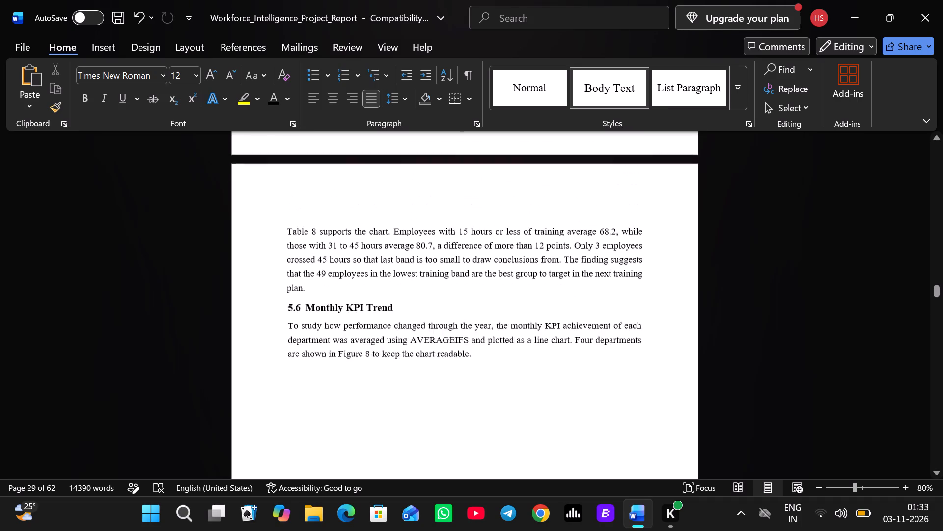
pyautogui.scroll(-20, 585, 279)
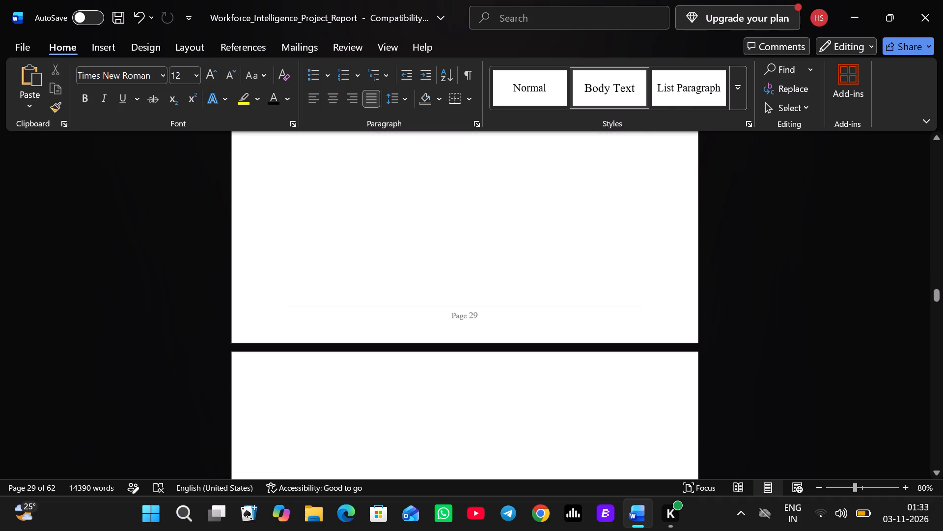
pyautogui.scroll(-18, 479, 263)
pyautogui.scroll(-8, 471, 264)
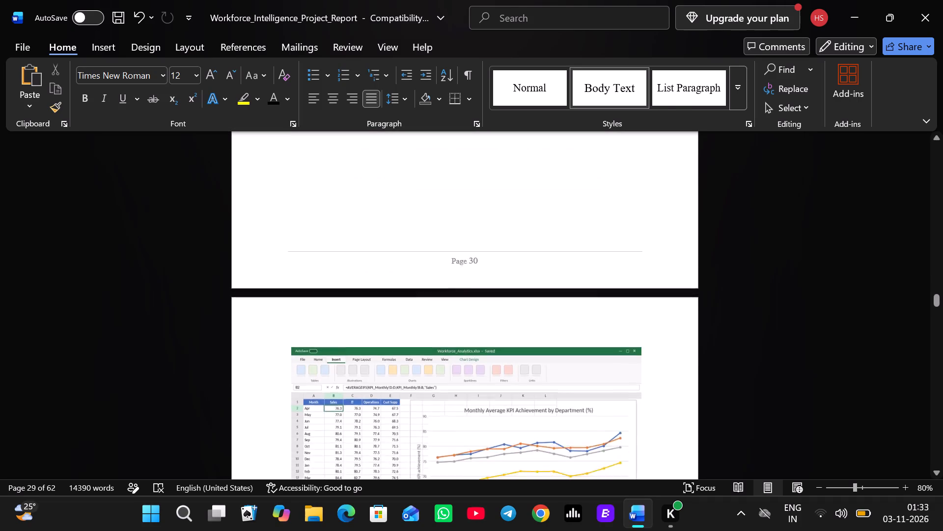
pyautogui.scroll(-3, 471, 264)
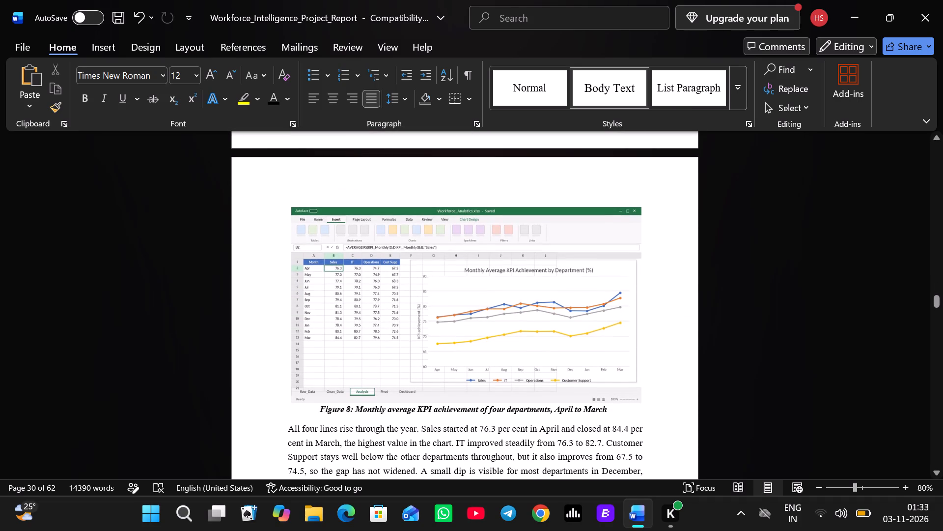
pyautogui.moveTo(460, 313); pyautogui.dragTo(454, 183)
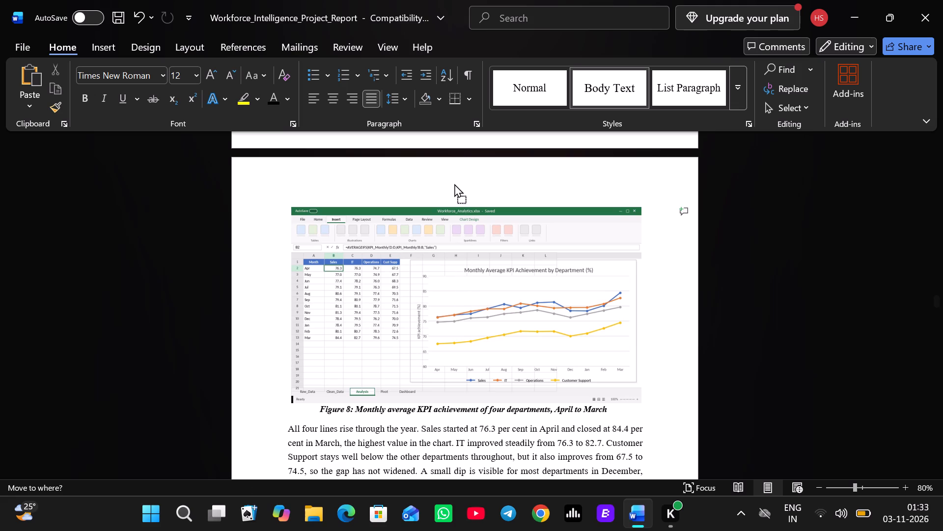
pyautogui.moveTo(454, 183); pyautogui.dragTo(454, 104)
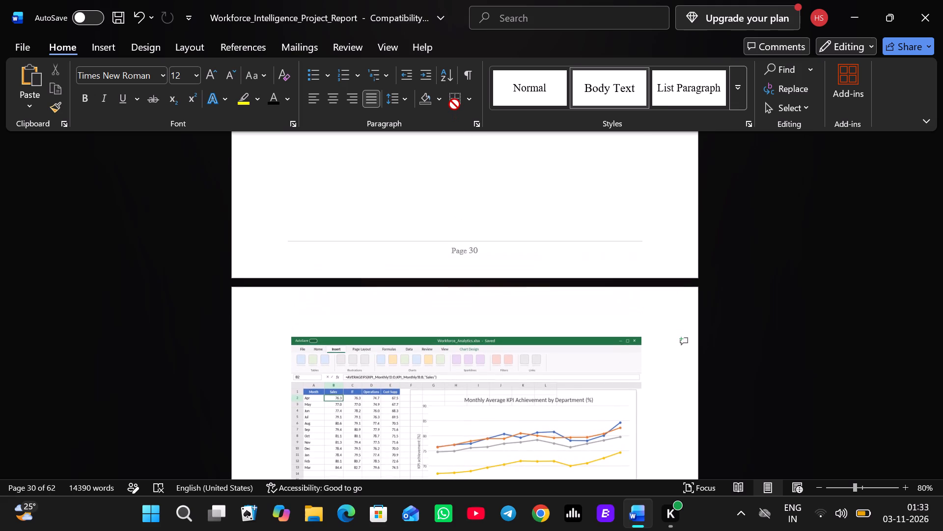
pyautogui.moveTo(454, 104); pyautogui.dragTo(454, 138)
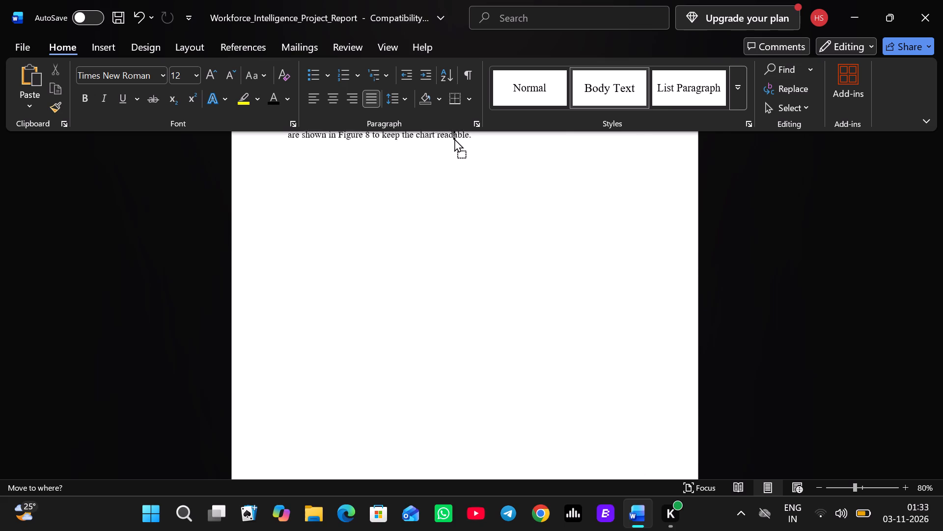
pyautogui.moveTo(454, 138); pyautogui.dragTo(444, 297)
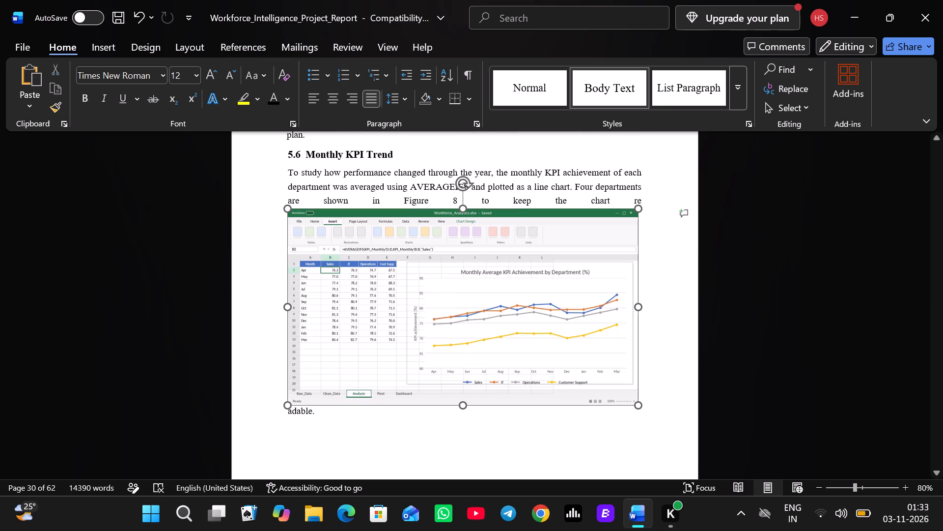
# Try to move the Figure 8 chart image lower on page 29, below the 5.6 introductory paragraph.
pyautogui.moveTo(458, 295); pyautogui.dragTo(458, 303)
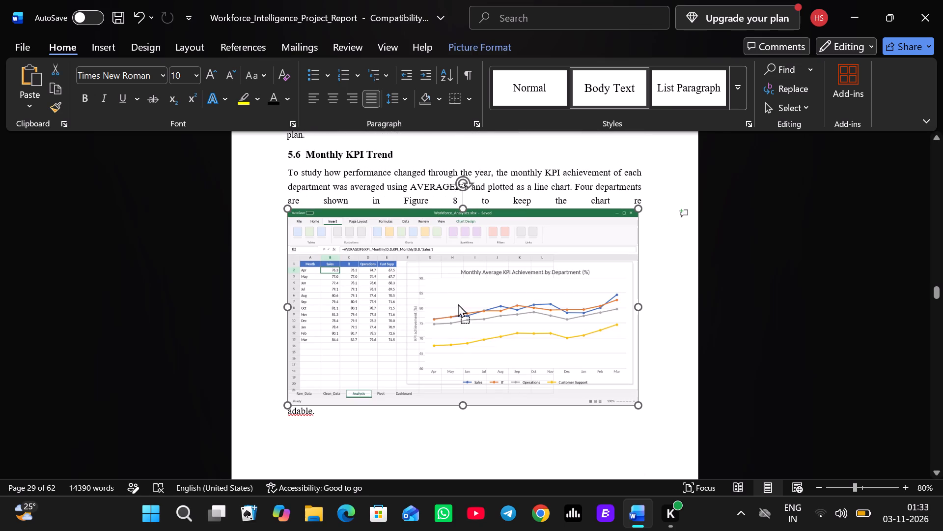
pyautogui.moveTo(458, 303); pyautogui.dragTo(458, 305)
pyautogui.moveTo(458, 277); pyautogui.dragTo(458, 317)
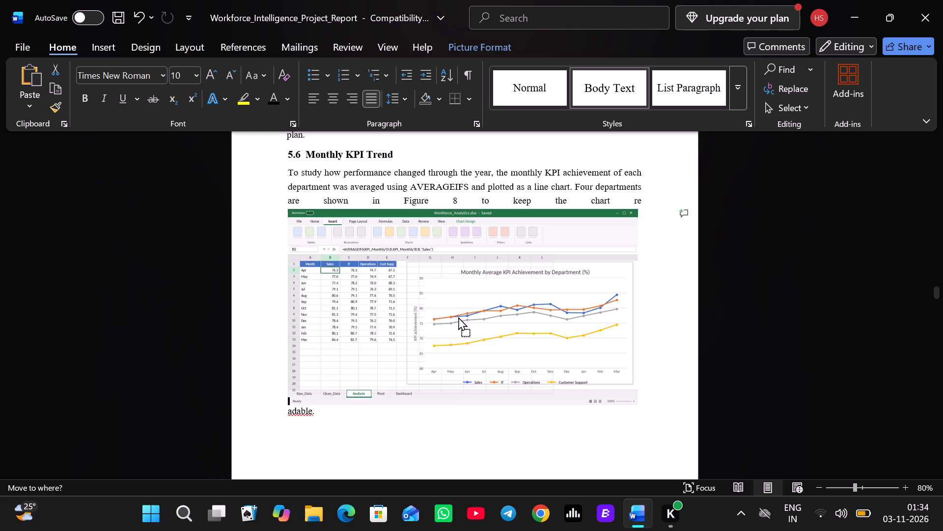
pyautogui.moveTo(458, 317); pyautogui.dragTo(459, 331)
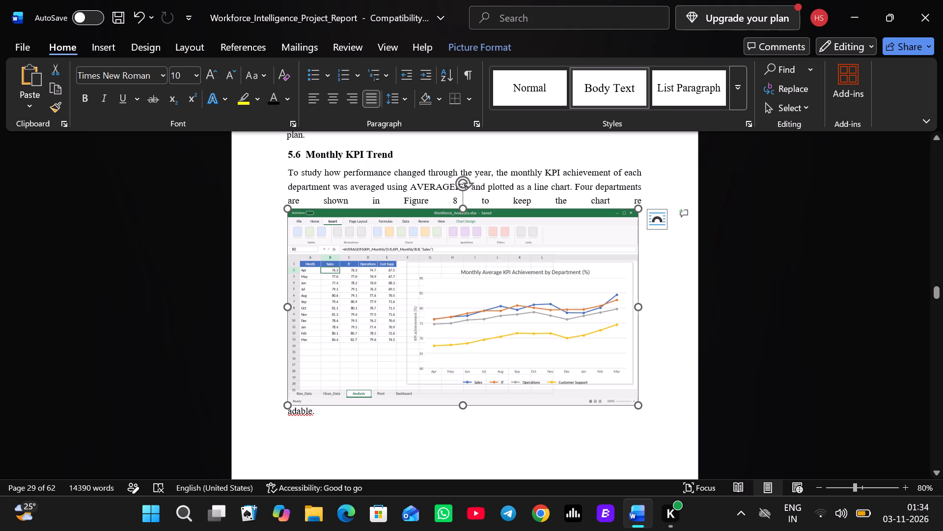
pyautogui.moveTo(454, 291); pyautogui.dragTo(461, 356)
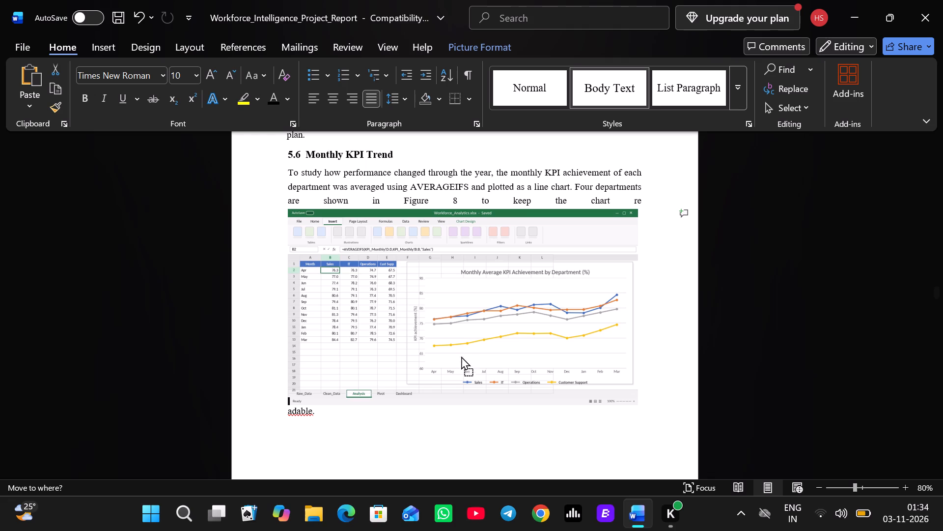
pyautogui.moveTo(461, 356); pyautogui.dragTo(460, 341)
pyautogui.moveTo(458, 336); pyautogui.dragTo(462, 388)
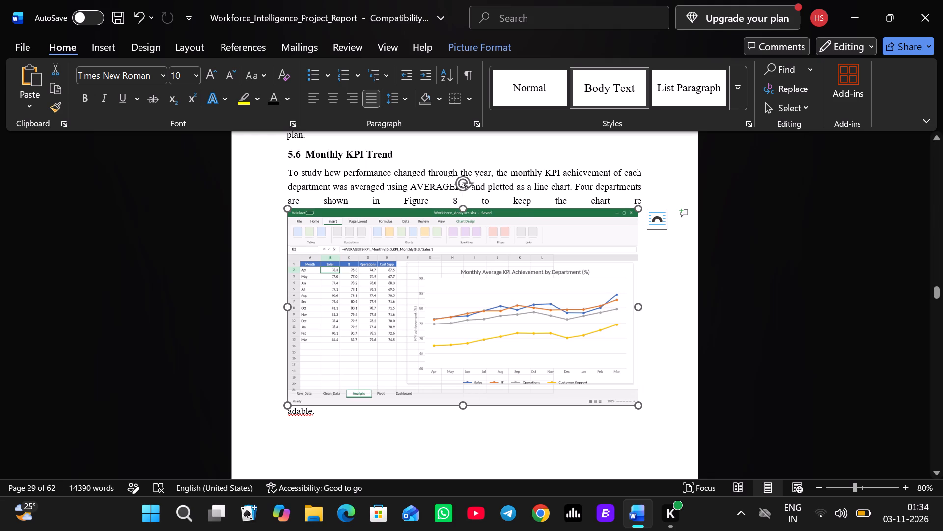
# Slightly reduce the height of the Figure 8 chart image from its top edge.
pyautogui.moveTo(464, 208); pyautogui.dragTo(462, 214)
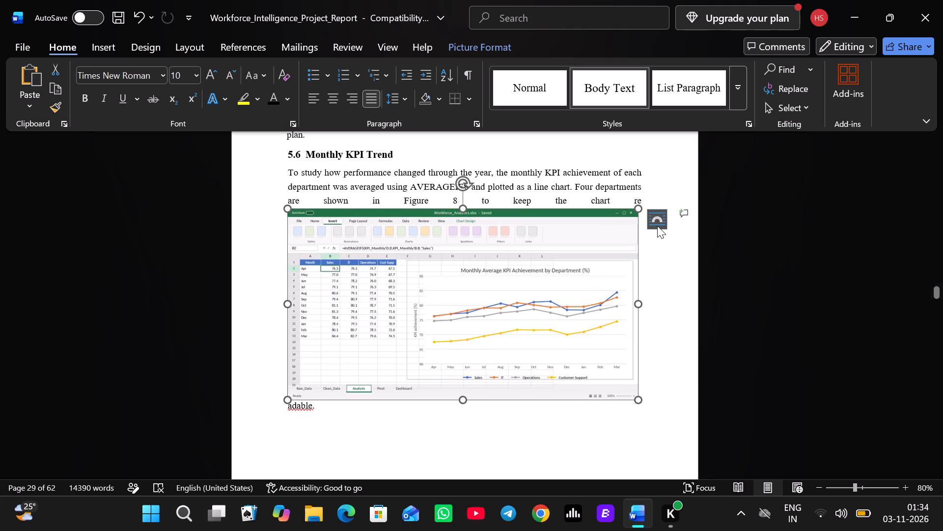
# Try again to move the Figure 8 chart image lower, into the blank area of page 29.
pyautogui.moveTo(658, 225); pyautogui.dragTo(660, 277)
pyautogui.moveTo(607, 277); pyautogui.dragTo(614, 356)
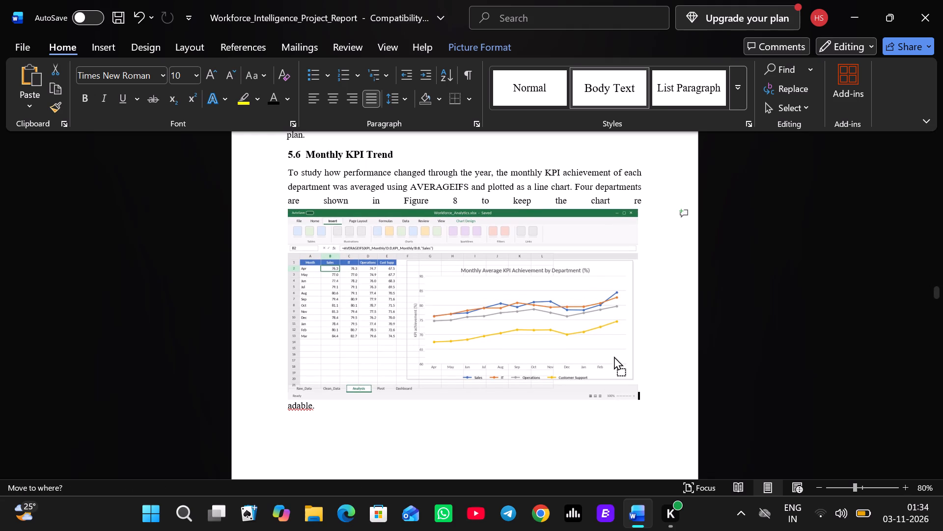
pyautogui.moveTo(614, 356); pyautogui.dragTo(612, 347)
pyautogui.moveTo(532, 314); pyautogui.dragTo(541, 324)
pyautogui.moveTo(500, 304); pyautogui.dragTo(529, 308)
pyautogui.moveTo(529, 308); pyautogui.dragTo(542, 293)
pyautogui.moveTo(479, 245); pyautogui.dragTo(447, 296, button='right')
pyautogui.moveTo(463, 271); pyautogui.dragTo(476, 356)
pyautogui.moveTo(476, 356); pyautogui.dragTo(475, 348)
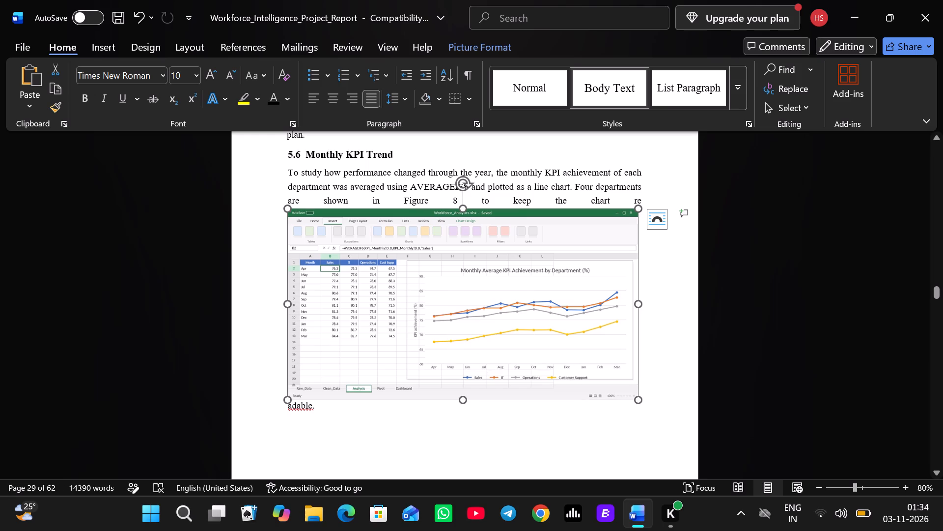
# Insert a paragraph break and a blank line after "chart re" to separate the Figure 8 chart from the 5.6 text.
pyautogui.click(648, 202)
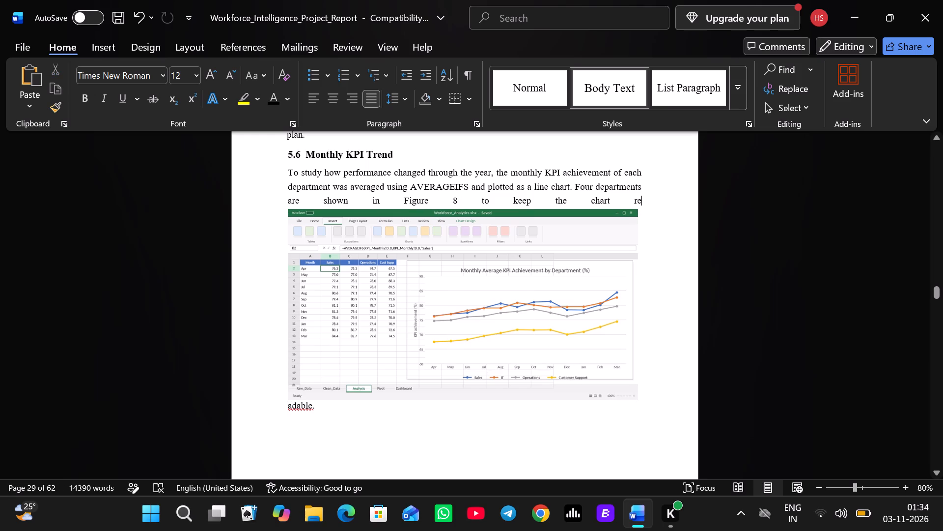
pyautogui.press('Return')
pyautogui.press('Return')
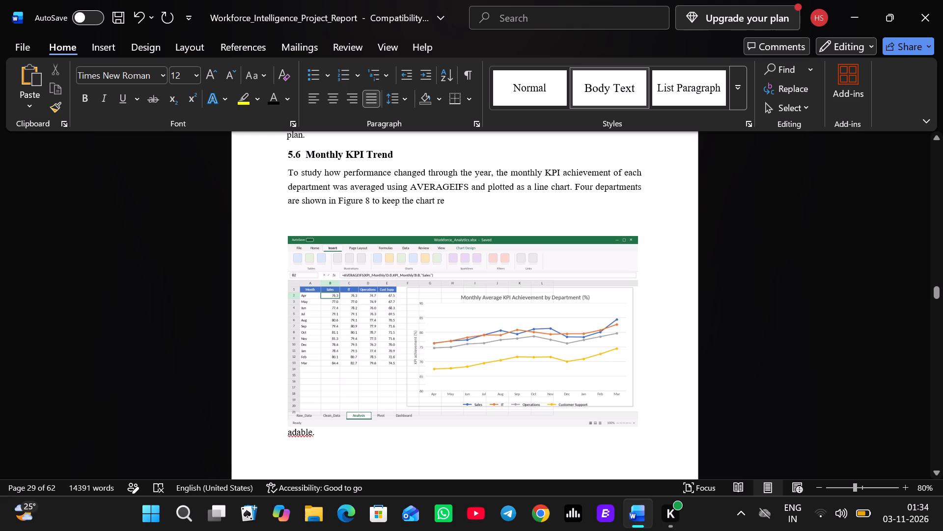
# Complete the cut-off last word of the 5.6 introductory paragraph so it reads "readable".
pyautogui.click(455, 205)
pyautogui.press('a')
pyautogui.write('dablw')
pyautogui.press('BackSpace')
pyautogui.press('w')
pyautogui.press('BackSpace')
pyautogui.press('e')
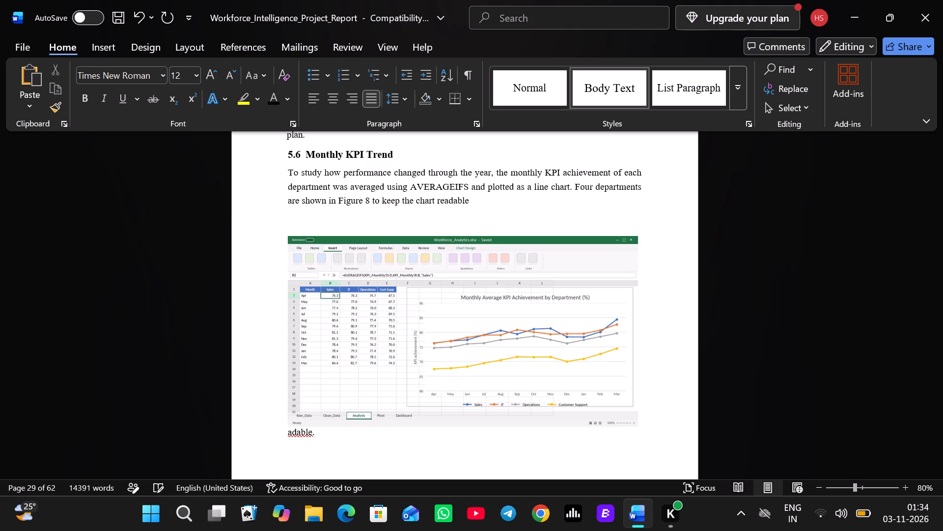
# Delete the leftover fragment "adable." beneath the Figure 8 chart image.
pyautogui.click(319, 432)
pyautogui.press('BackSpace')
pyautogui.press('BackSpace')
pyautogui.press('BackSpace')
pyautogui.press('BackSpace')
pyautogui.press('BackSpace')
pyautogui.press('BackSpace')
pyautogui.press('BackSpace')
pyautogui.press('BackSpace')
pyautogui.press('BackSpace')
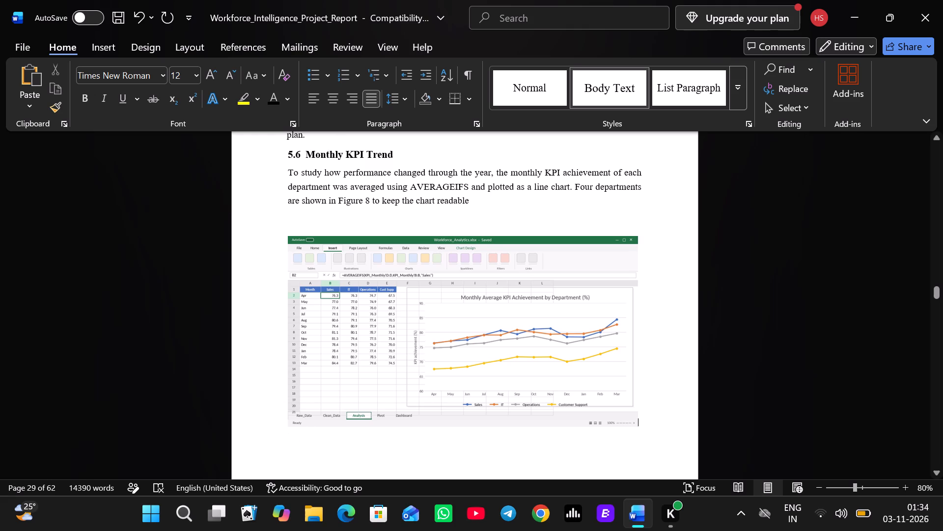
# Copy the page 31 content from the Figure 8 caption through Table 9 and its discussion, ending at "This suggests that".
pyautogui.scroll(-6, 427, 319)
pyautogui.scroll(-4, 492, 277)
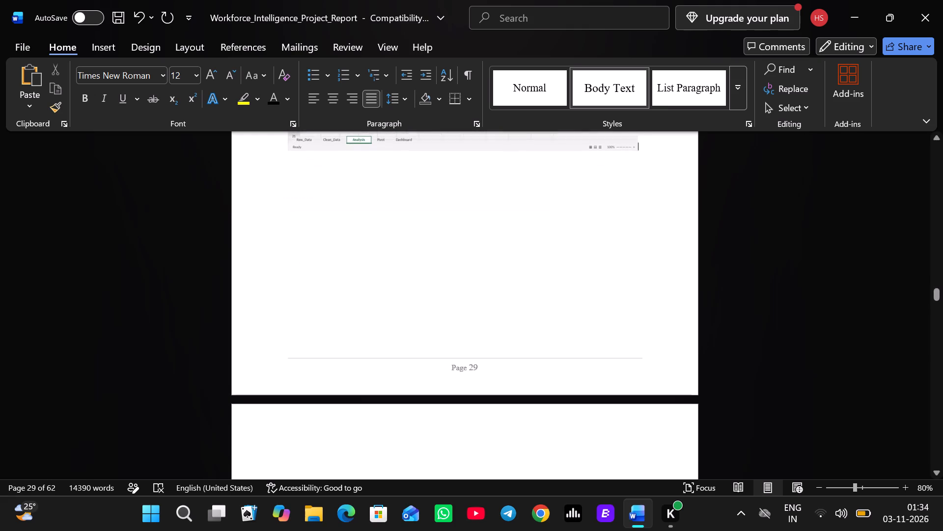
pyautogui.scroll(-5, 491, 276)
pyautogui.scroll(-5, 436, 349)
pyautogui.scroll(-12, 541, 275)
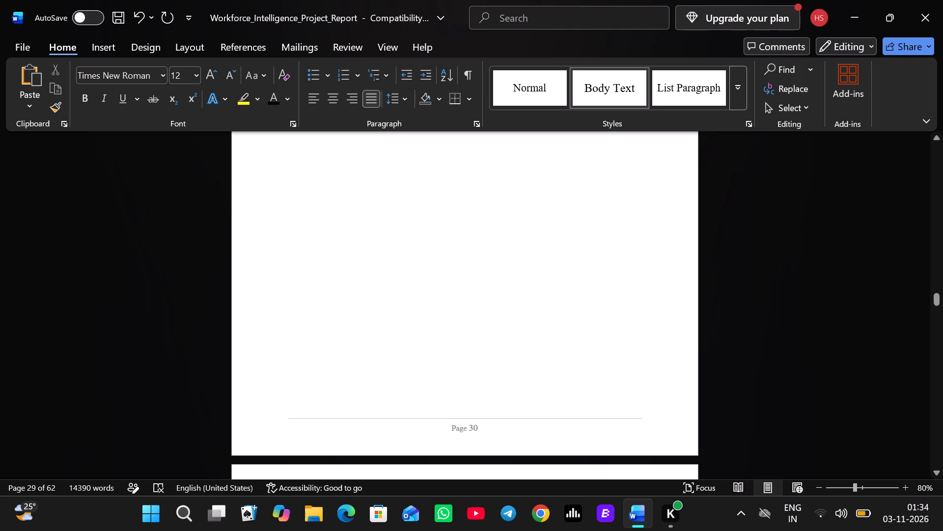
pyautogui.scroll(-10, 477, 280)
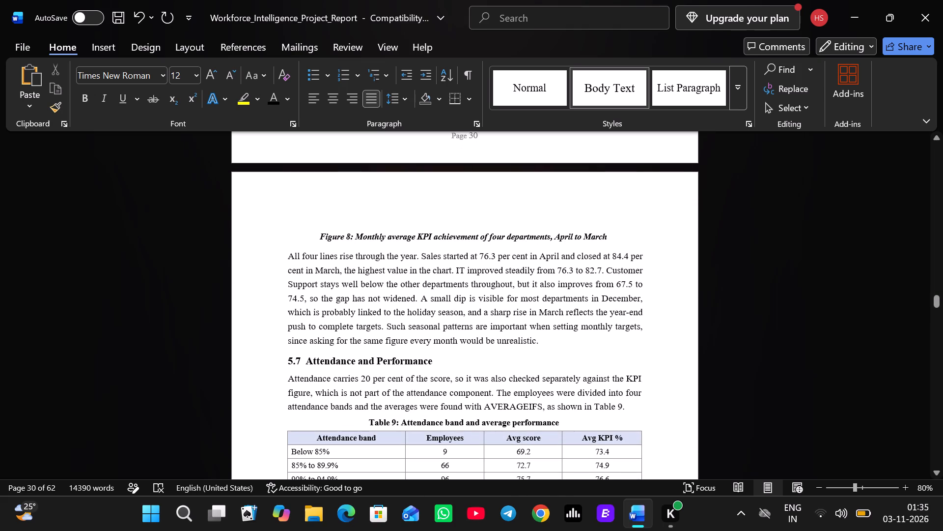
pyautogui.moveTo(320, 236); pyautogui.dragTo(513, 341)
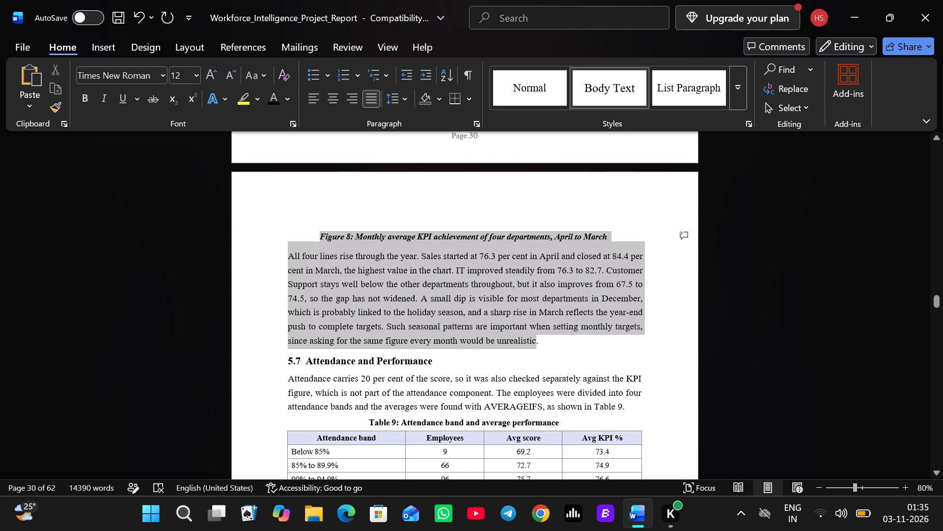
pyautogui.moveTo(513, 341); pyautogui.dragTo(632, 331)
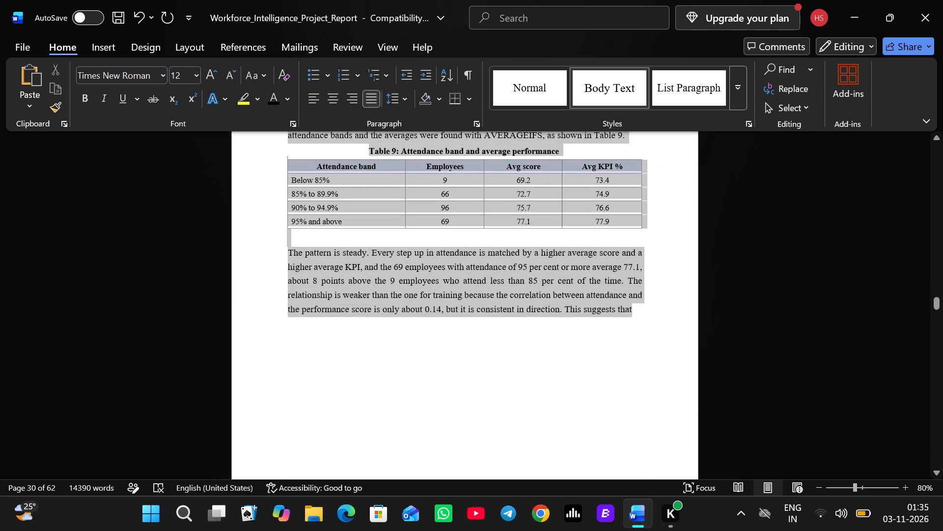
pyautogui.moveTo(632, 331); pyautogui.dragTo(637, 324)
pyautogui.rightClick(555, 283)
pyautogui.click(597, 237)
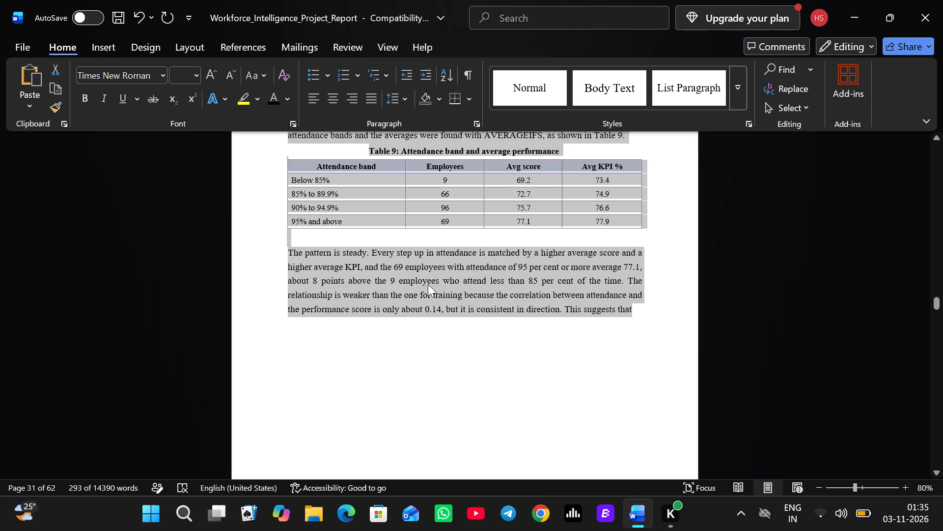
# Add two line breaks after the Figure 8 chart on page 29 and paste the copied caption, discussion and 5.7 content there.
pyautogui.scroll(17, 423, 284)
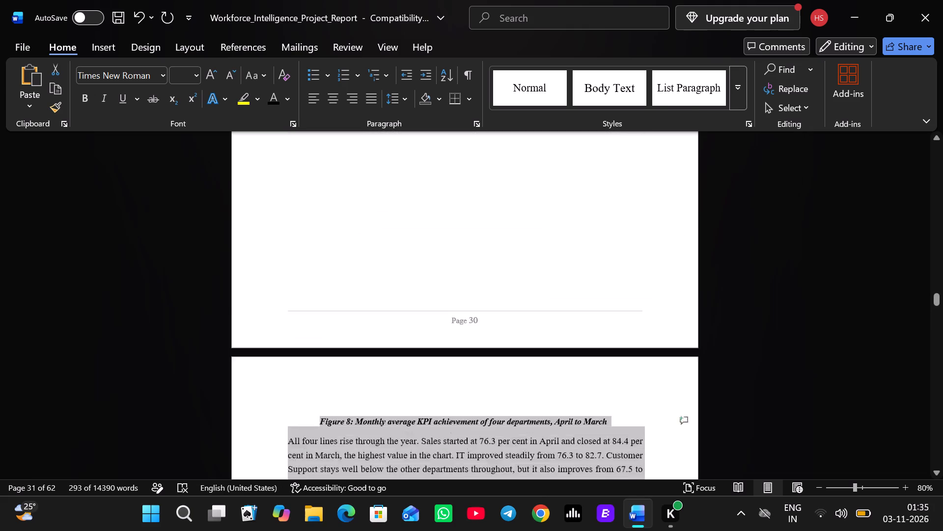
pyautogui.scroll(20, 423, 284)
pyautogui.scroll(14, 423, 284)
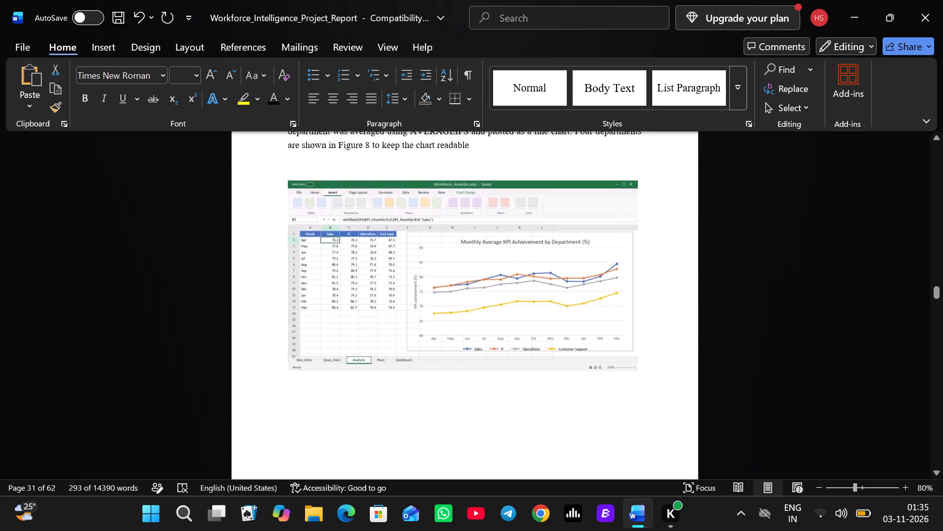
pyautogui.scroll(3, 423, 284)
pyautogui.scroll(-10, 423, 284)
pyautogui.click(532, 247)
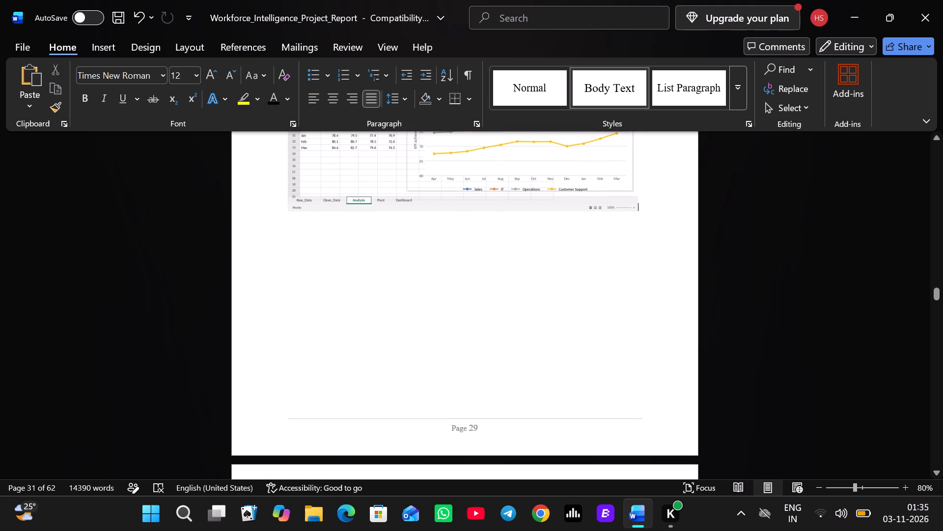
pyautogui.press('Return')
pyautogui.press('Return')
pyautogui.hotkey('ctrl', 'v')
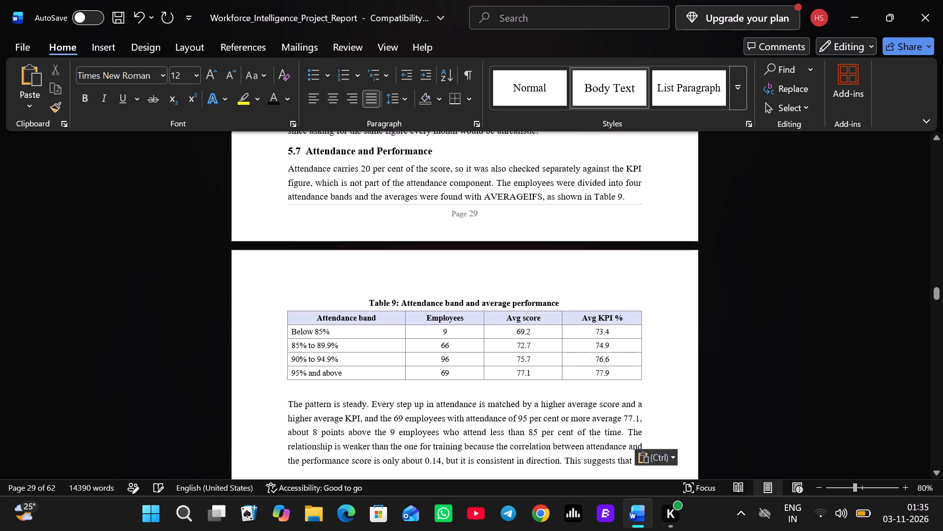
# Review the layout of the pasted content from section 5.6 on page 29 through Table 9 on the following page.
pyautogui.scroll(7, 531, 247)
pyautogui.scroll(-3, 535, 255)
pyautogui.scroll(2, 535, 255)
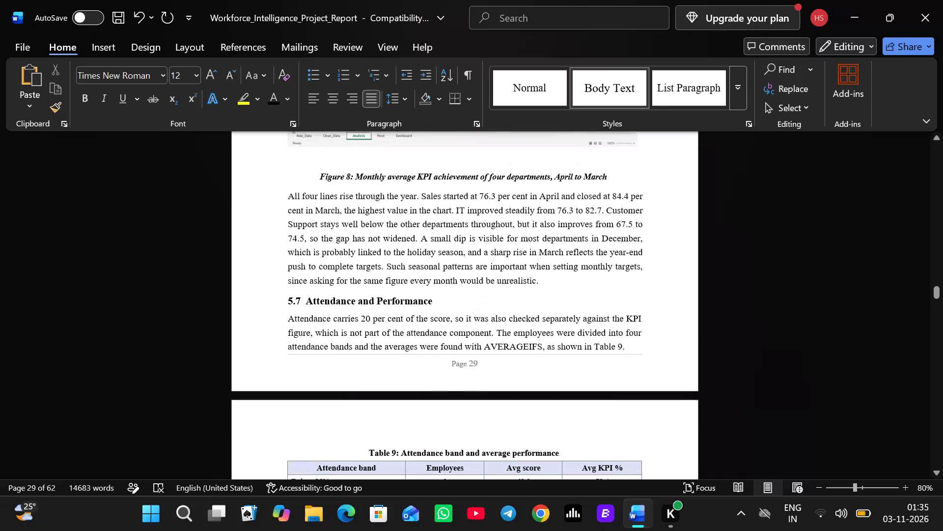
pyautogui.scroll(17, 537, 255)
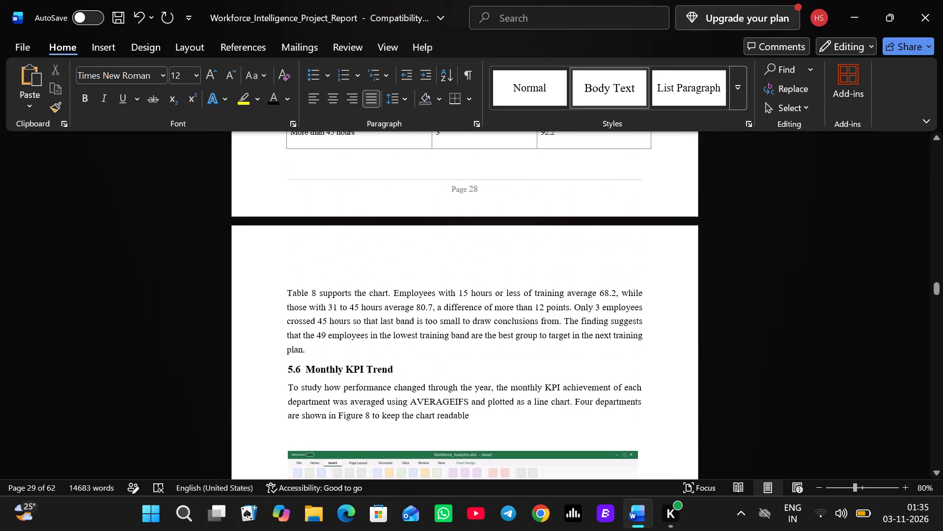
pyautogui.scroll(-6, 537, 255)
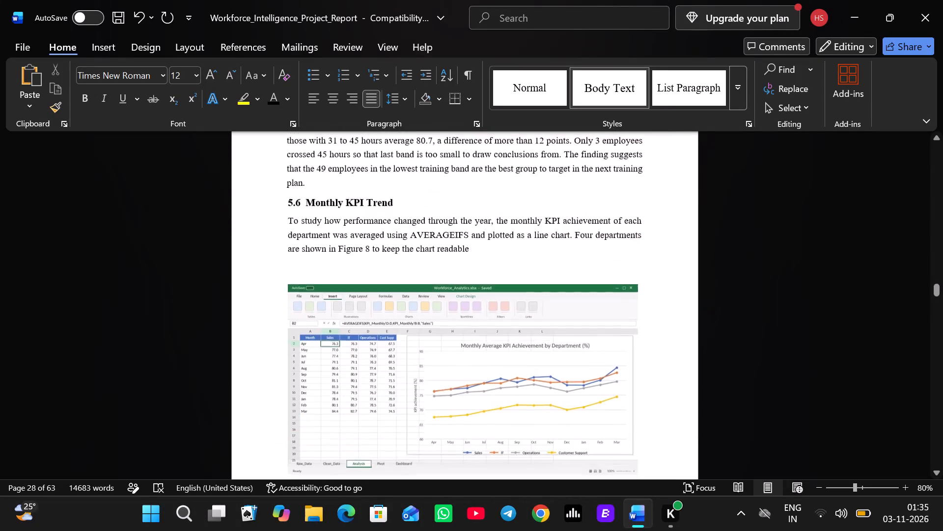
pyautogui.scroll(-19, 537, 255)
pyautogui.scroll(4, 524, 251)
pyautogui.scroll(-6, 524, 251)
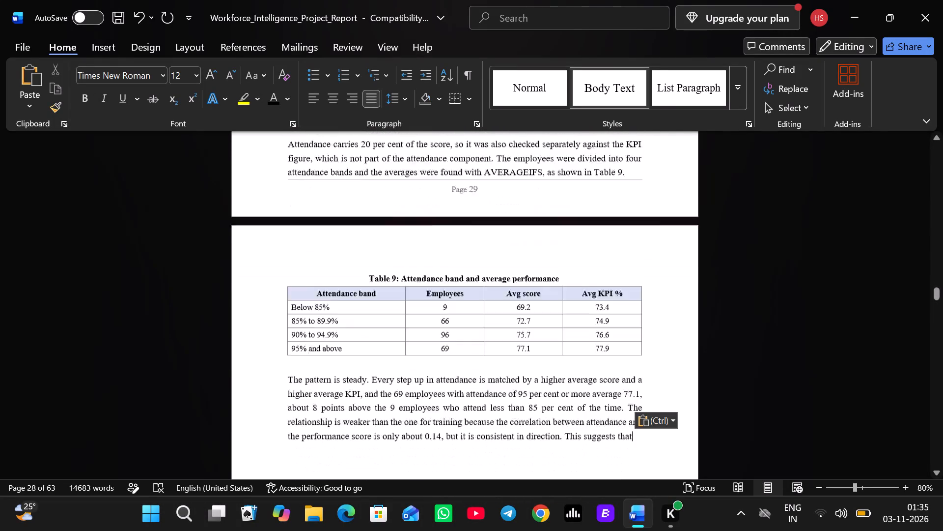
# Delete the original copy of the content from the Figure 8 caption through Table 9 and its discussion on page 32.
pyautogui.scroll(-16, 524, 251)
pyautogui.scroll(-5, 505, 247)
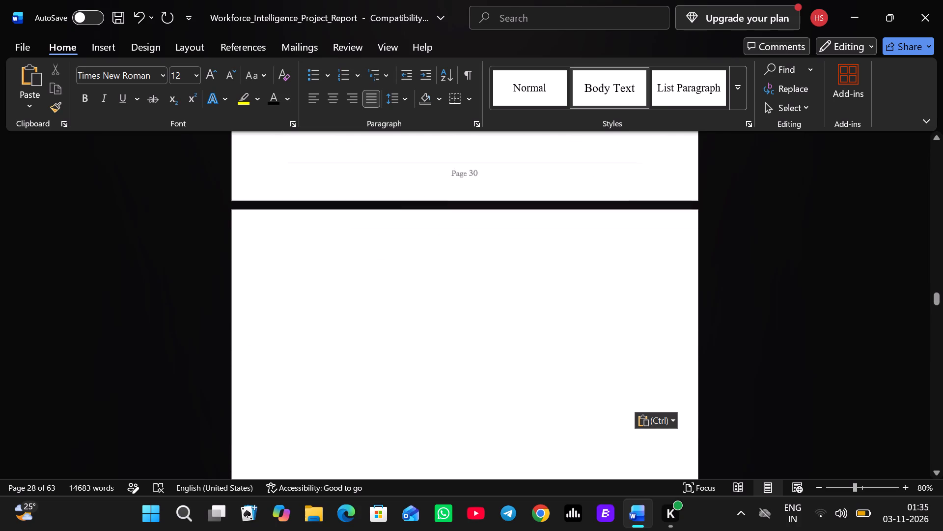
pyautogui.scroll(-20, 502, 247)
pyautogui.scroll(-7, 502, 247)
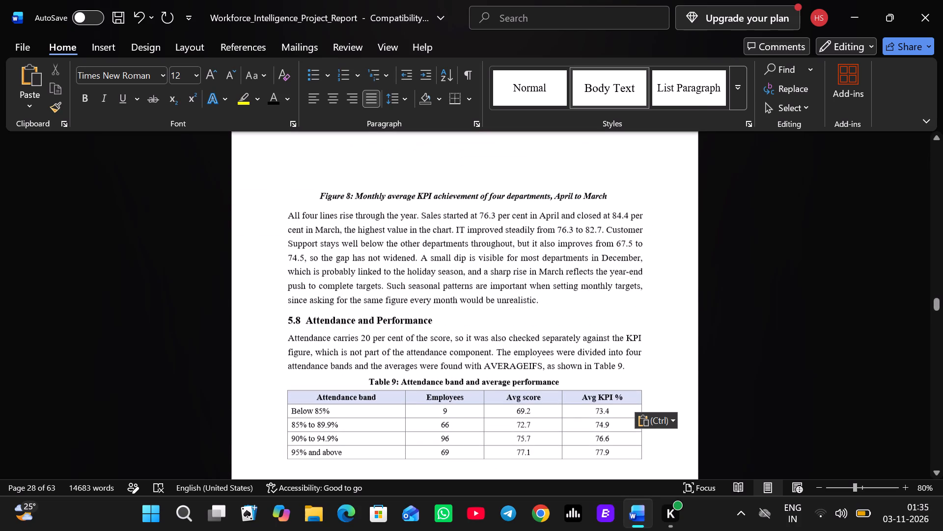
pyautogui.moveTo(320, 195); pyautogui.dragTo(410, 416)
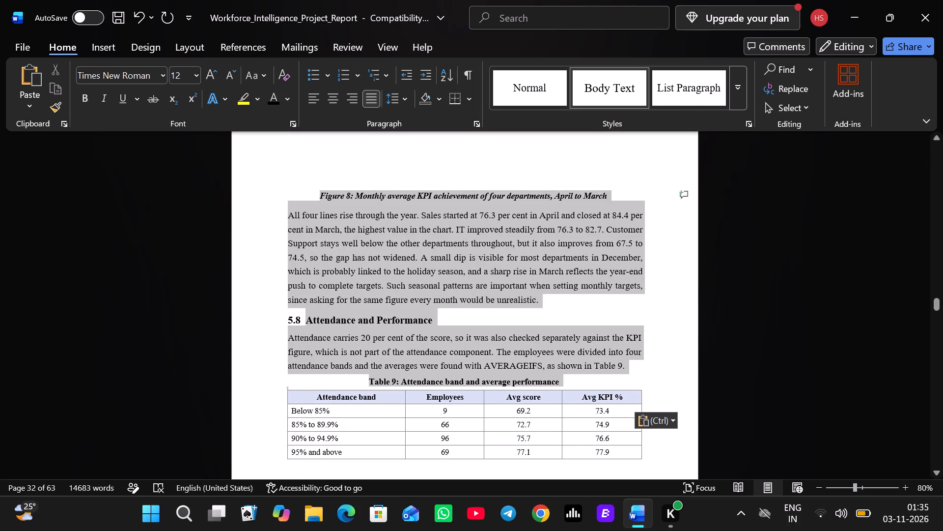
pyautogui.moveTo(410, 416); pyautogui.dragTo(629, 215)
pyautogui.press('BackSpace')
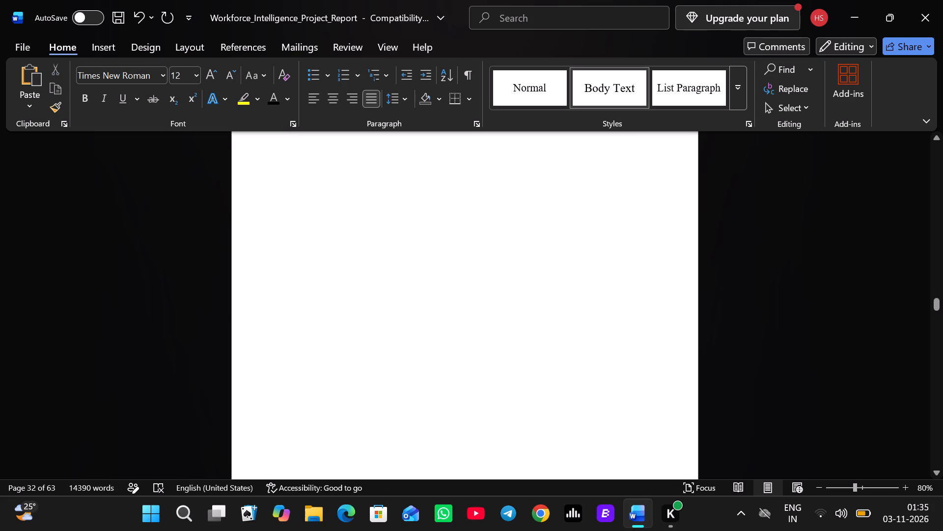
# Try to close the blank space before the paragraph starting "attendance is a useful early warning sign" on page 33.
pyautogui.scroll(20, 630, 215)
pyautogui.scroll(14, 599, 233)
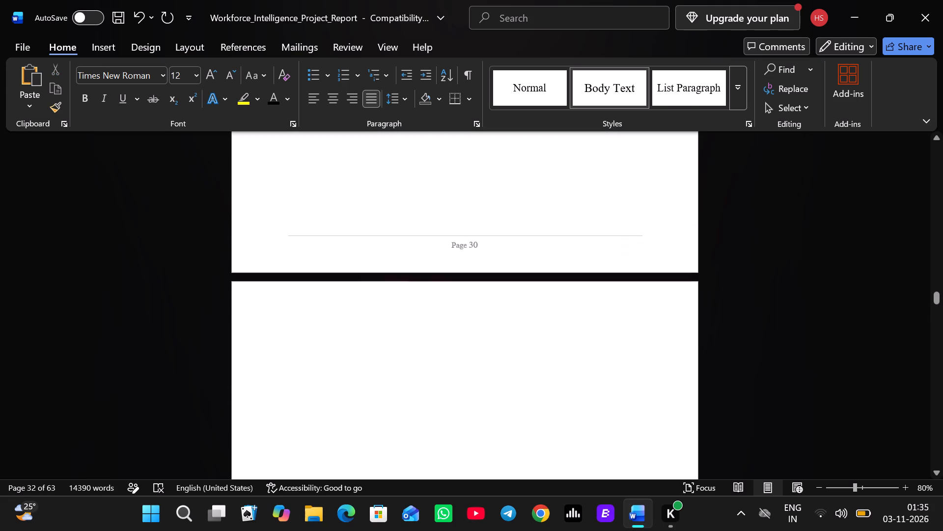
pyautogui.scroll(9, 594, 233)
pyautogui.scroll(-20, 594, 232)
pyautogui.scroll(-7, 594, 232)
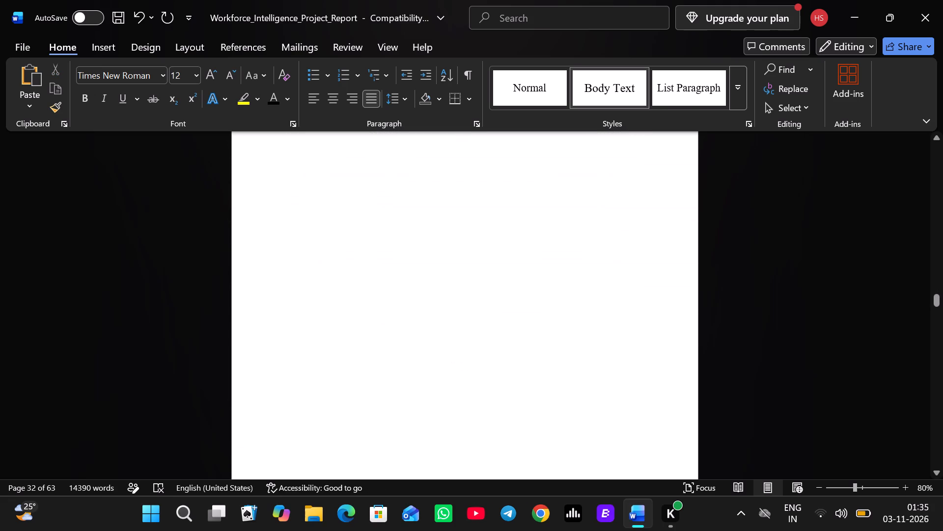
pyautogui.scroll(-20, 459, 236)
pyautogui.scroll(-17, 459, 236)
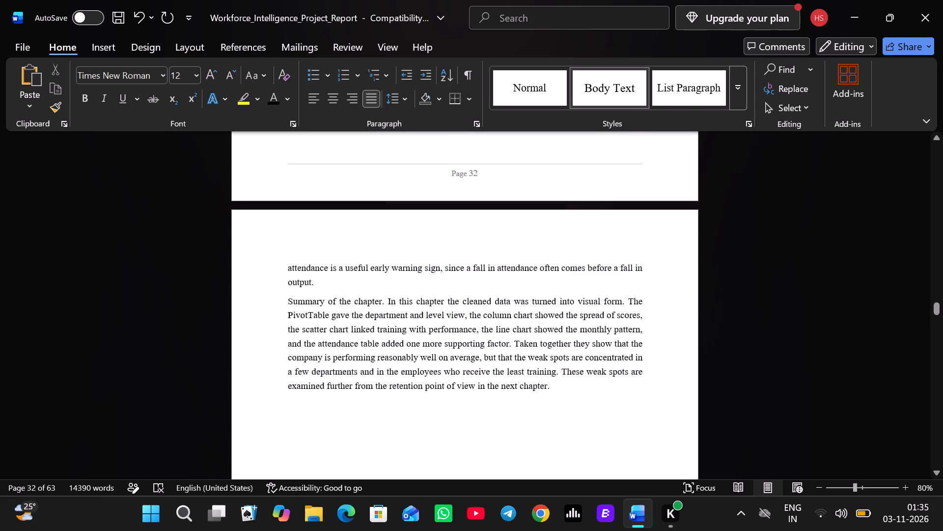
pyautogui.click(286, 228)
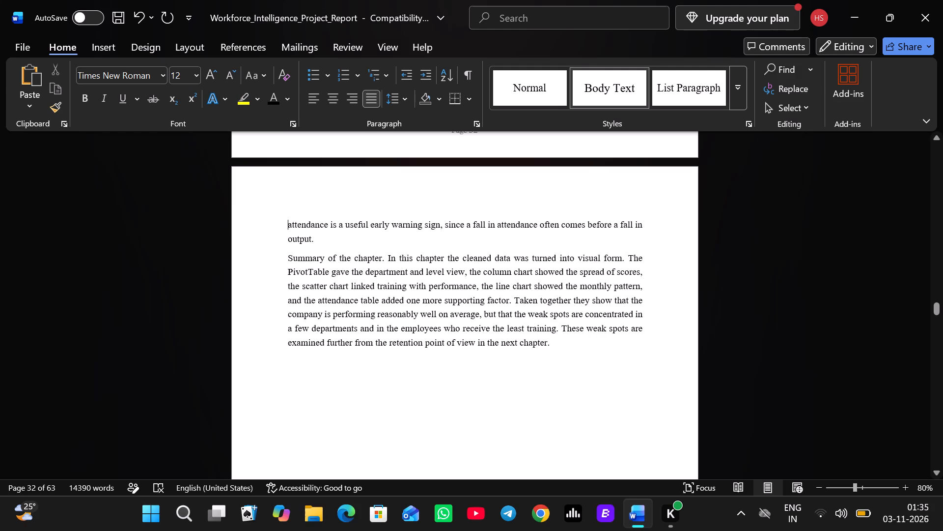
pyautogui.press('BackSpace')
pyautogui.press('BackSpace')
pyautogui.press('BackSpace')
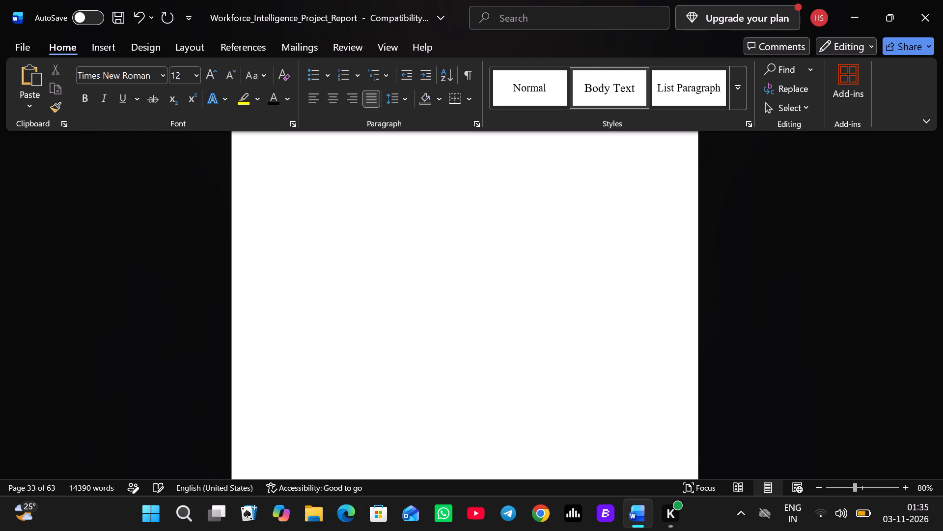
# Review the layout from the Table 8 discussion and section 5.6 on page 29 through the blank pages after Table 9.
pyautogui.scroll(9, 286, 228)
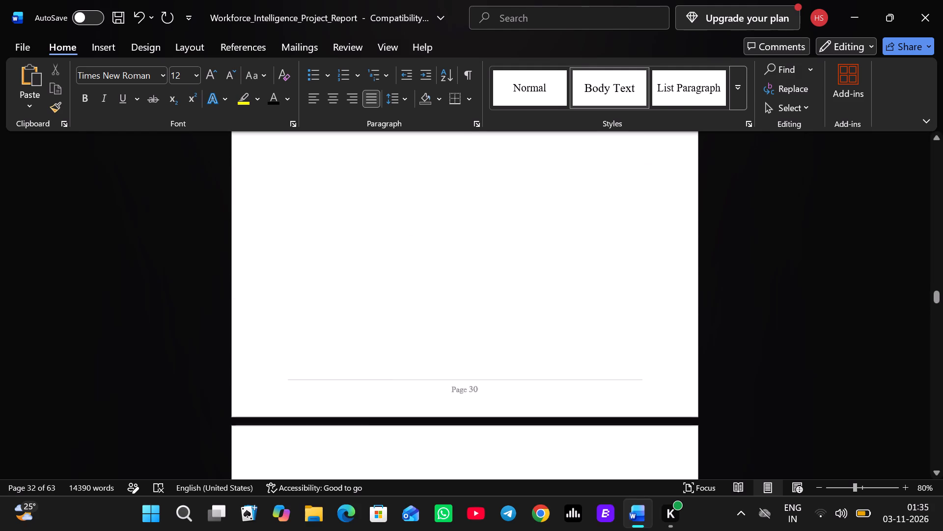
pyautogui.scroll(2, 286, 228)
pyautogui.scroll(-4, 286, 228)
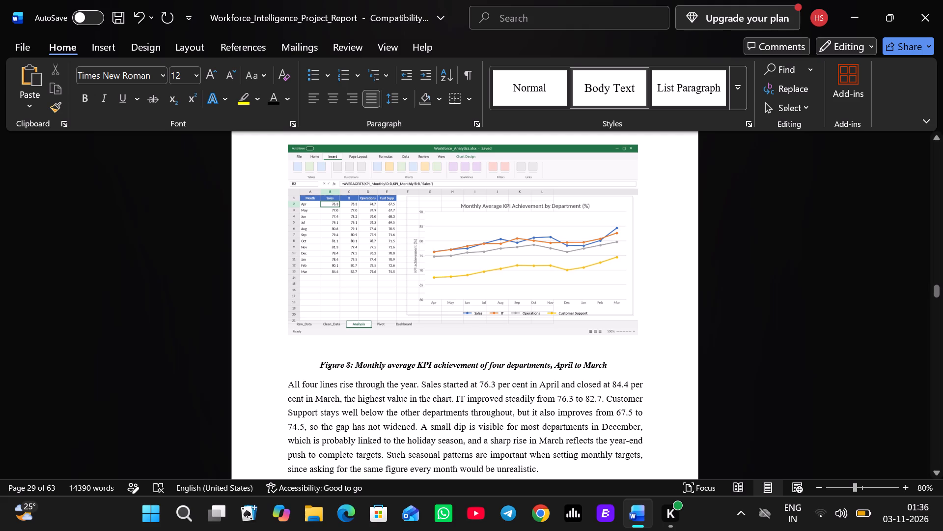
pyautogui.scroll(12, 457, 300)
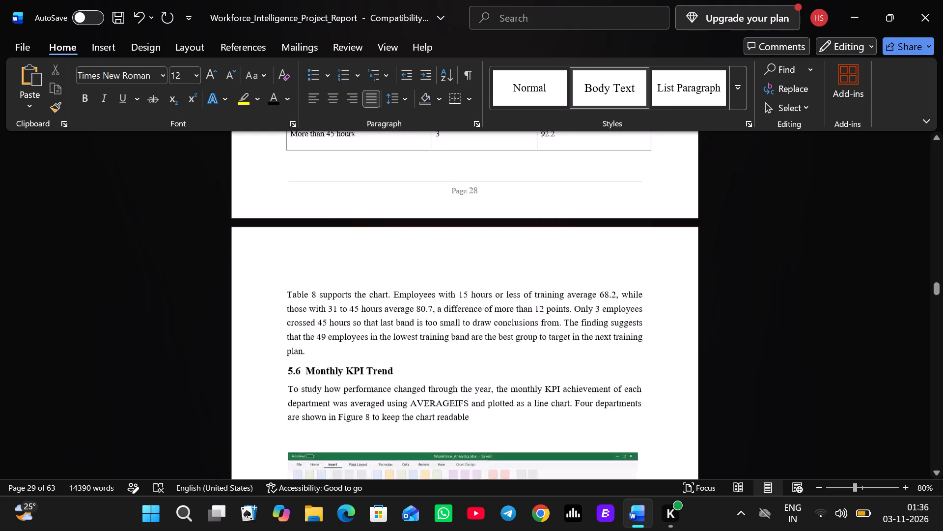
pyautogui.scroll(-18, 446, 275)
pyautogui.scroll(-6, 446, 275)
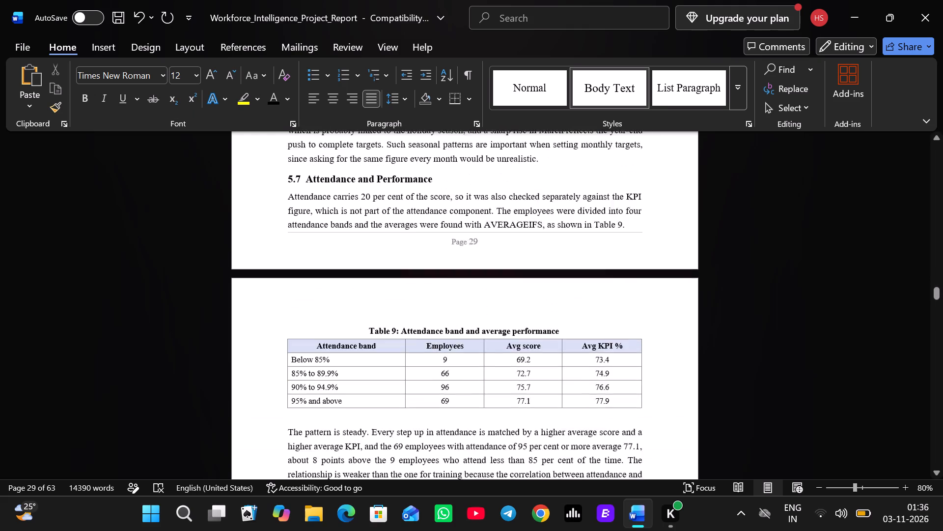
pyautogui.scroll(-4, 446, 275)
pyautogui.scroll(1, 446, 275)
pyautogui.scroll(-10, 446, 275)
pyautogui.scroll(3, 446, 275)
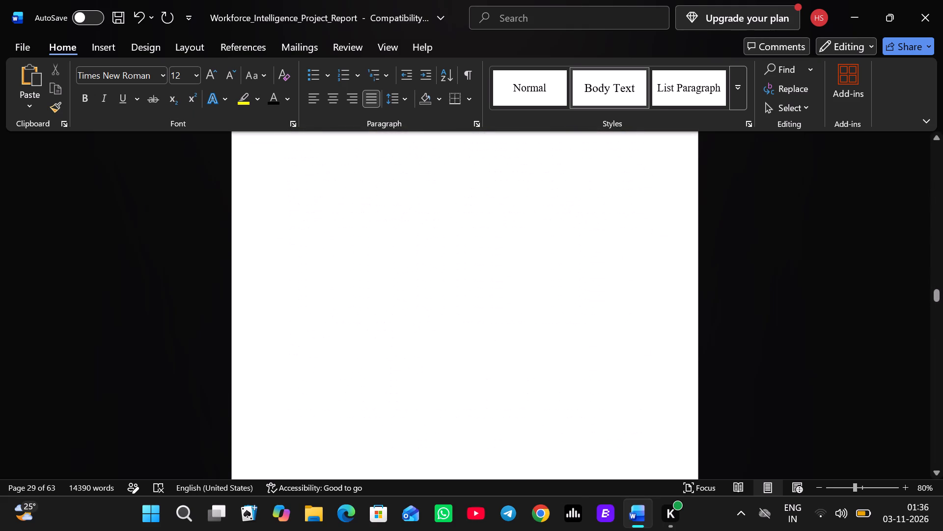
pyautogui.scroll(3, 446, 275)
pyautogui.click(455, 312)
pyautogui.scroll(-20, 455, 312)
pyautogui.scroll(-1, 455, 312)
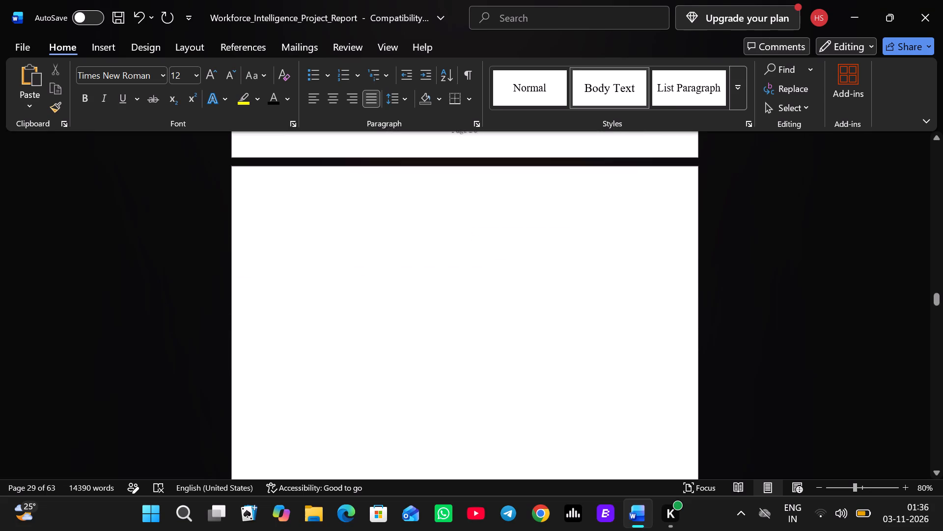
# Copy the page 33 text from "attendance is a useful early warning sign" to the end of the "Summary of the chapter" paragraph.
pyautogui.scroll(-20, 455, 312)
pyautogui.scroll(-13, 455, 312)
pyautogui.scroll(1, 455, 313)
pyautogui.scroll(-5, 455, 313)
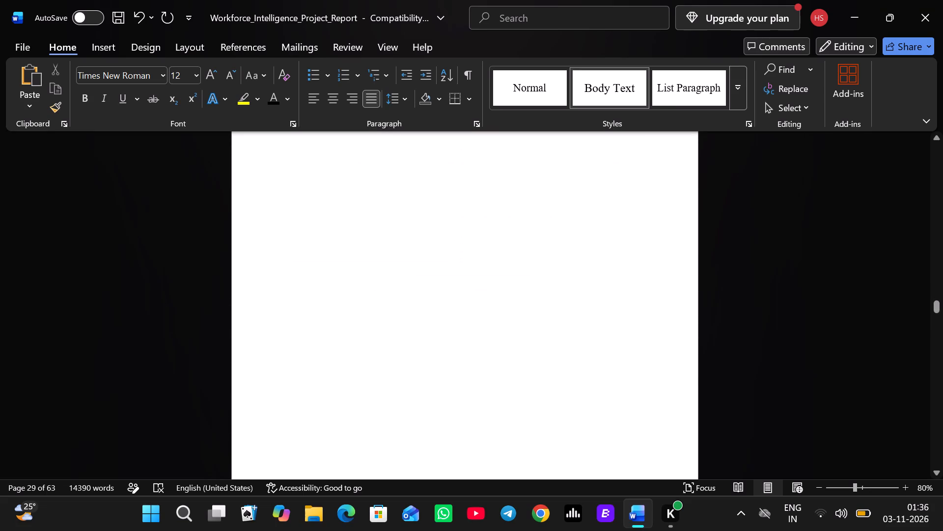
pyautogui.scroll(-11, 455, 313)
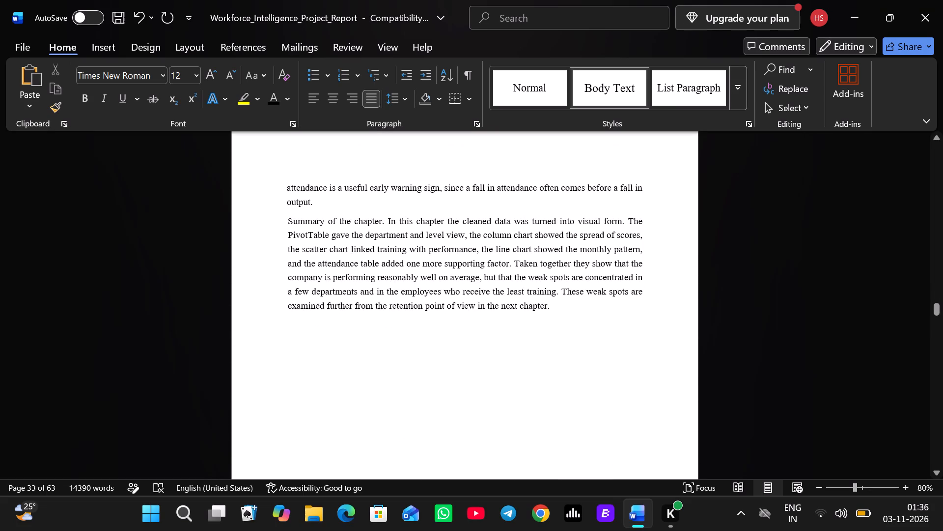
pyautogui.moveTo(286, 188); pyautogui.dragTo(561, 315)
pyautogui.rightClick(499, 262)
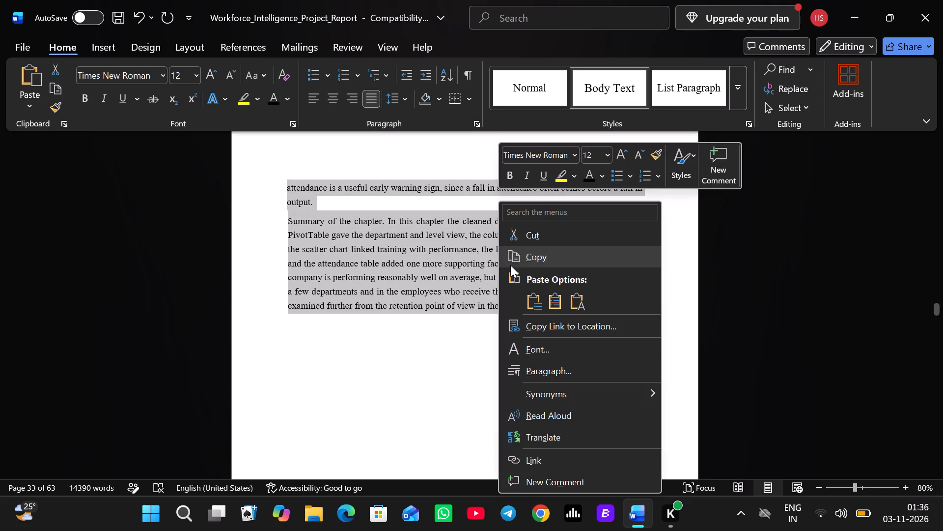
pyautogui.moveTo(532, 236); pyautogui.dragTo(423, 330)
pyautogui.click(536, 260)
# Add a space after "This suggests that" below Table 9 on page 30 and paste the copied text there.
pyautogui.scroll(20, 480, 279)
pyautogui.scroll(3, 480, 279)
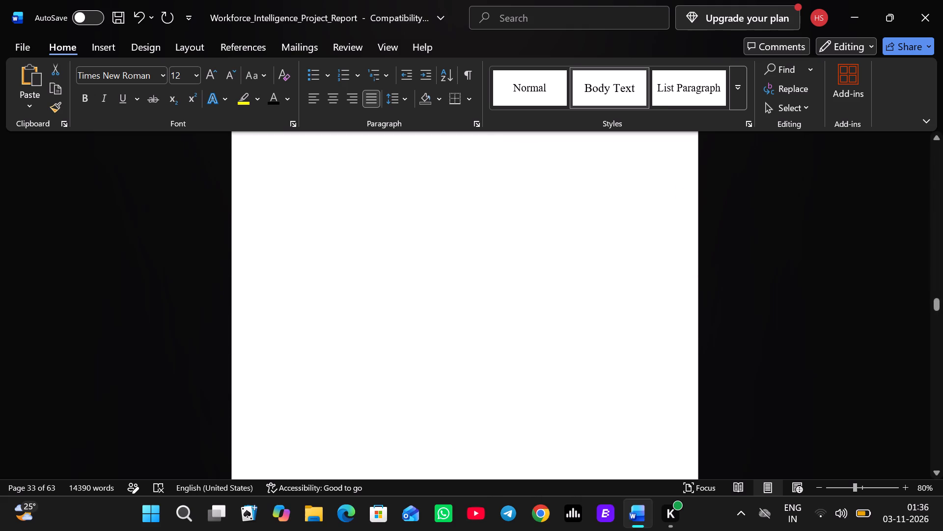
pyautogui.scroll(20, 480, 279)
pyautogui.scroll(20, 480, 279)
pyautogui.scroll(7, 480, 279)
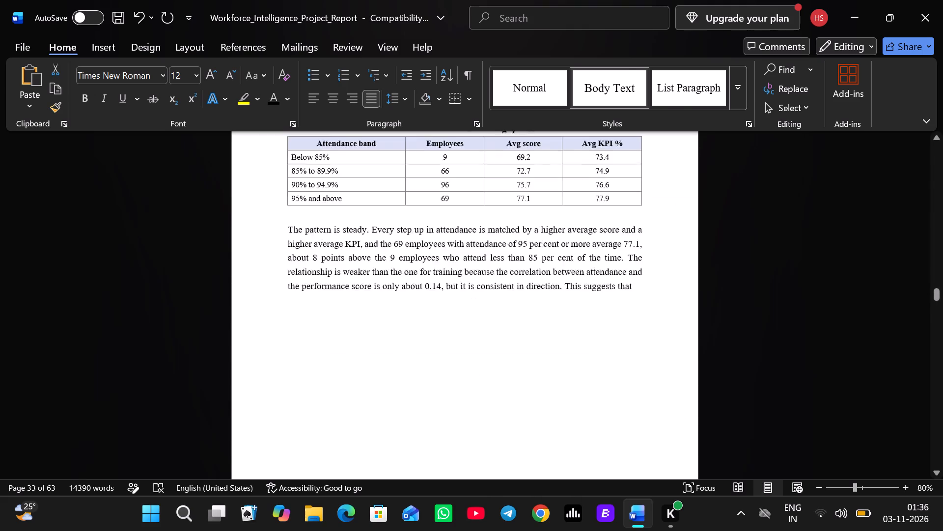
pyautogui.scroll(3, 479, 279)
pyautogui.scroll(-2, 504, 293)
pyautogui.click(639, 323)
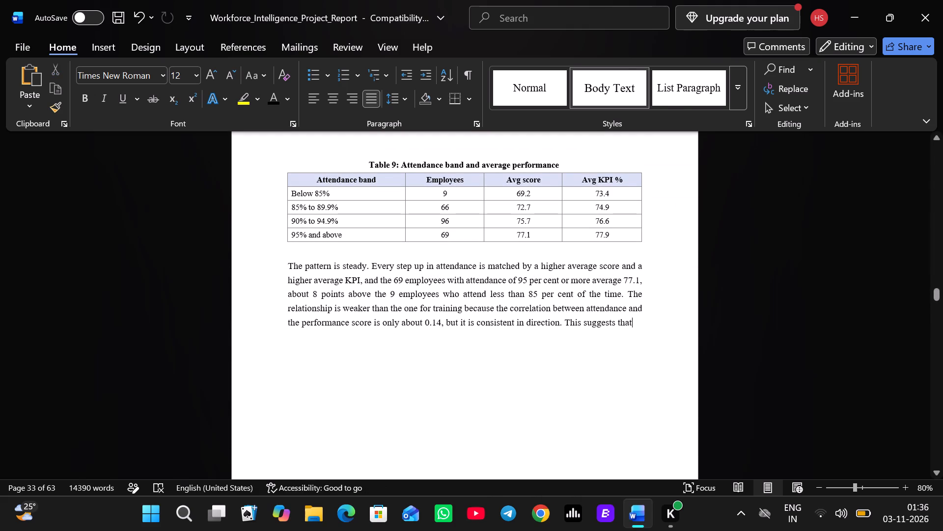
pyautogui.press('space')
pyautogui.hotkey('ctrl', 'v')
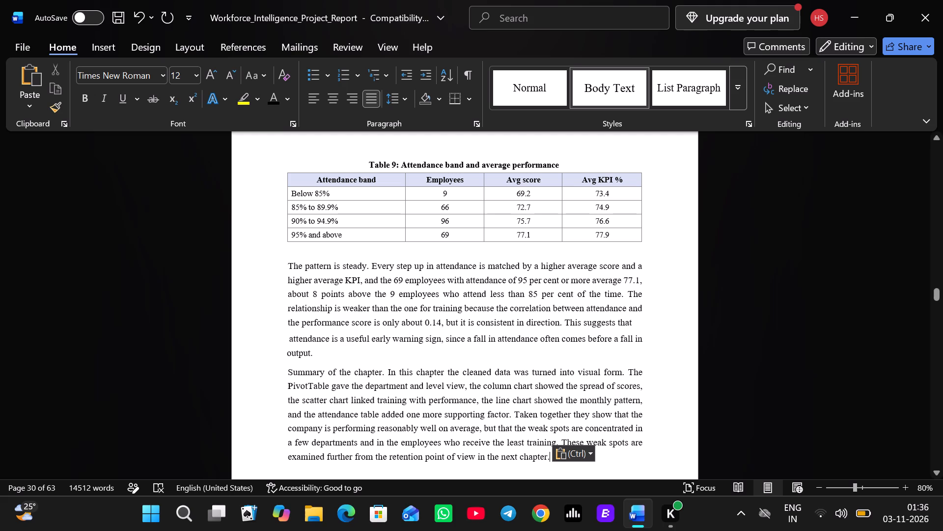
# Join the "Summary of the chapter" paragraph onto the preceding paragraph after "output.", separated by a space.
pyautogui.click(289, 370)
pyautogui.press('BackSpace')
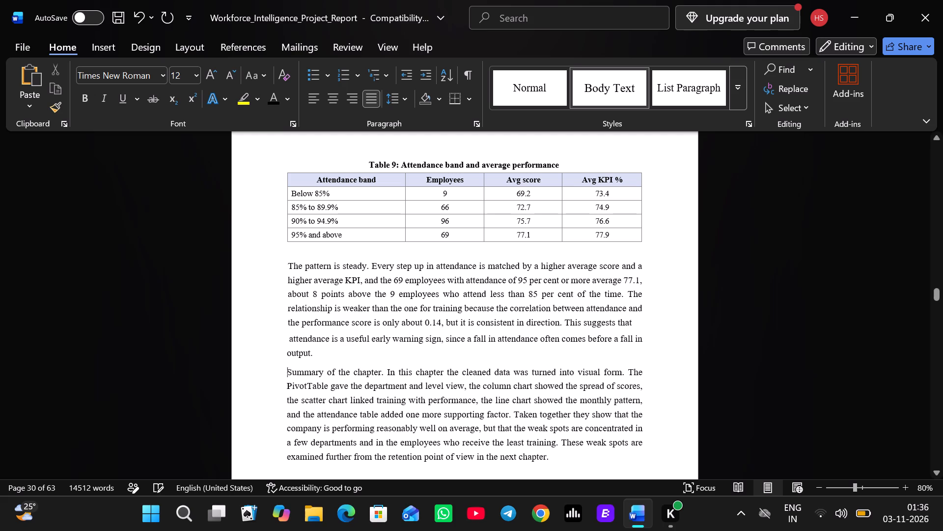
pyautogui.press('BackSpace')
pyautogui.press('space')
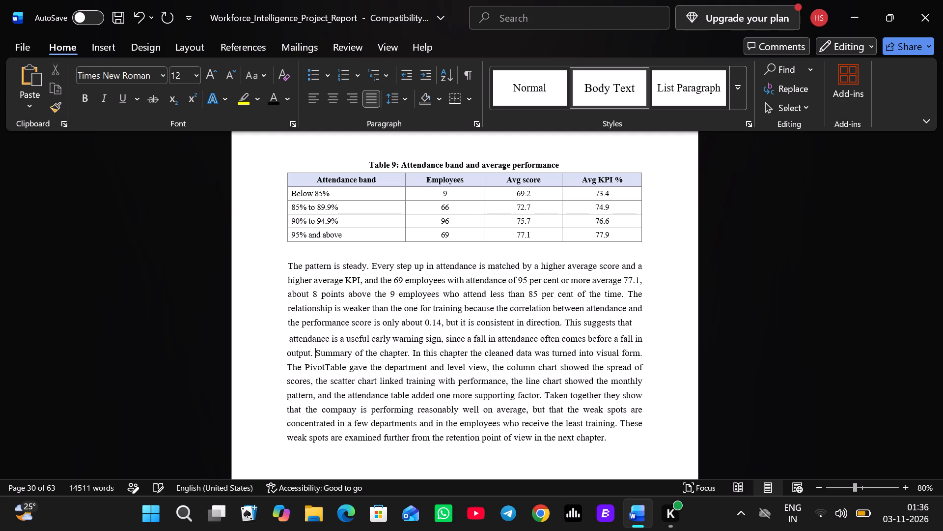
# Delete the original attendance sentence and "Summary of the chapter" paragraph from page 33.
pyautogui.scroll(-13, 451, 261)
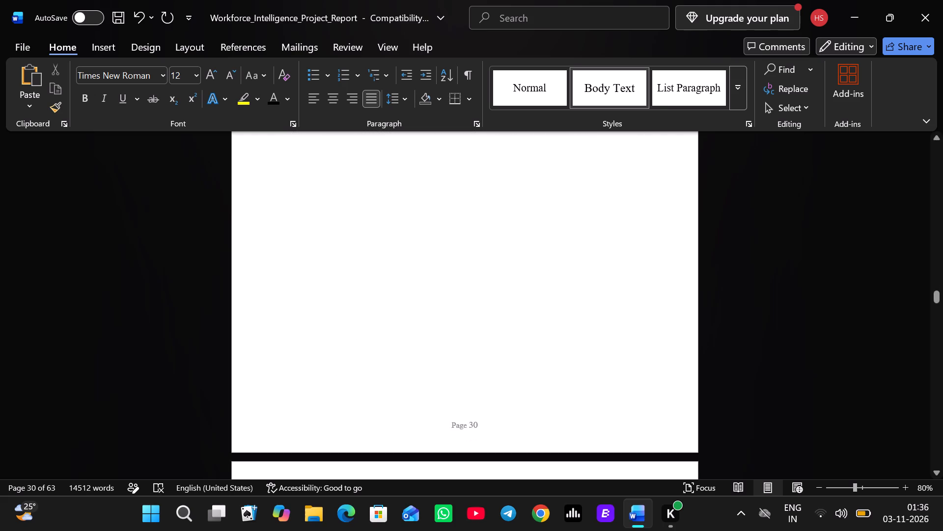
pyautogui.scroll(-20, 451, 261)
pyautogui.scroll(-20, 451, 261)
pyautogui.scroll(-5, 451, 261)
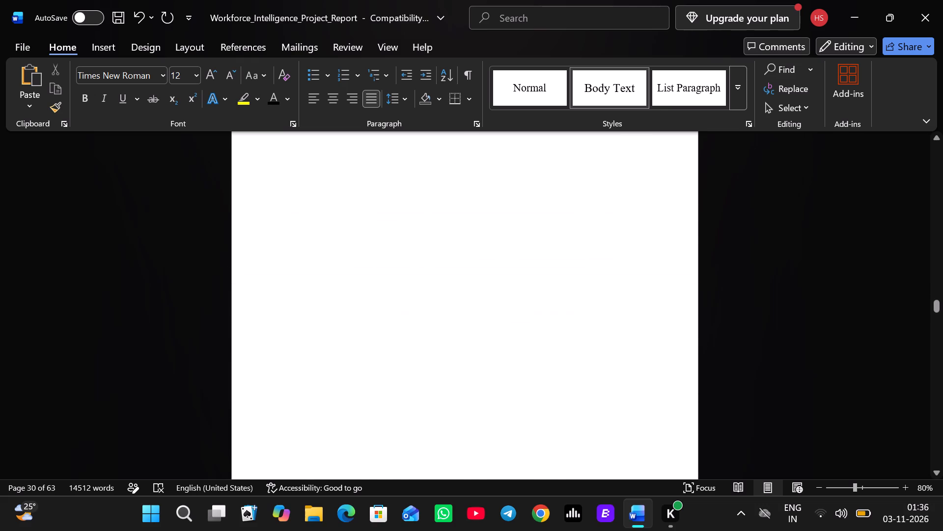
pyautogui.scroll(-14, 453, 269)
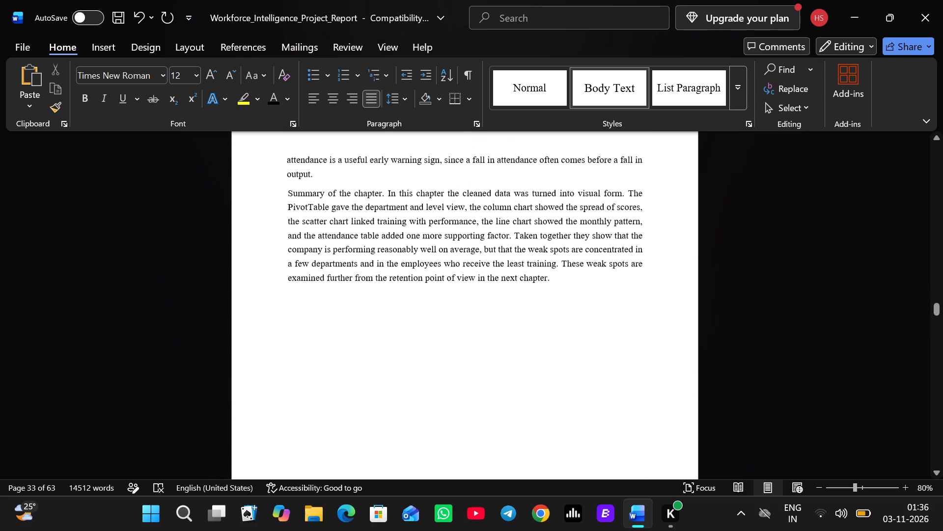
pyautogui.moveTo(286, 159); pyautogui.dragTo(562, 280)
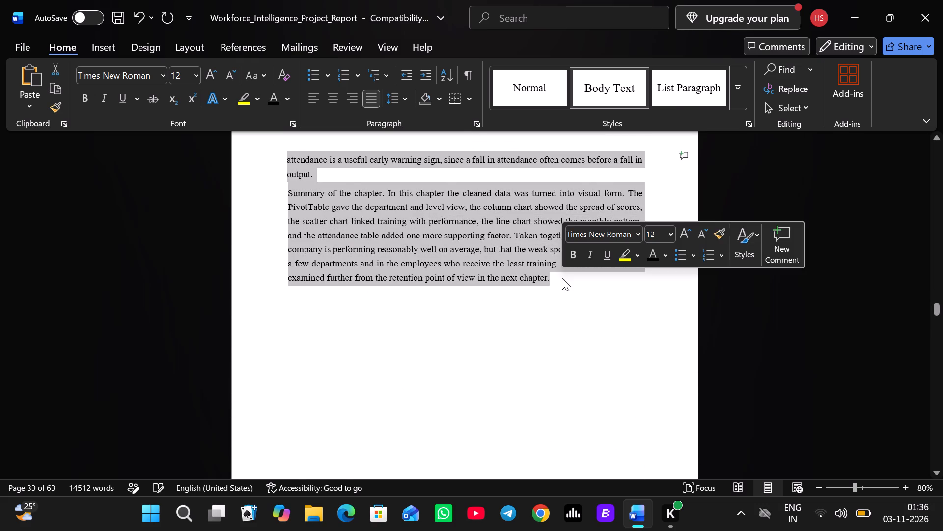
pyautogui.press('BackSpace')
# Split "Summary of the chapter" on page 30 into its own paragraph, with a blank line after "output.".
pyautogui.scroll(20, 562, 278)
pyautogui.scroll(2, 562, 278)
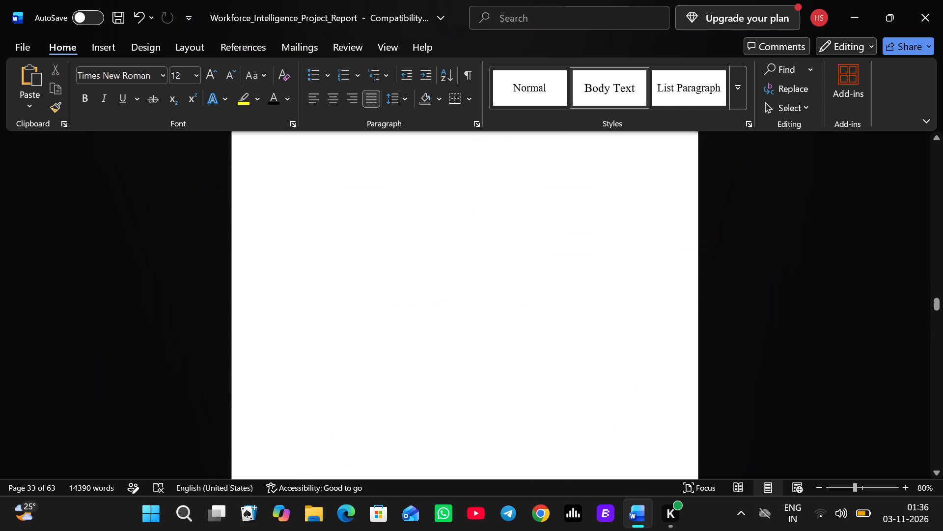
pyautogui.scroll(20, 563, 278)
pyautogui.scroll(16, 563, 278)
pyautogui.scroll(14, 563, 278)
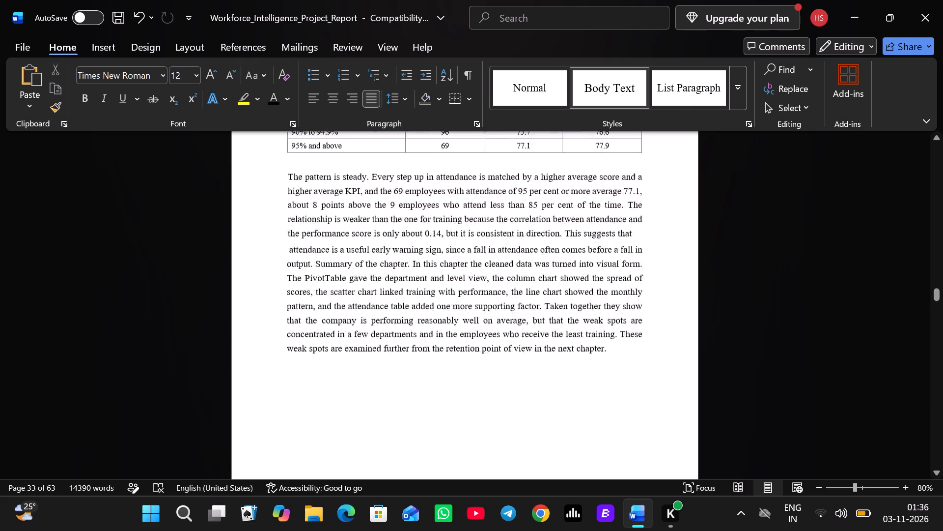
pyautogui.scroll(-4, 563, 278)
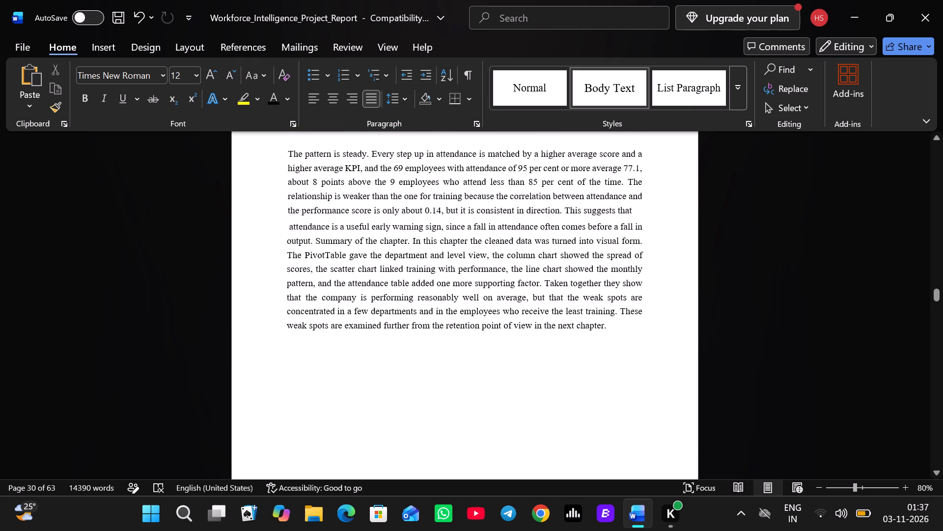
pyautogui.click(319, 240)
pyautogui.click(319, 240)
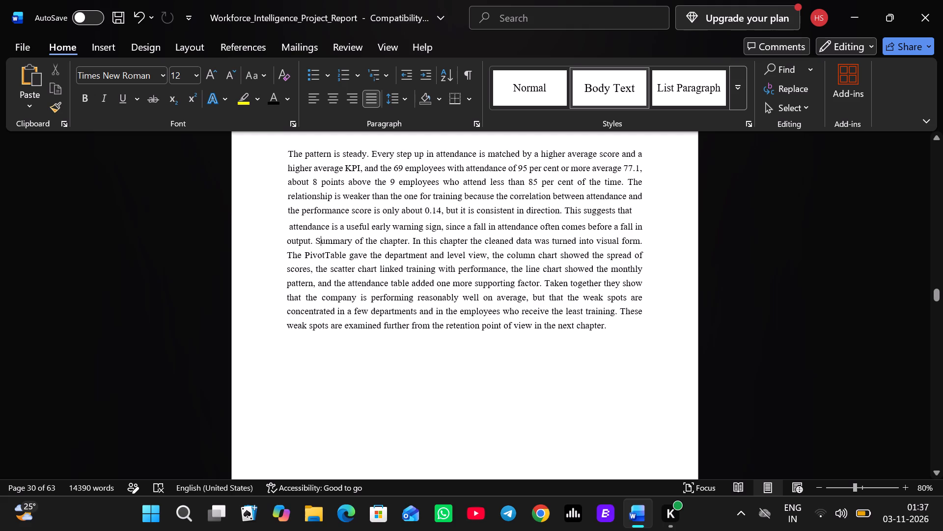
pyautogui.click(318, 242)
pyautogui.press('Return')
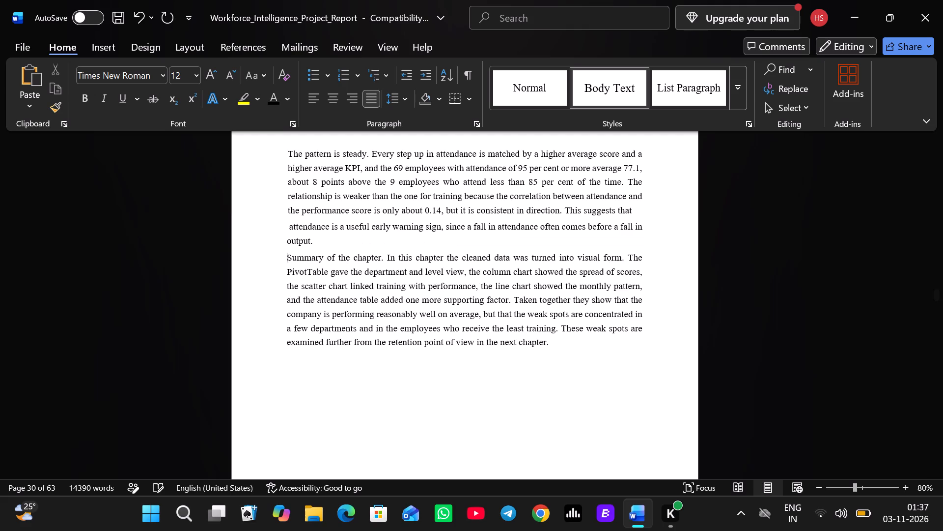
pyautogui.press('Return')
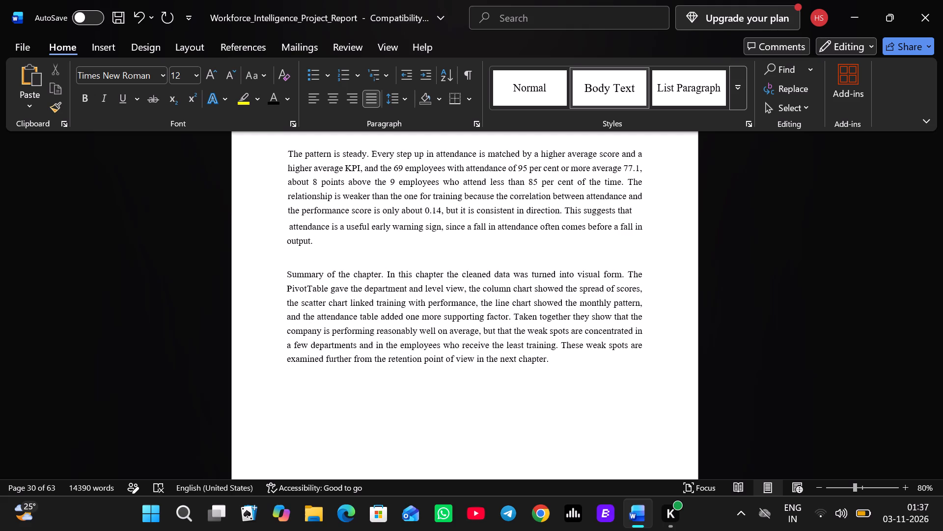
# Copy the Chapter 6 opening page content, from the "CHAPTER 6" heading through the paragraph below Figure 9 ending in "performance.".
pyautogui.click(519, 375)
pyautogui.scroll(-20, 513, 363)
pyautogui.scroll(-2, 513, 363)
pyautogui.scroll(1, 506, 308)
pyautogui.scroll(-2, 506, 308)
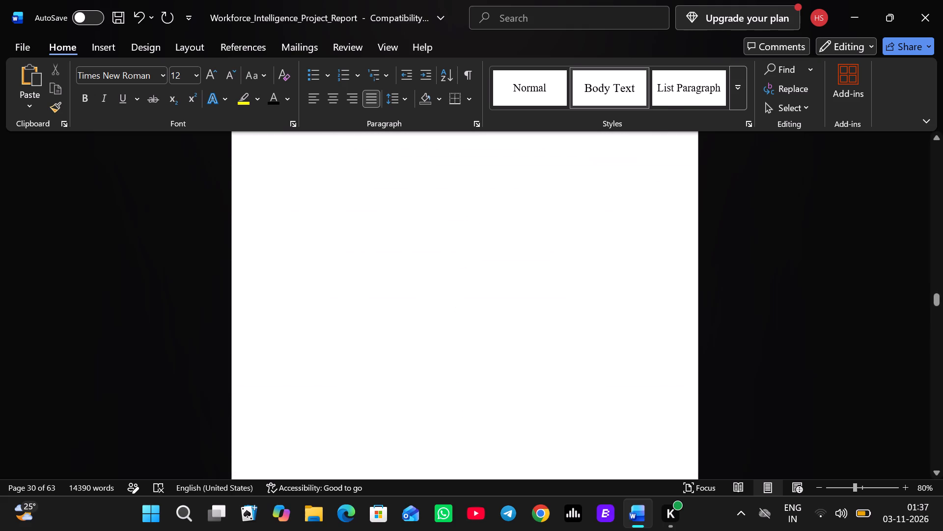
pyautogui.scroll(-20, 507, 307)
pyautogui.scroll(-15, 507, 307)
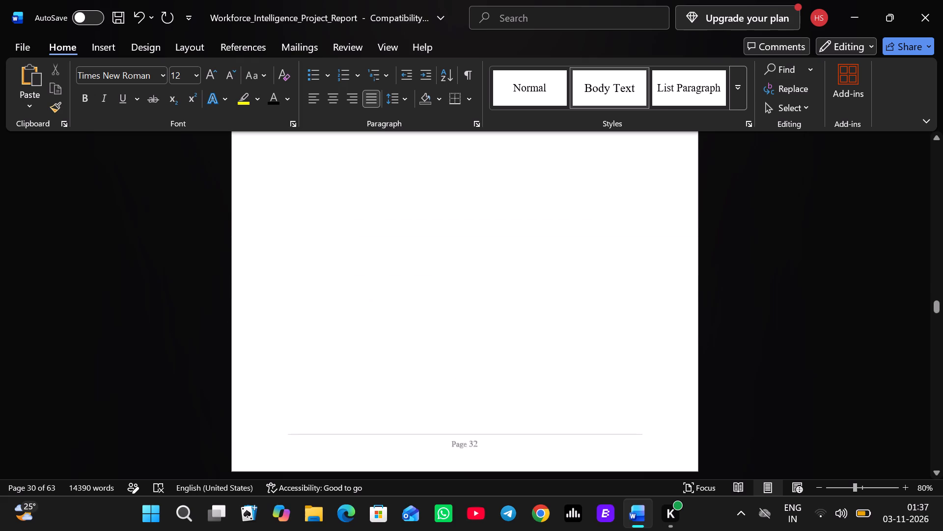
pyautogui.scroll(-3, 510, 306)
pyautogui.scroll(13, 510, 306)
pyautogui.scroll(-6, 510, 306)
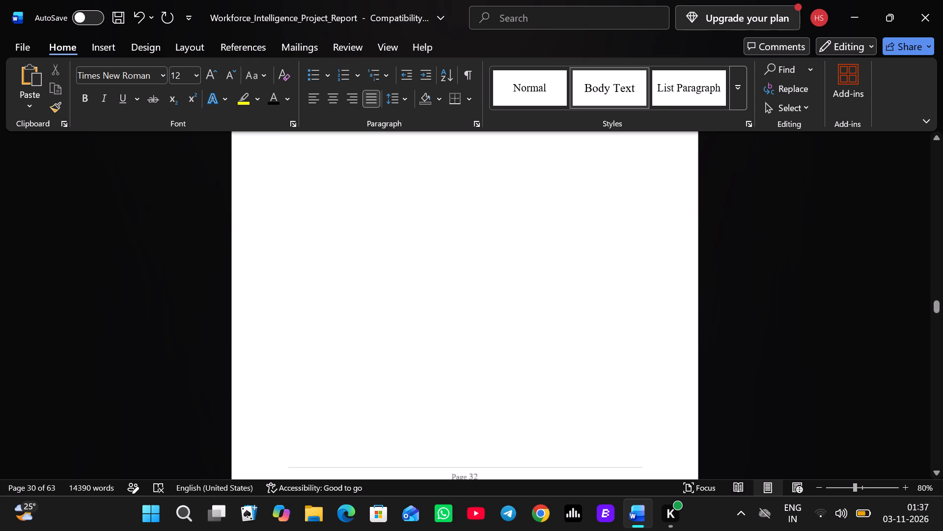
pyautogui.scroll(-13, 510, 306)
pyautogui.scroll(-14, 511, 280)
pyautogui.scroll(-7, 515, 279)
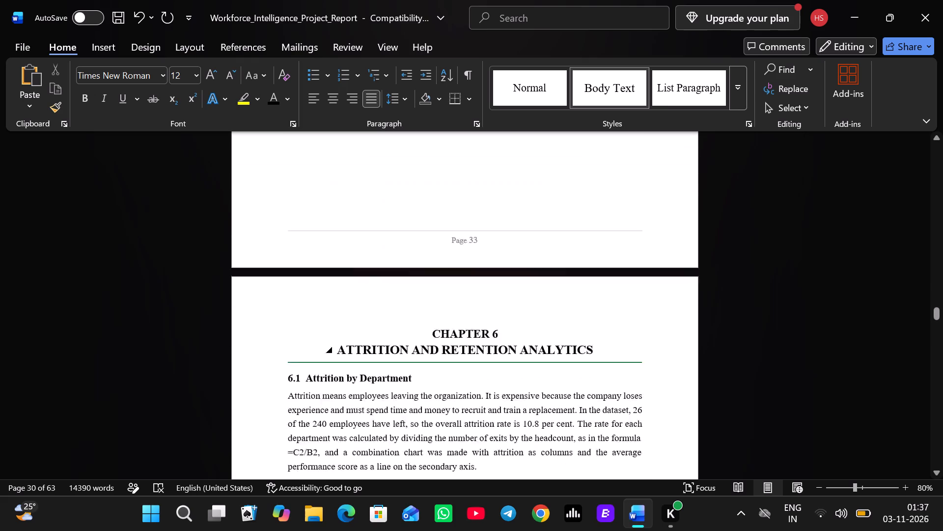
pyautogui.scroll(-2, 513, 276)
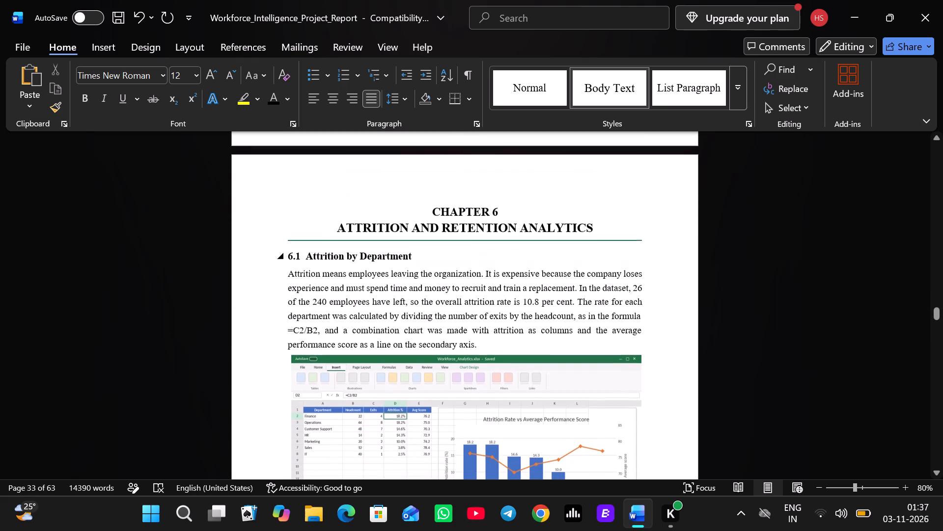
pyautogui.moveTo(432, 211); pyautogui.dragTo(452, 245)
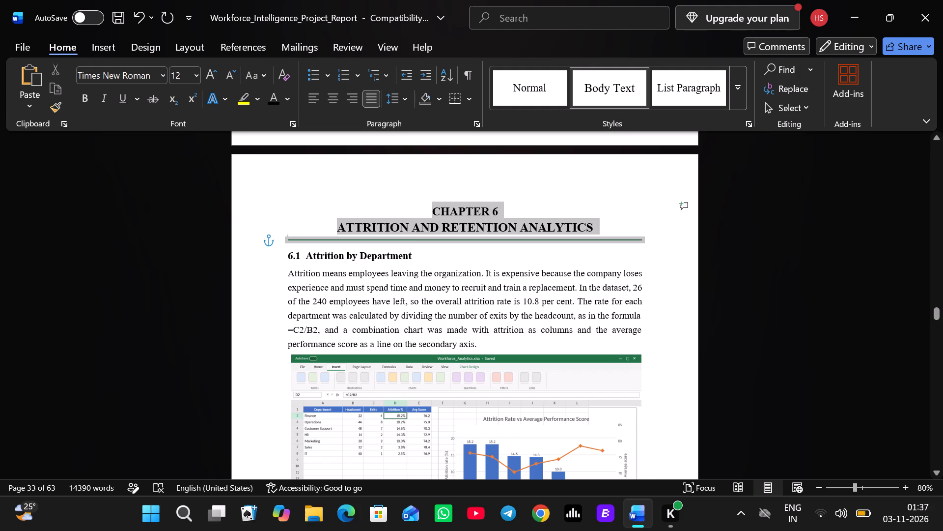
pyautogui.moveTo(452, 245); pyautogui.dragTo(505, 365)
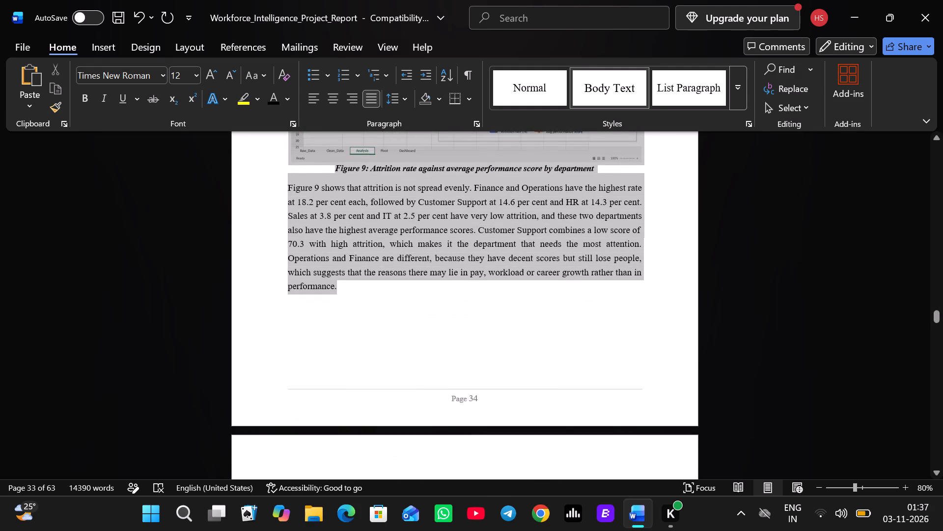
pyautogui.moveTo(505, 365); pyautogui.dragTo(404, 317)
pyautogui.rightClick(361, 239)
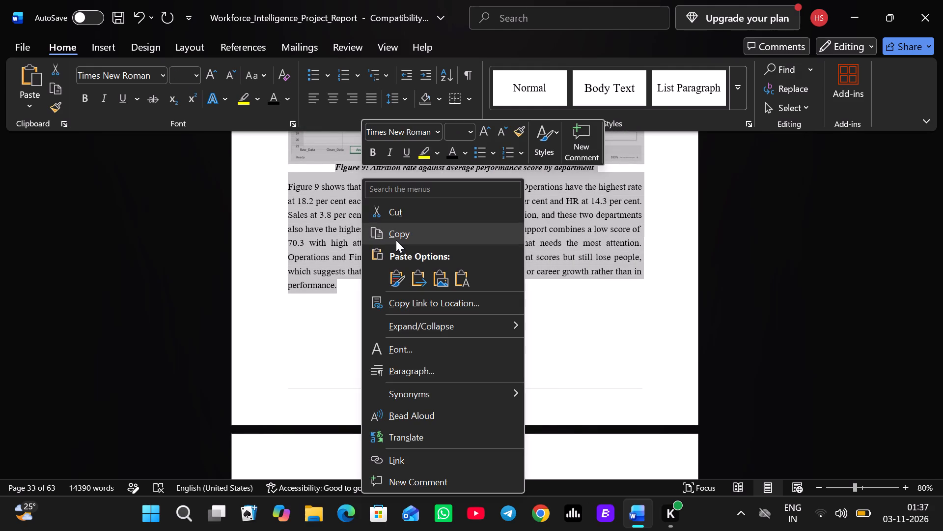
pyautogui.click(396, 240)
# Paste the copied Chapter 6 content on page 30, two new lines after the chapter summary ending "in the next chapter.".
pyautogui.scroll(20, 396, 240)
pyautogui.scroll(9, 396, 240)
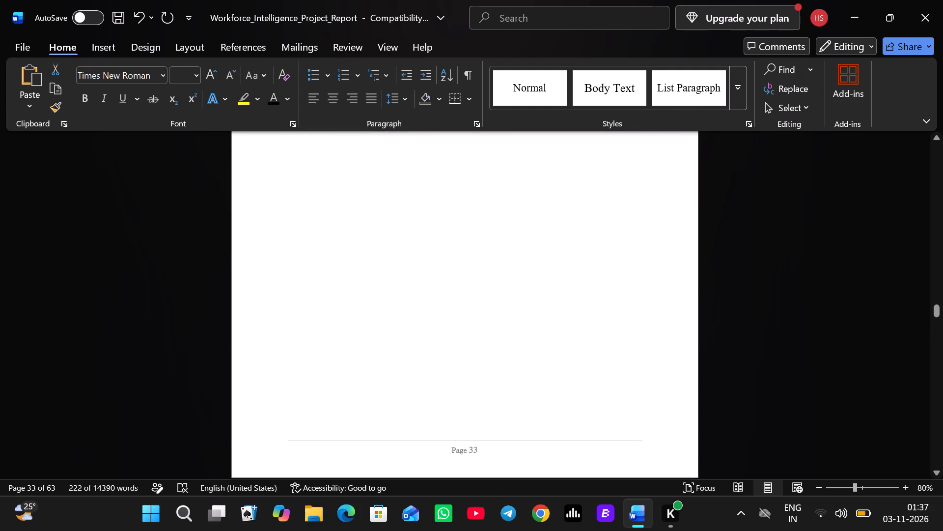
pyautogui.scroll(20, 404, 236)
pyautogui.scroll(20, 404, 236)
pyautogui.scroll(1, 404, 236)
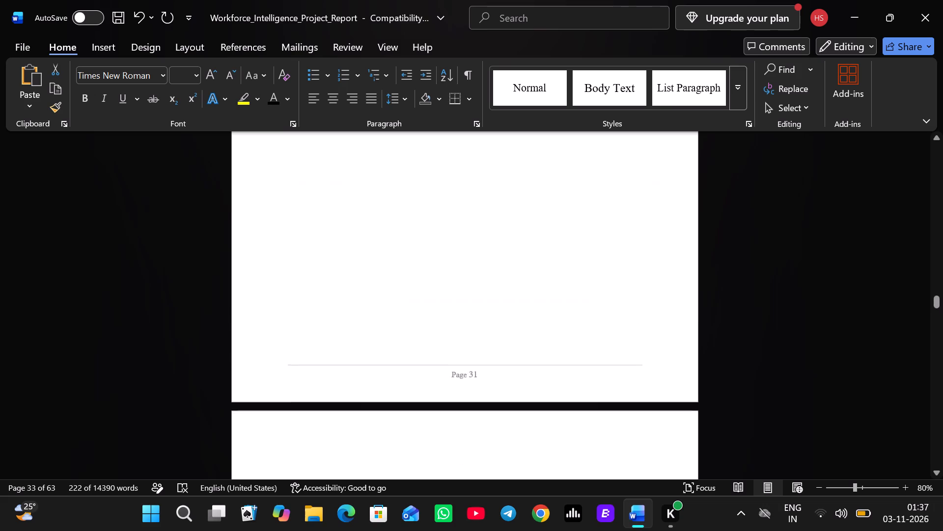
pyautogui.scroll(20, 426, 261)
pyautogui.scroll(17, 426, 261)
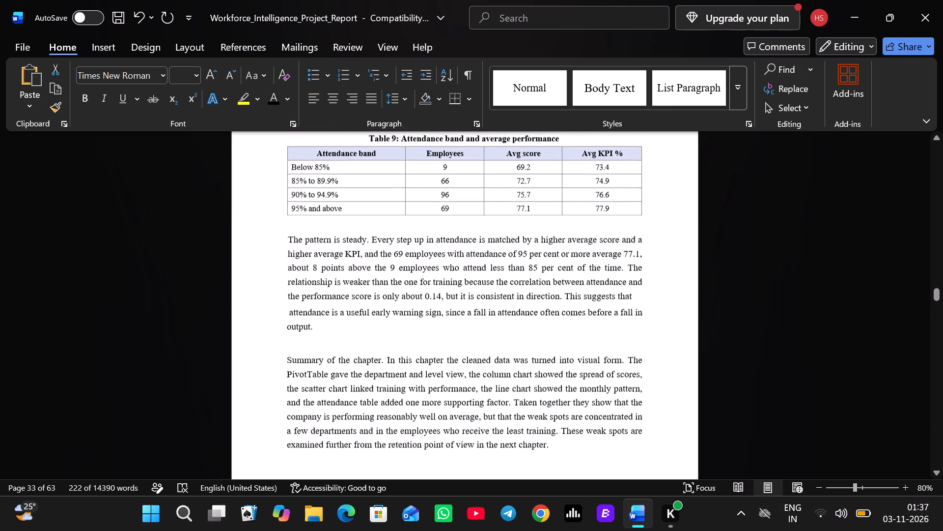
pyautogui.scroll(-8, 426, 261)
pyautogui.click(557, 227)
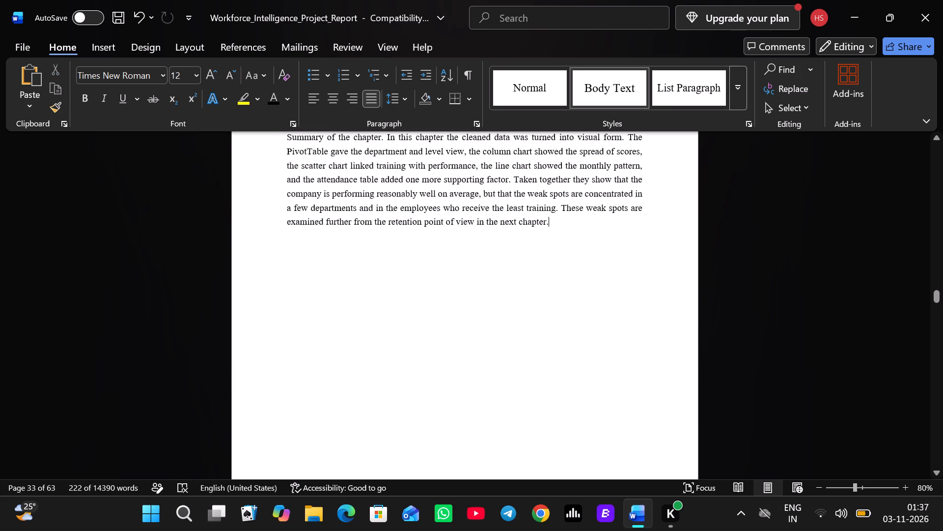
pyautogui.press('Return')
pyautogui.press('Return')
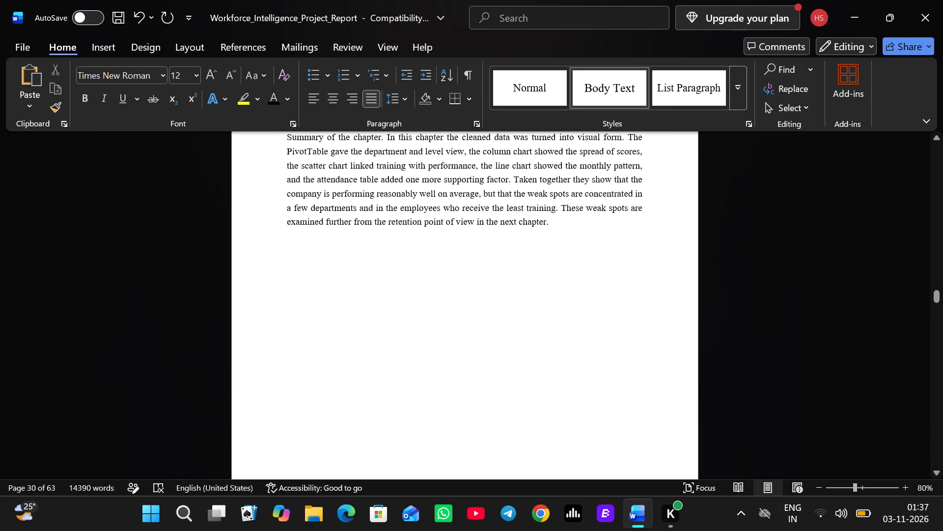
pyautogui.hotkey('ctrl', 'v')
# Copy the "=C2/B2, and a combination chart…" text from page 31 and paste it after "as in the formula" plus a space on page 30.
pyautogui.scroll(14, 557, 227)
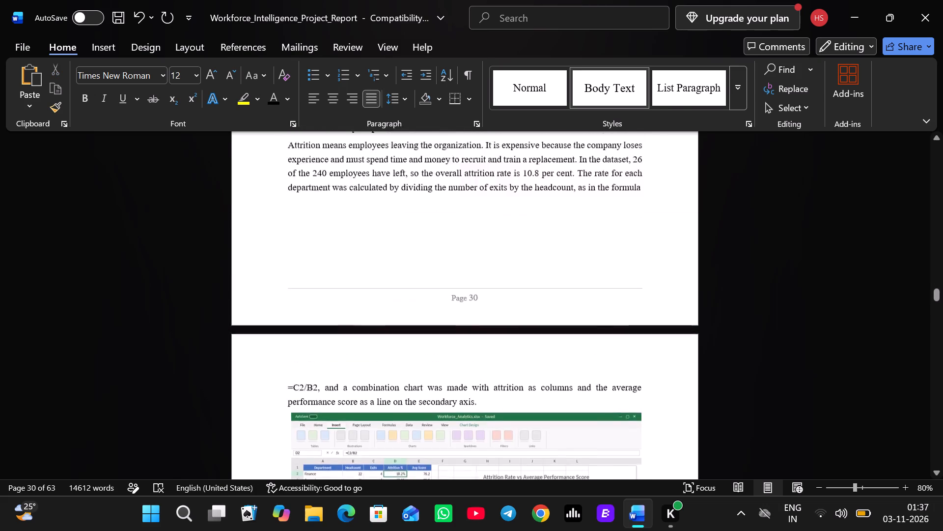
pyautogui.scroll(3, 557, 227)
pyautogui.click(593, 278)
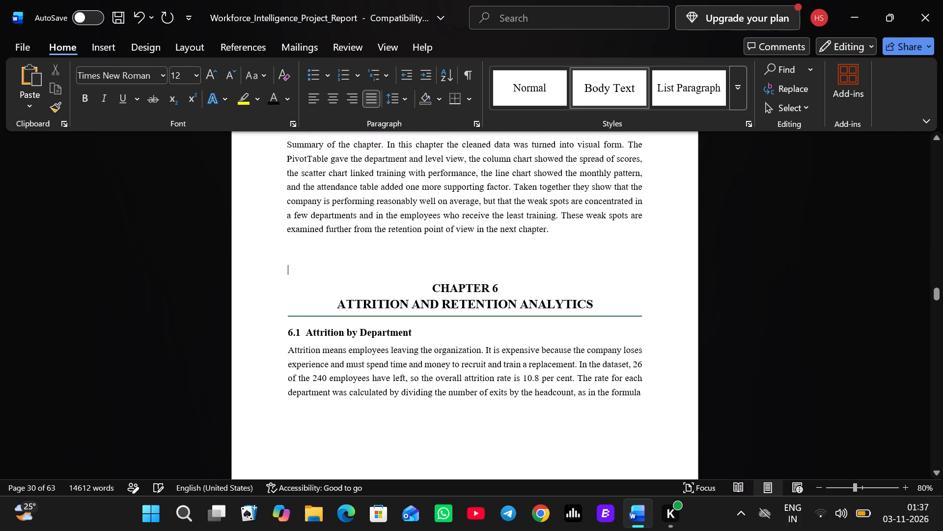
pyautogui.scroll(-6, 593, 278)
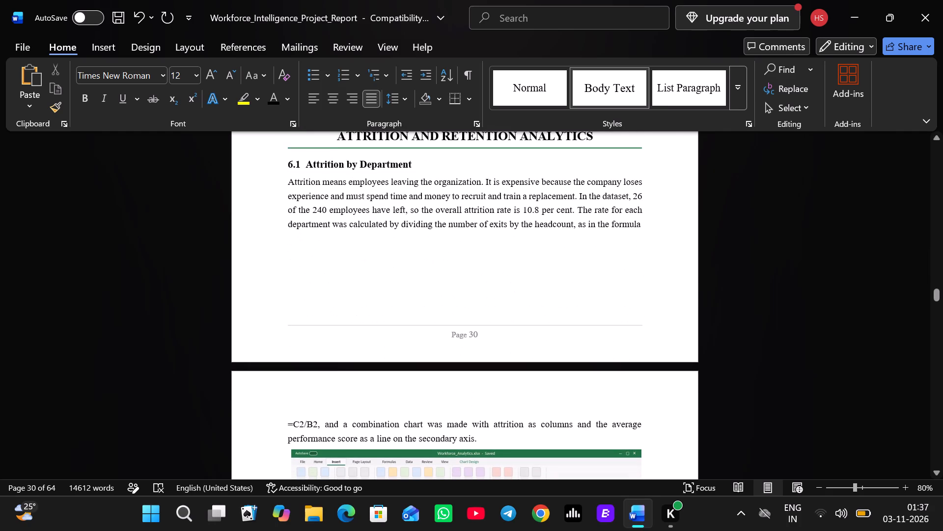
pyautogui.scroll(-1, 562, 272)
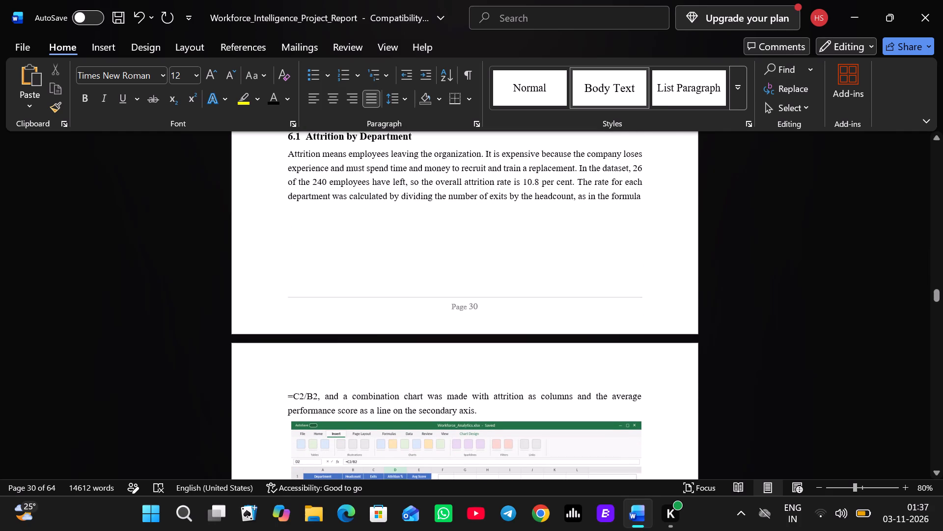
pyautogui.moveTo(286, 393); pyautogui.dragTo(483, 413)
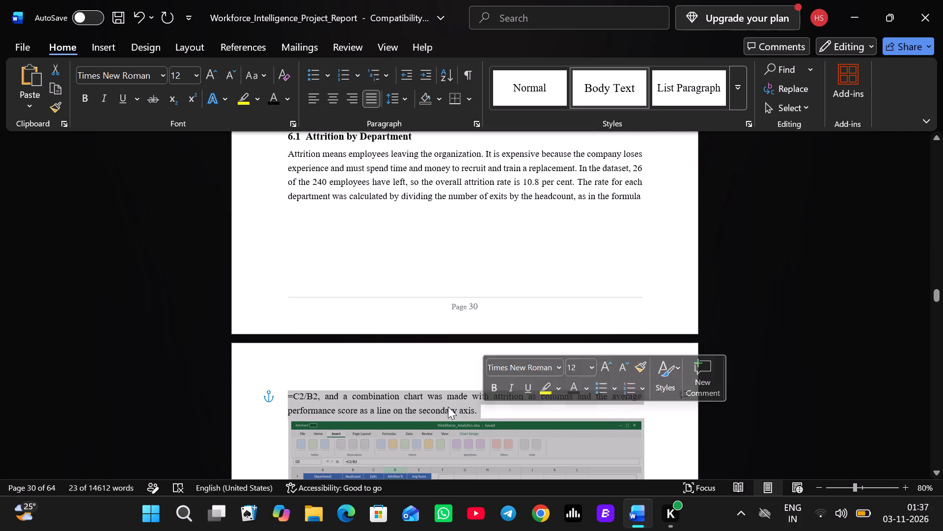
pyautogui.rightClick(434, 403)
pyautogui.click(489, 166)
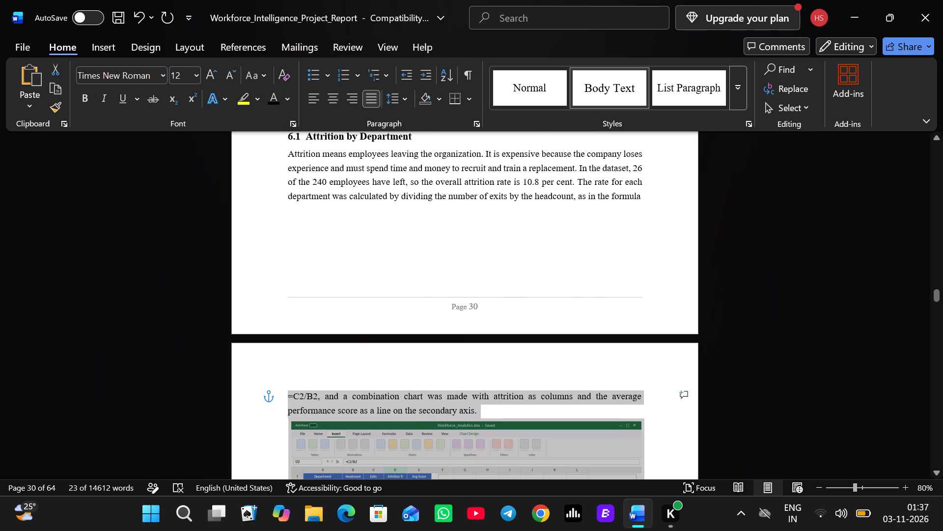
pyautogui.click(653, 200)
pyautogui.press('space')
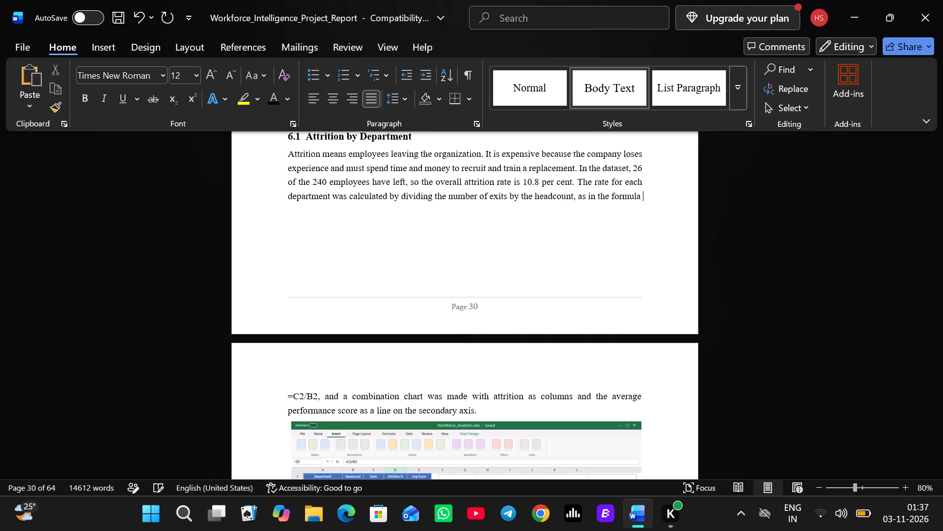
pyautogui.hotkey('ctrl', 'v')
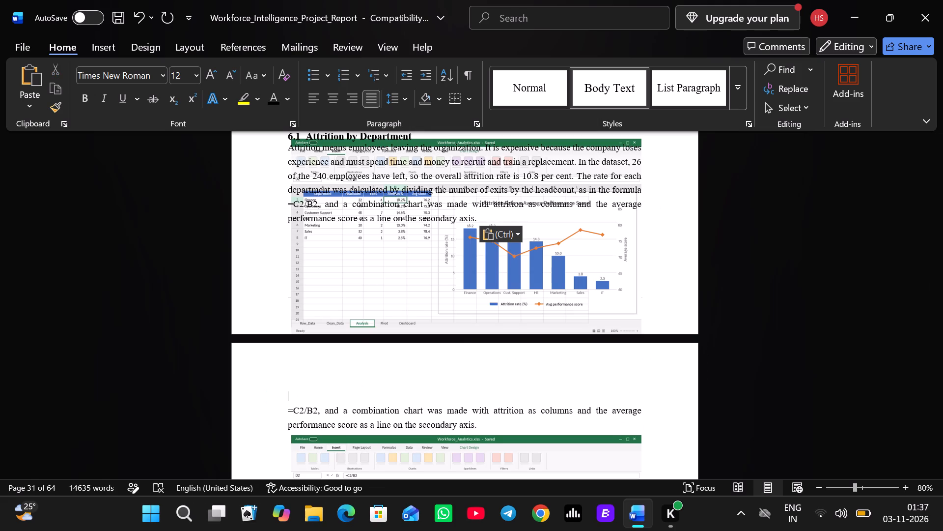
# Cut the pasted chart picture that overlaps the section 6.1 paragraph on page 30.
pyautogui.scroll(4, 653, 200)
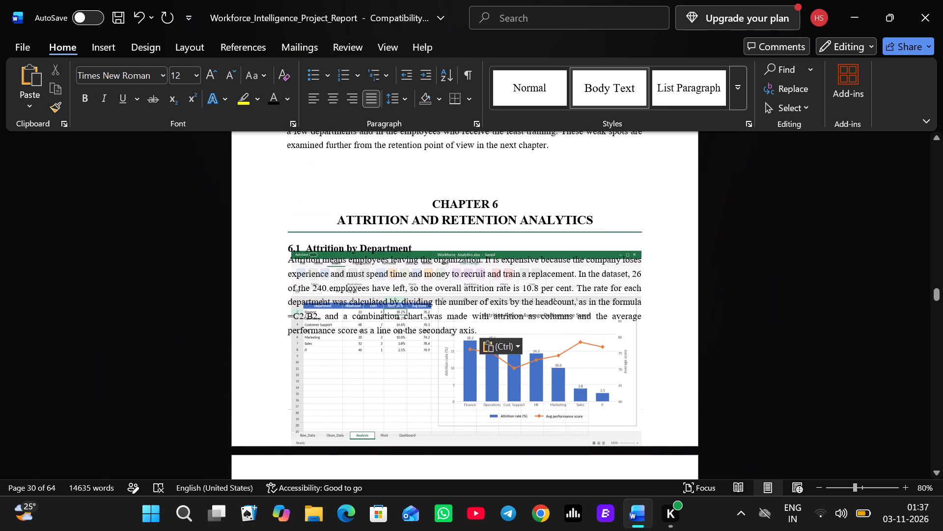
pyautogui.rightClick(392, 383)
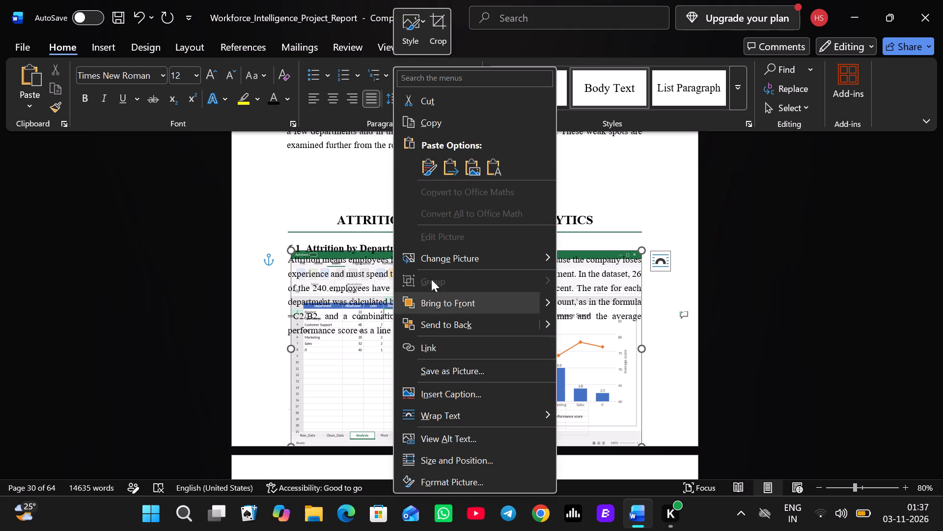
pyautogui.click(471, 104)
# Delete the duplicate "=C2/B2, and a combination chart…secondary axis" text above the Figure 9 chart on page 31.
pyautogui.scroll(-5, 533, 265)
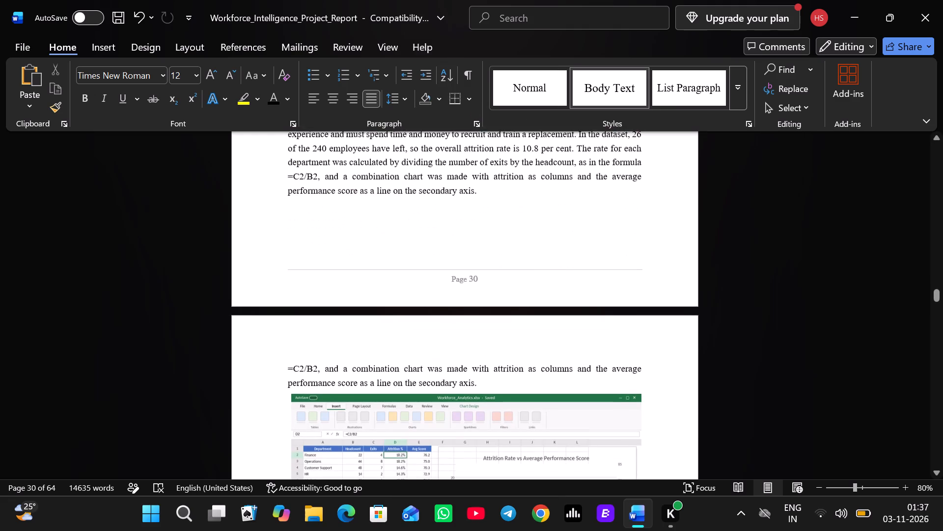
pyautogui.scroll(-2, 533, 265)
pyautogui.scroll(4, 533, 265)
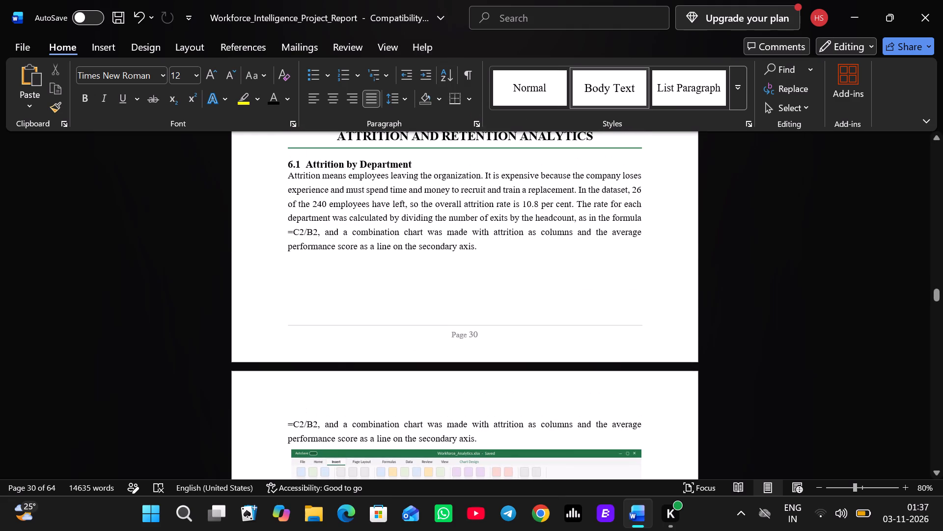
pyautogui.scroll(-2, 531, 264)
pyautogui.scroll(-2, 425, 319)
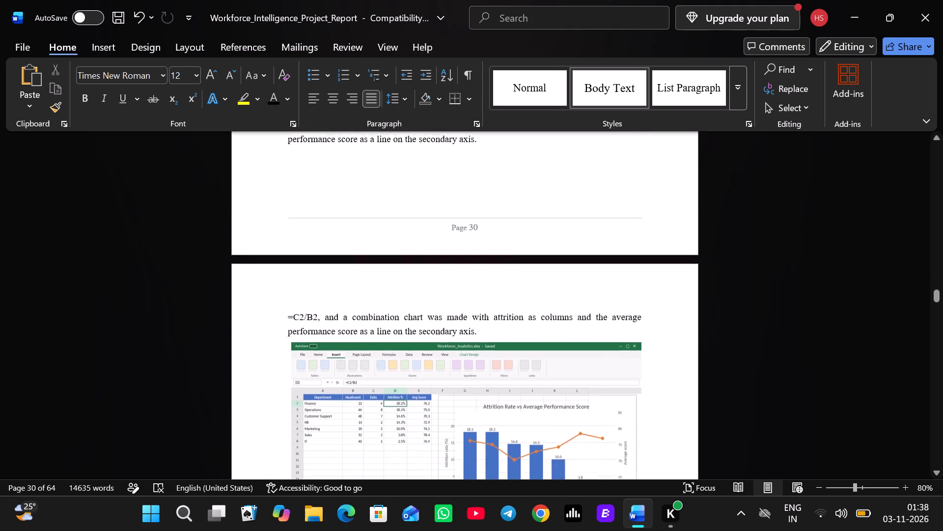
pyautogui.click(475, 324)
pyautogui.moveTo(475, 324); pyautogui.dragTo(433, 326)
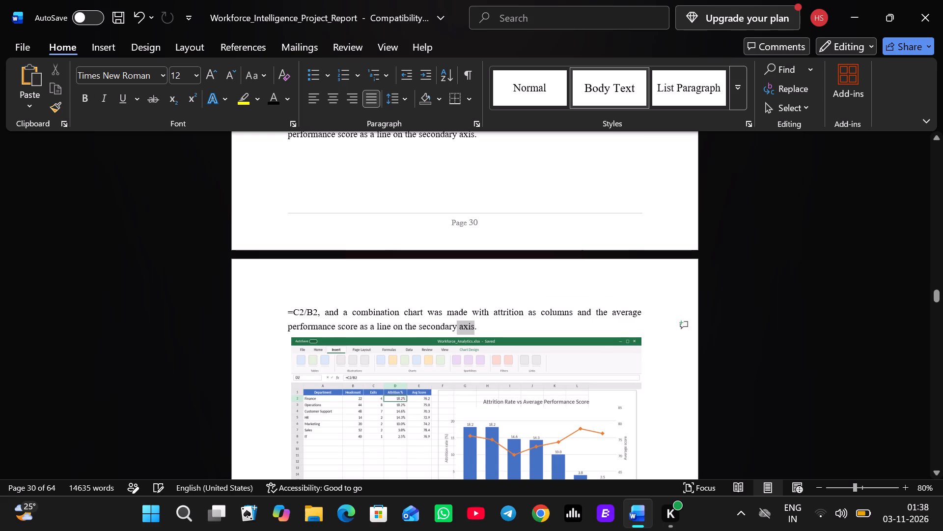
pyautogui.moveTo(433, 326); pyautogui.dragTo(283, 309)
pyautogui.press('BackSpace')
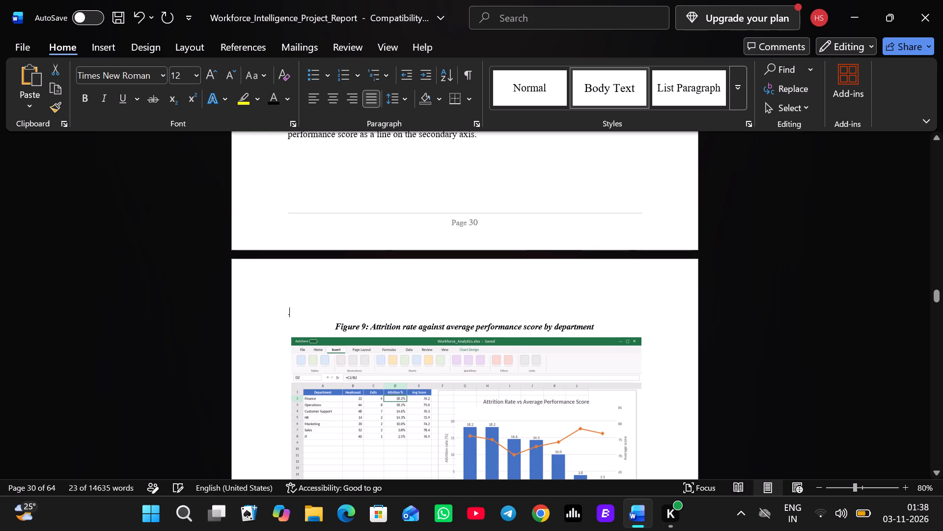
# Insert a paragraph break directly before the "Attrition by Department" heading text in section 6.1 on page 30.
pyautogui.scroll(5, 282, 309)
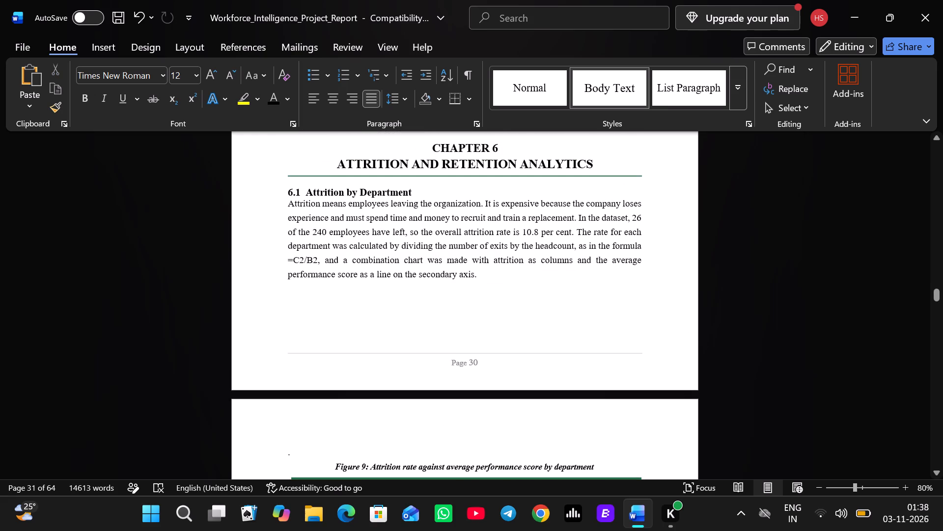
pyautogui.scroll(5, 322, 308)
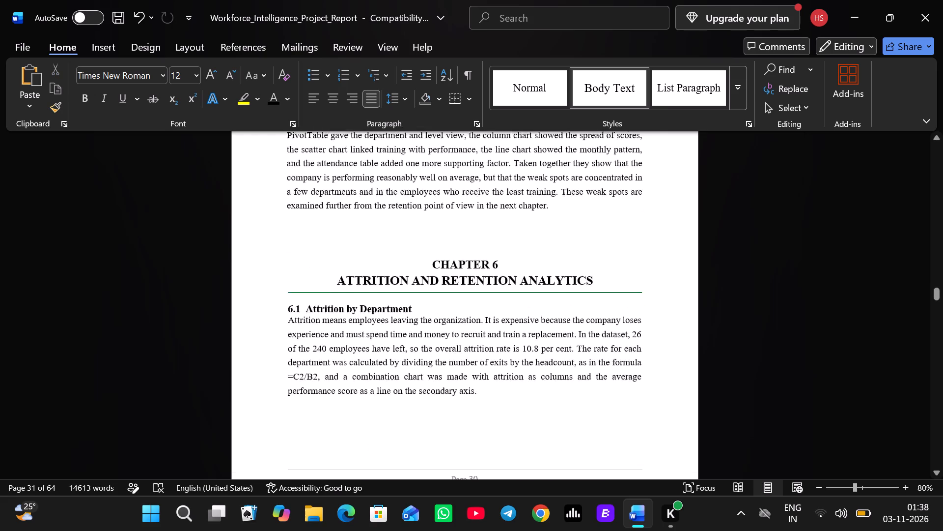
pyautogui.scroll(-2, 369, 296)
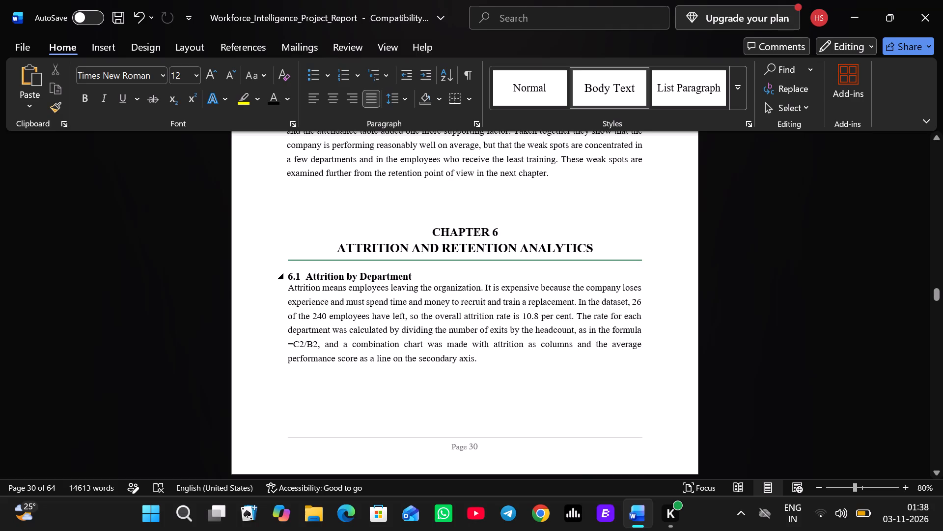
pyautogui.click(649, 260)
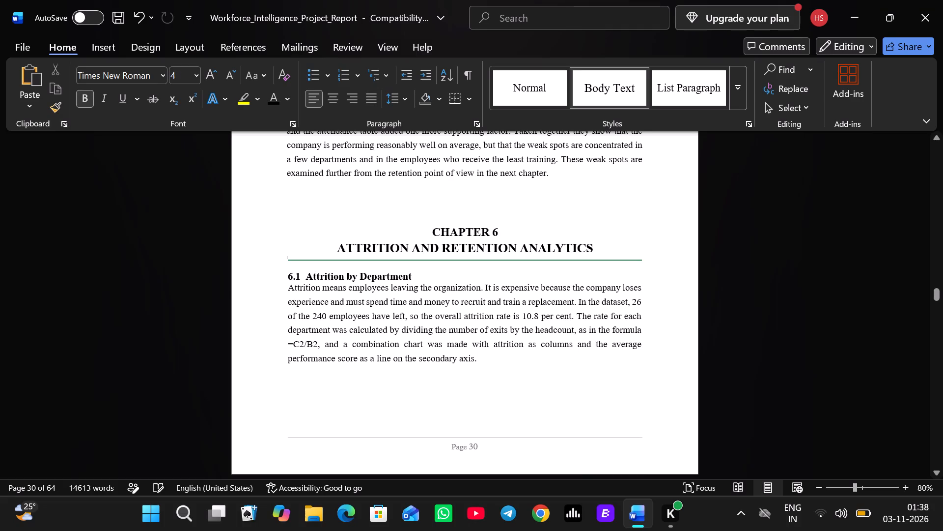
pyautogui.click(649, 260)
pyautogui.click(613, 271)
pyautogui.click(355, 273)
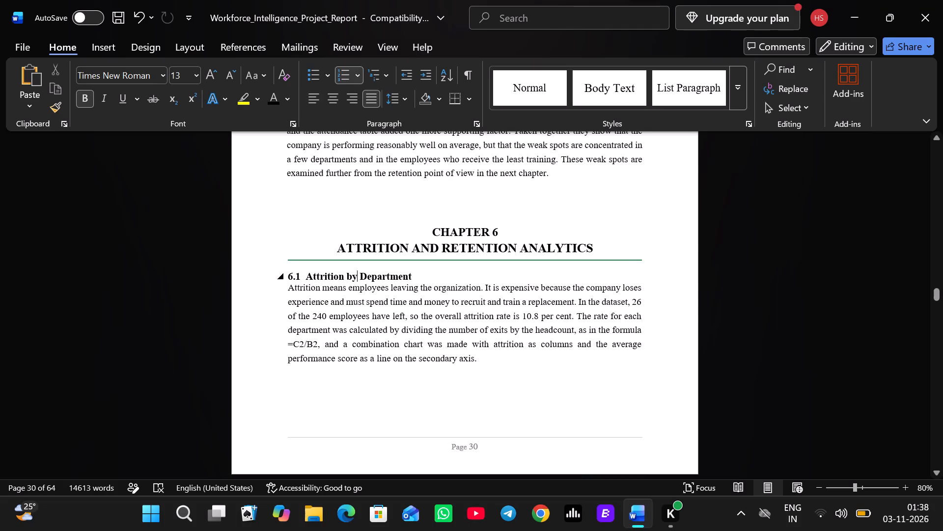
pyautogui.click(306, 273)
pyautogui.click(288, 279)
pyautogui.press('Return')
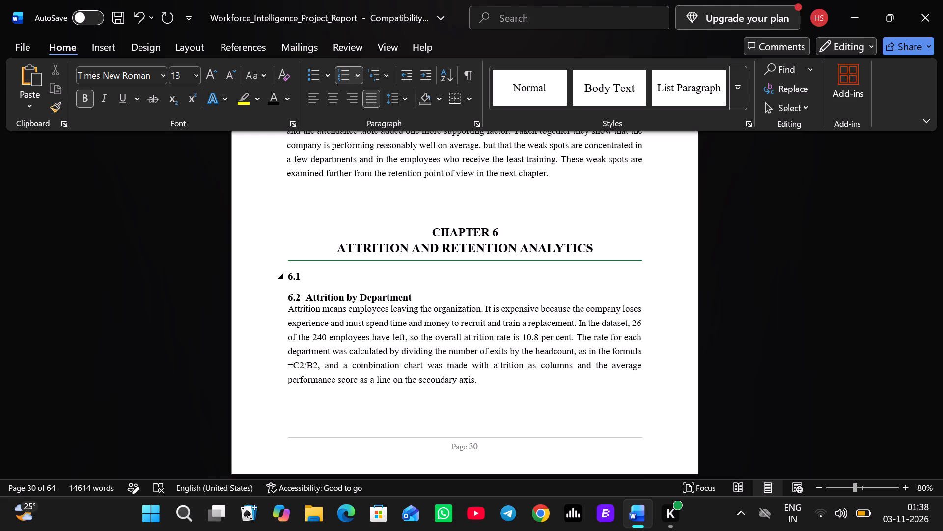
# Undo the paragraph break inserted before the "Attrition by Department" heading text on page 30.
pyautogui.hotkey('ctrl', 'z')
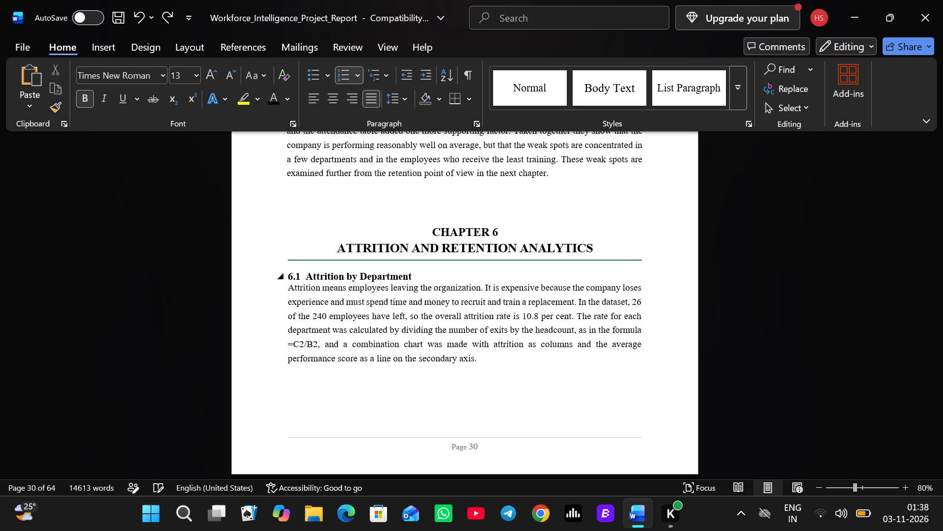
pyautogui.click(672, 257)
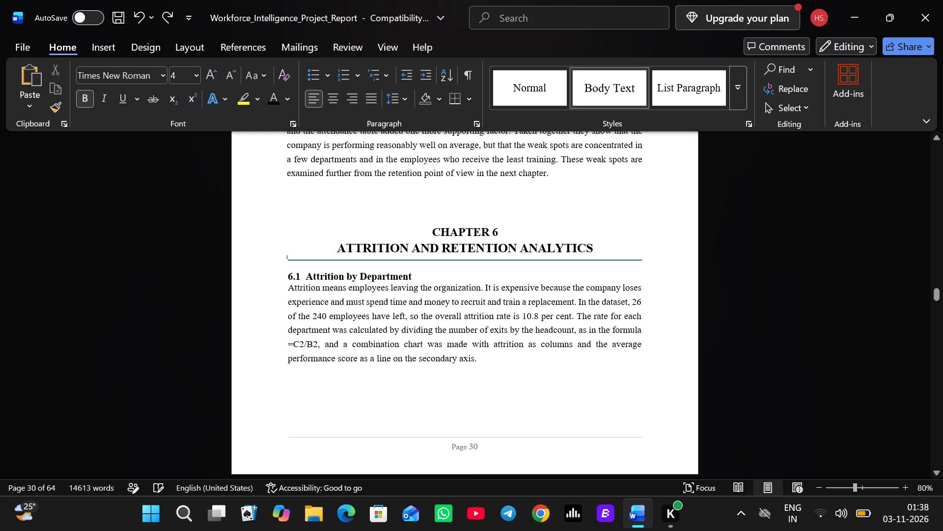
# Insert an unnumbered blank line between the "6.1 Attrition by Department" heading and its paragraph on page 30.
pyautogui.scroll(-5, 657, 255)
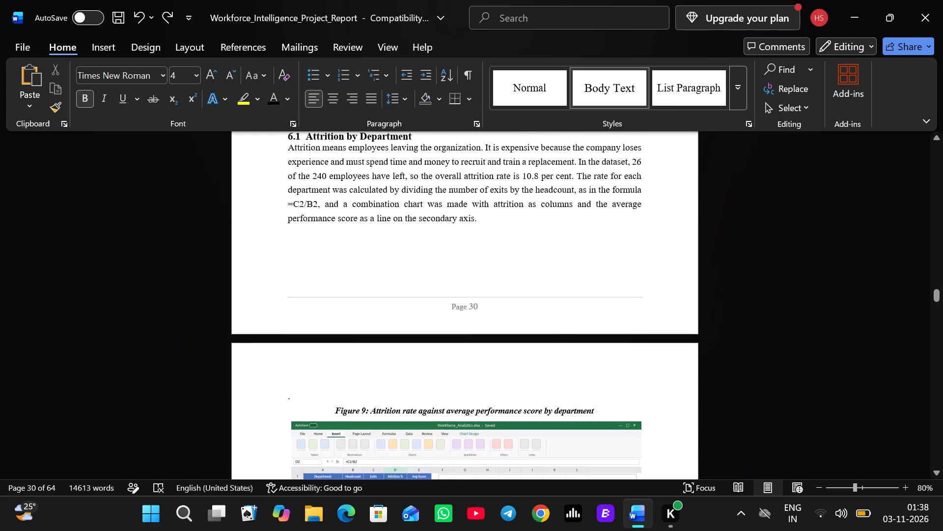
pyautogui.scroll(1, 657, 255)
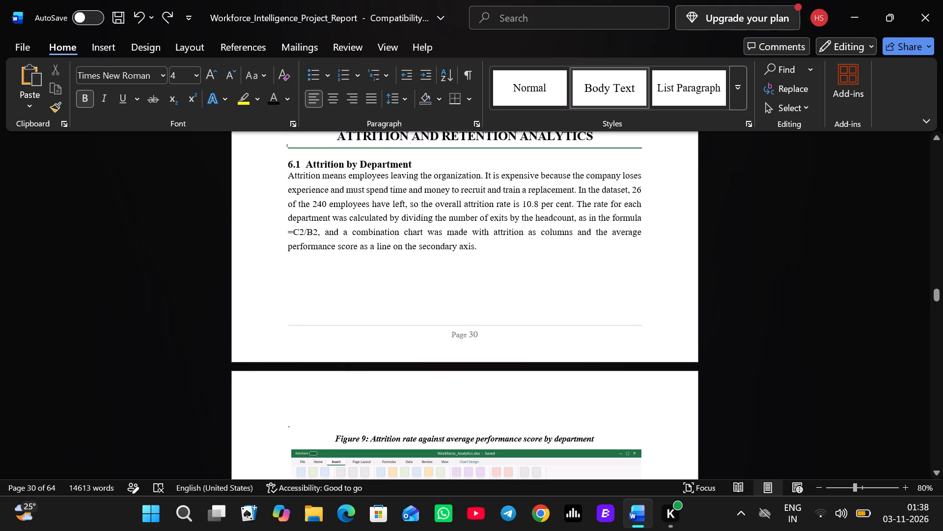
pyautogui.click(418, 164)
pyautogui.press('Return')
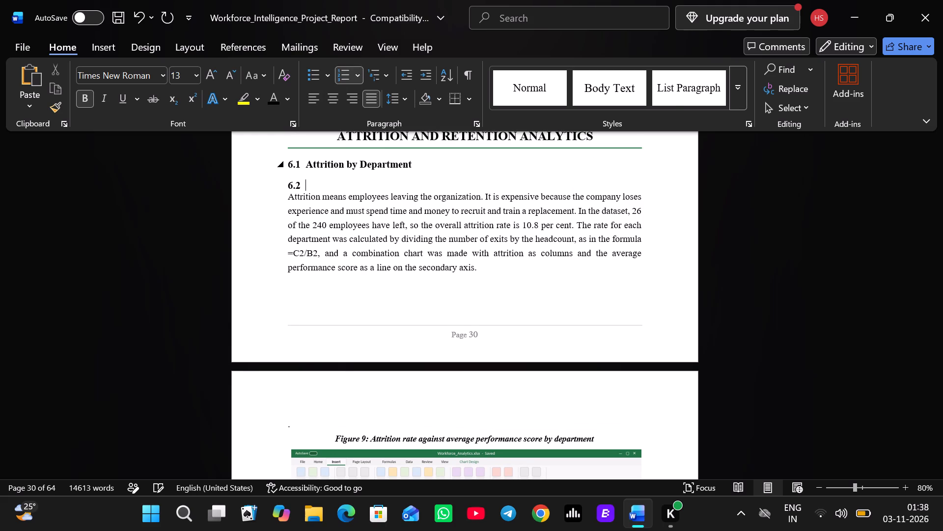
pyautogui.press('BackSpace')
pyautogui.scroll(2, 418, 167)
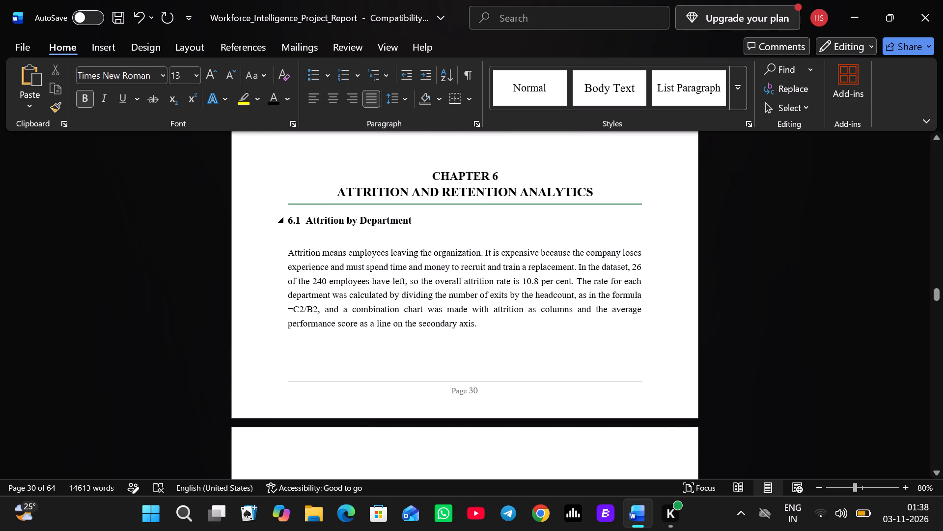
pyautogui.click(476, 216)
pyautogui.click(787, 246)
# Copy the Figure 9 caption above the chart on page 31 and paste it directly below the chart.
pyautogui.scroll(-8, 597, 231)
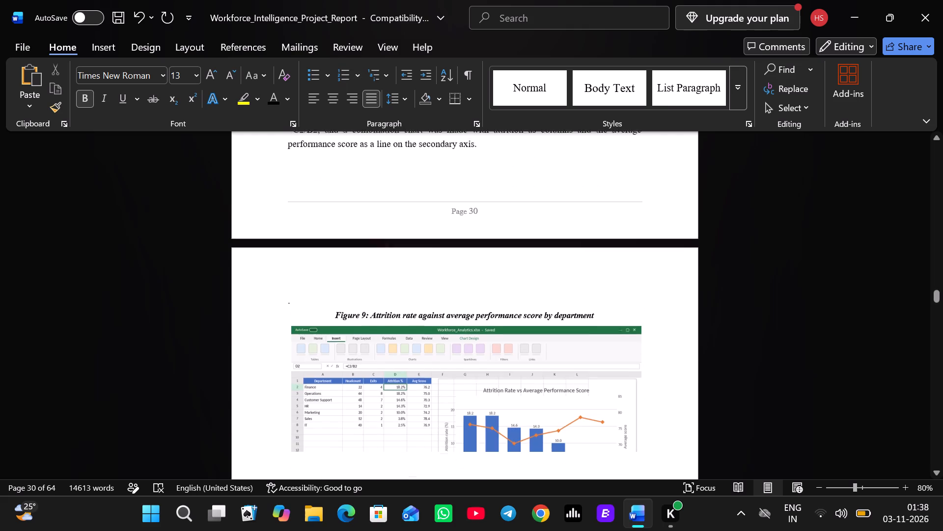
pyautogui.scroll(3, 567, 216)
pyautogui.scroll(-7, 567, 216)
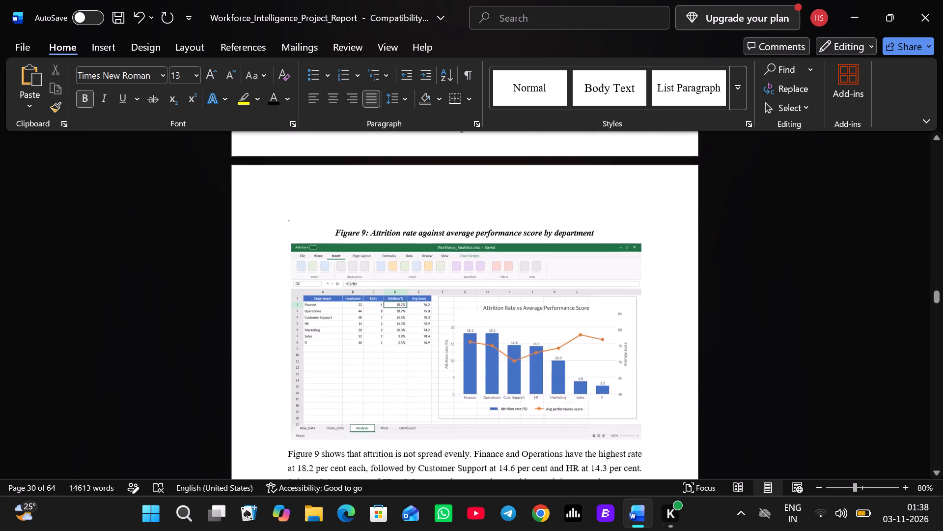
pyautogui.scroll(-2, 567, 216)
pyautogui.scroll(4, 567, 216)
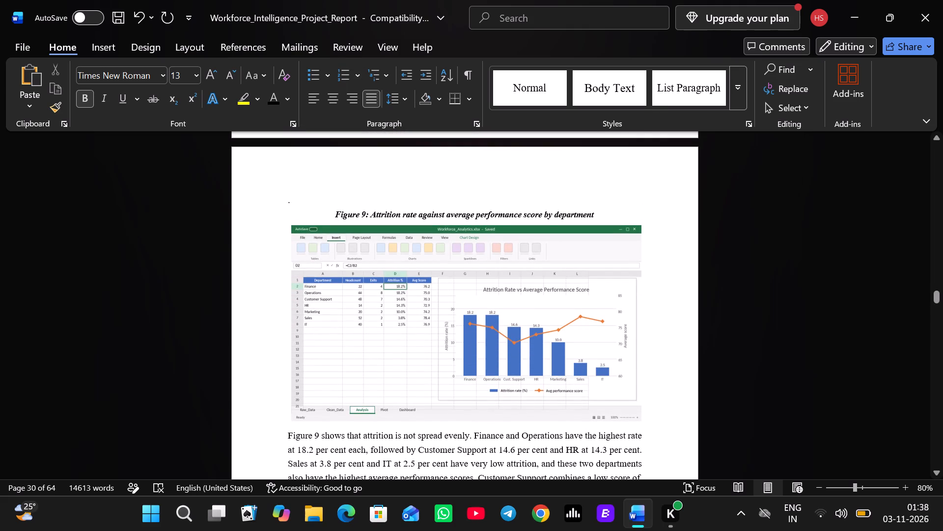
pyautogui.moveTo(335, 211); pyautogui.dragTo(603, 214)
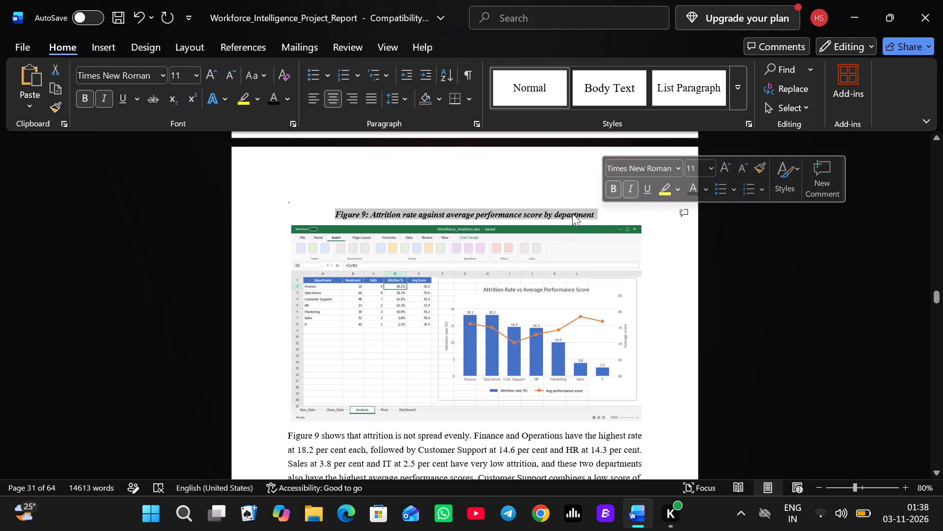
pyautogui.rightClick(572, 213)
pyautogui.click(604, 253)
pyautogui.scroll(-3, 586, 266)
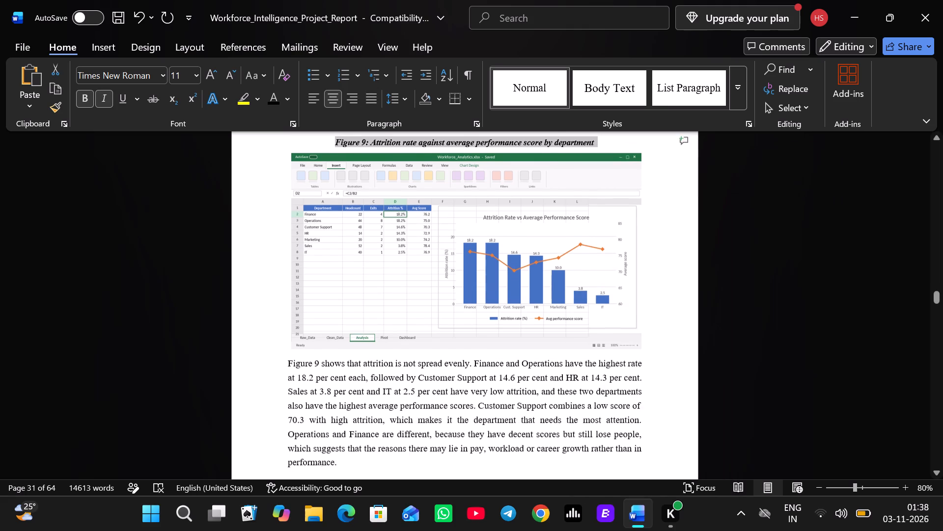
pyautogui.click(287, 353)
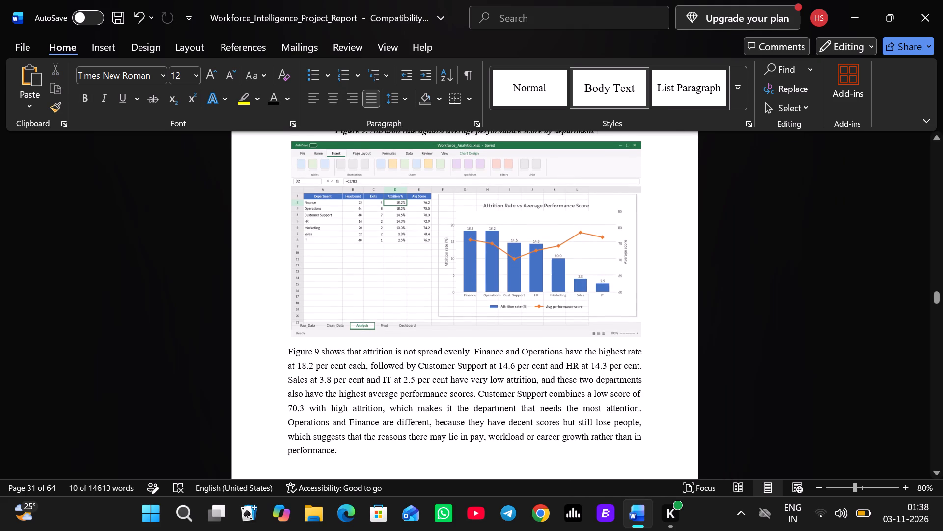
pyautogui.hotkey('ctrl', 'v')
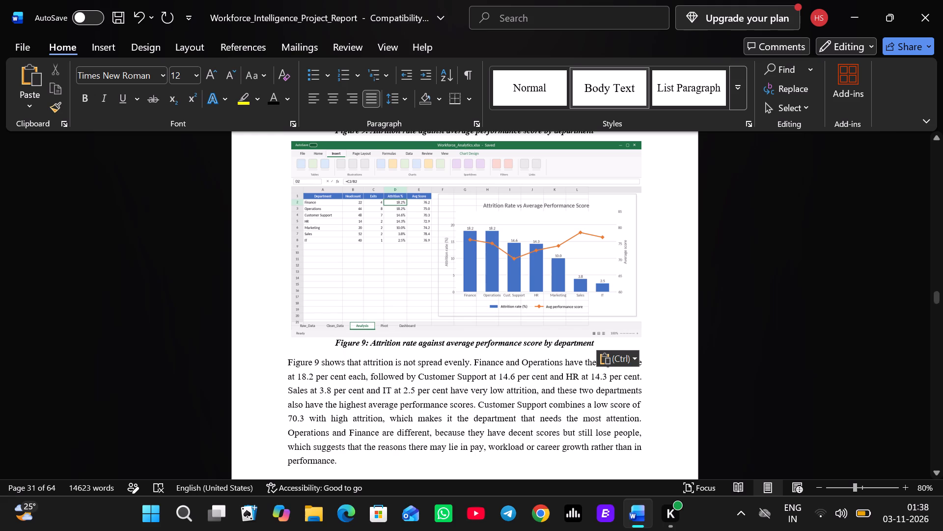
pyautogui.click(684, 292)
# Delete the original Figure 9 caption and its empty line above the chart on page 31.
pyautogui.scroll(3, 740, 284)
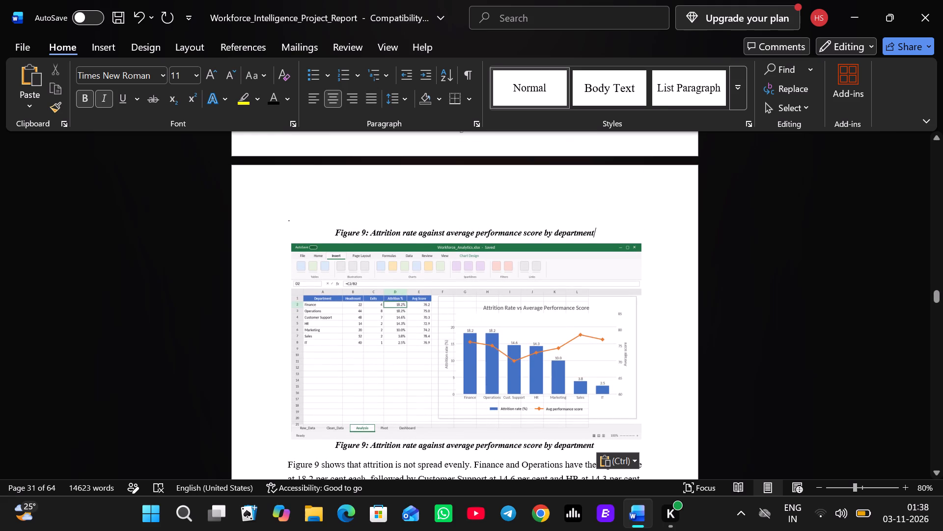
pyautogui.press('BackSpace')
pyautogui.press('BackSpace')
pyautogui.press('BackSpace')
pyautogui.press('BackSpace')
pyautogui.press('BackSpace')
pyautogui.press('BackSpace')
pyautogui.press('BackSpace')
pyautogui.press('BackSpace')
pyautogui.press('BackSpace')
pyautogui.press('BackSpace')
pyautogui.press('BackSpace')
pyautogui.press('BackSpace')
pyautogui.press('BackSpace')
pyautogui.press('BackSpace')
pyautogui.press('BackSpace')
pyautogui.press('BackSpace')
pyautogui.press('BackSpace')
pyautogui.press('BackSpace')
pyautogui.press('BackSpace')
pyautogui.press('BackSpace')
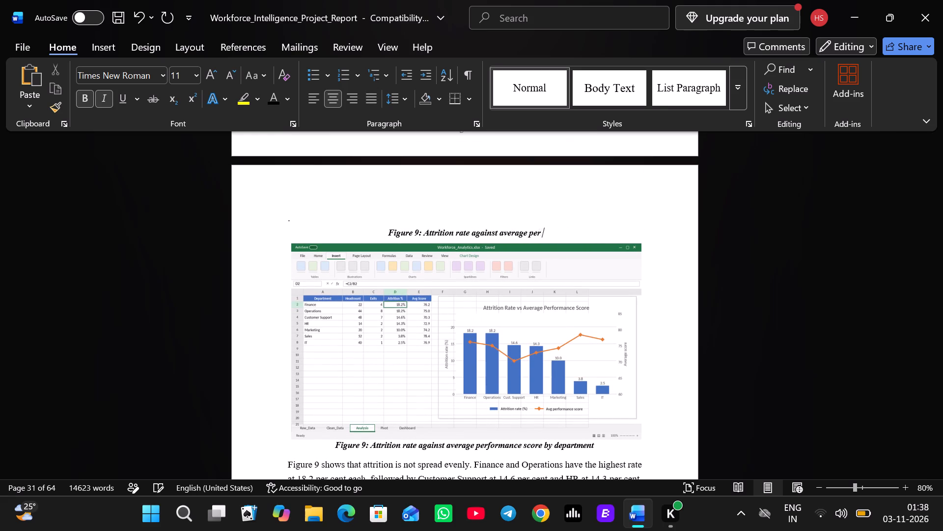
pyautogui.press('BackSpace')
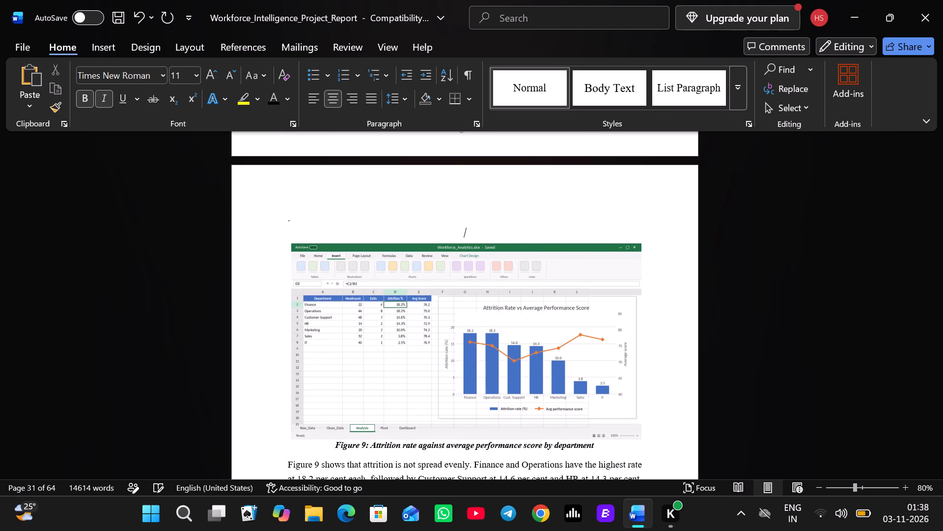
pyautogui.press('BackSpace')
pyautogui.press('BackSpace')
pyautogui.press('BackSpace')
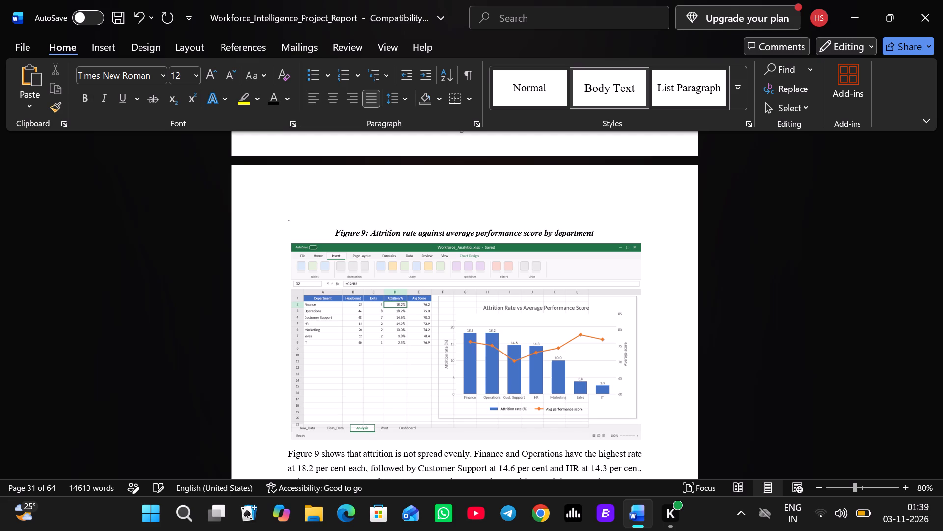
# Delete the stray full stop at the top of page 31, undoing the excess deletion that shifts the chart onto page 30.
pyautogui.press('BackSpace')
pyautogui.press('BackSpace')
pyautogui.press('BackSpace')
pyautogui.press('BackSpace')
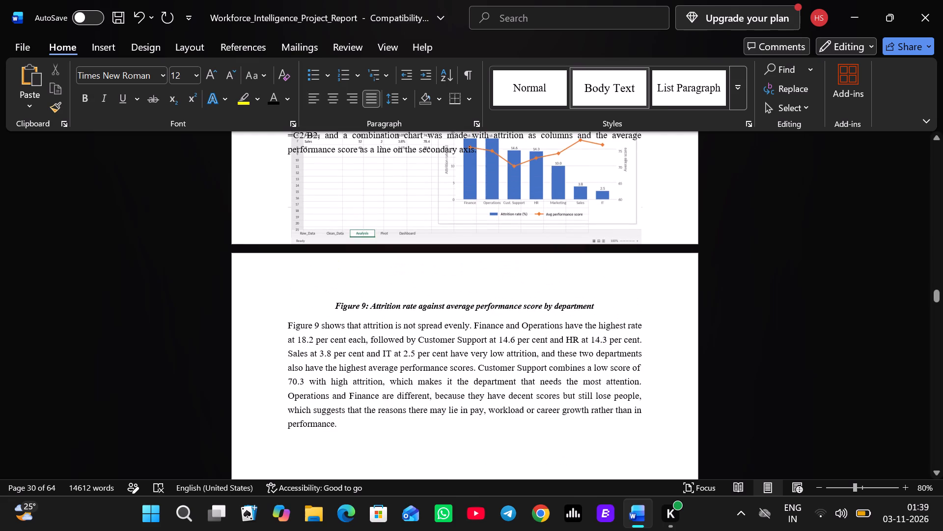
pyautogui.hotkey('ctrl', 'z')
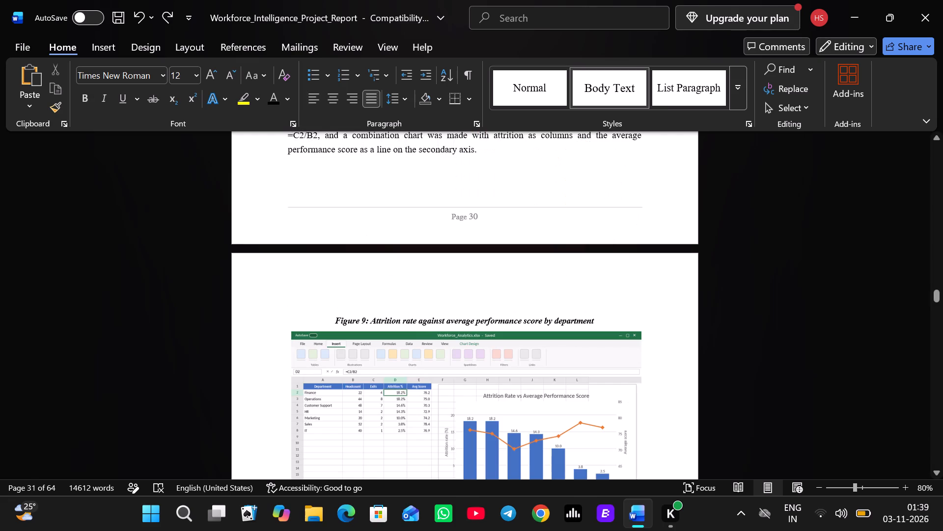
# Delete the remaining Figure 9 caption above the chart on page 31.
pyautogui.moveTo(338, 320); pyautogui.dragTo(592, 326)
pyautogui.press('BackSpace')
# Delete the duplicate Chapter 6 opening on page 35, including its "Attrition by Department" section, chart, caption and Figure 9 discussion.
pyautogui.scroll(6, 591, 318)
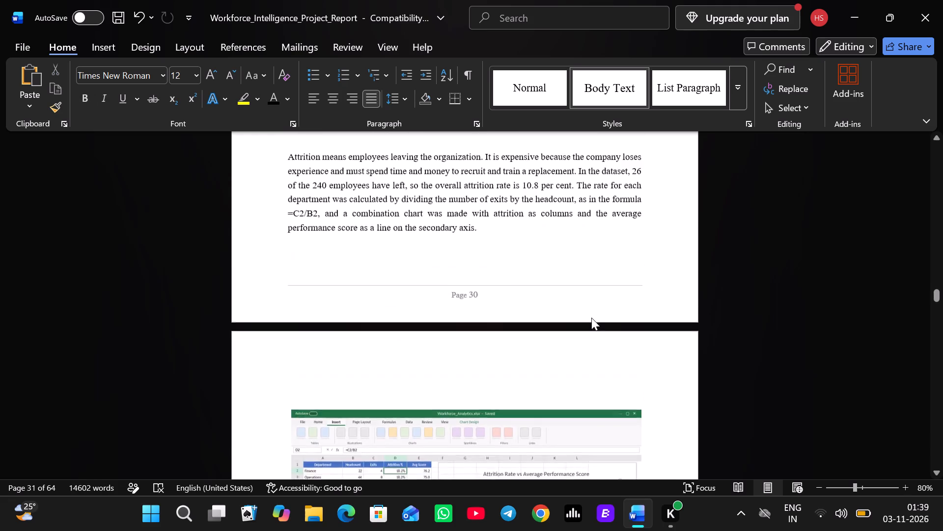
pyautogui.scroll(4, 591, 318)
pyautogui.scroll(-11, 589, 288)
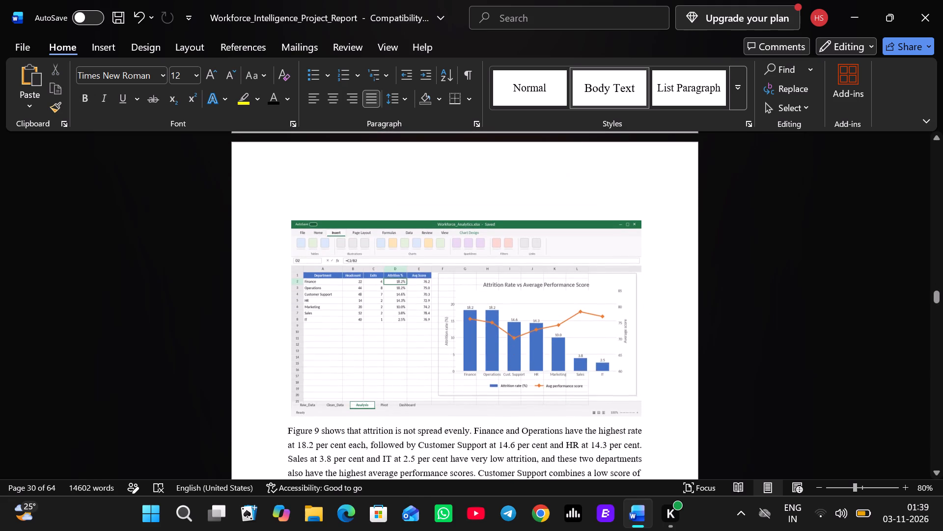
pyautogui.scroll(-6, 757, 281)
pyautogui.scroll(-4, 564, 227)
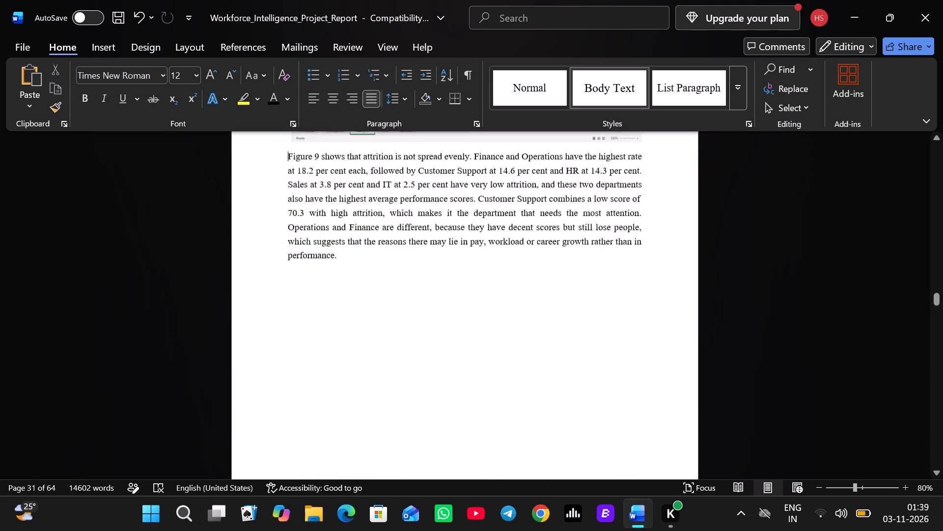
pyautogui.scroll(-9, 564, 227)
pyautogui.scroll(-20, 543, 218)
pyautogui.scroll(-7, 543, 218)
pyautogui.scroll(1, 544, 222)
pyautogui.scroll(-2, 544, 222)
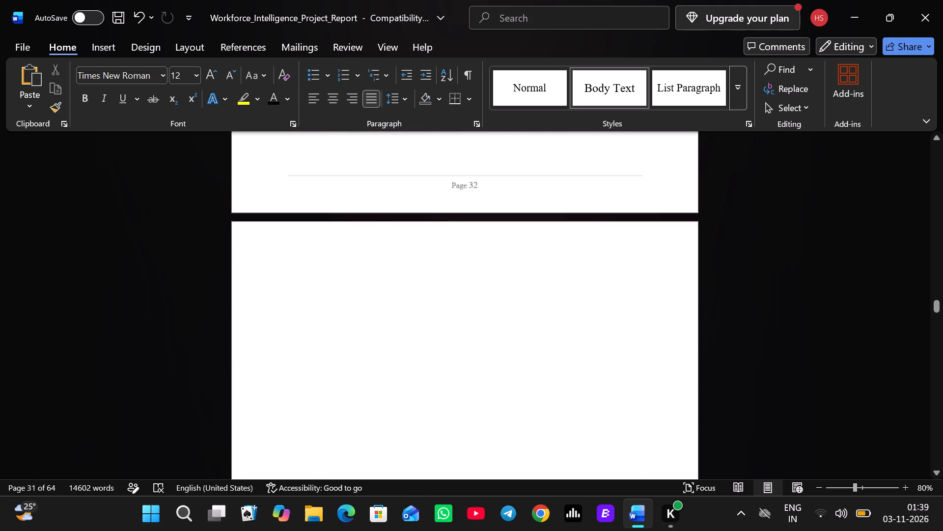
pyautogui.scroll(-17, 544, 222)
pyautogui.scroll(-16, 544, 222)
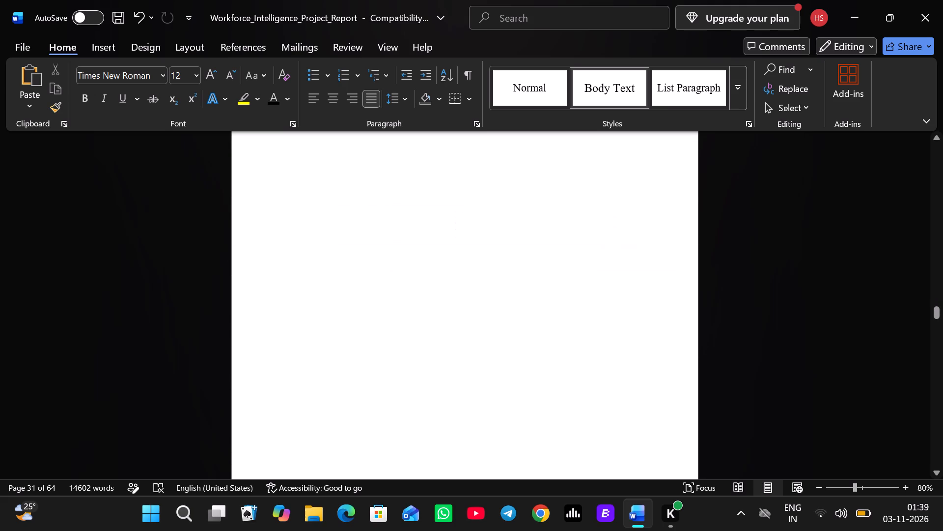
pyautogui.scroll(-14, 544, 223)
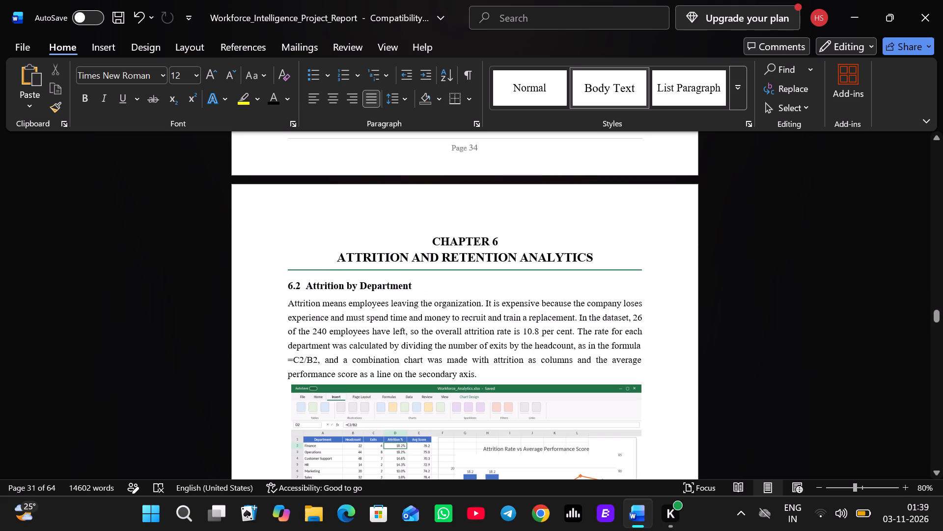
pyautogui.scroll(-13, 540, 222)
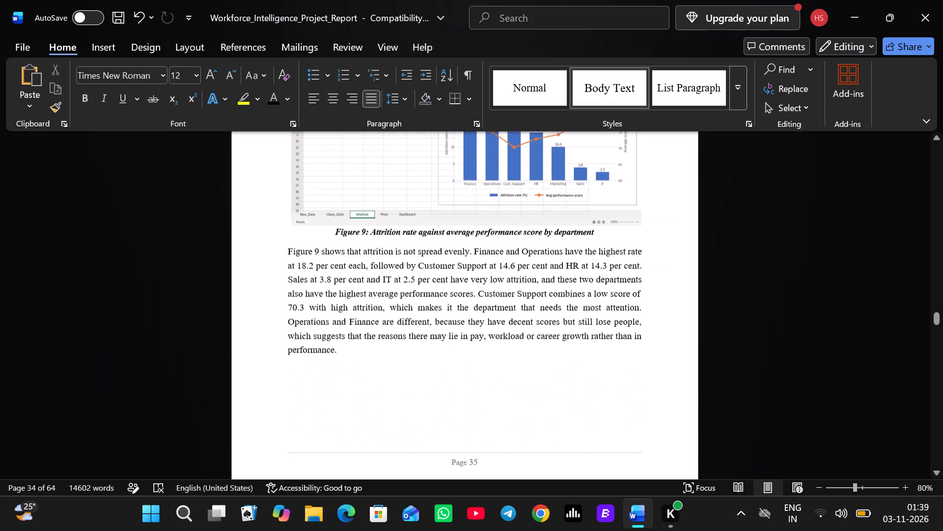
pyautogui.scroll(9, 540, 222)
pyautogui.scroll(4, 432, 209)
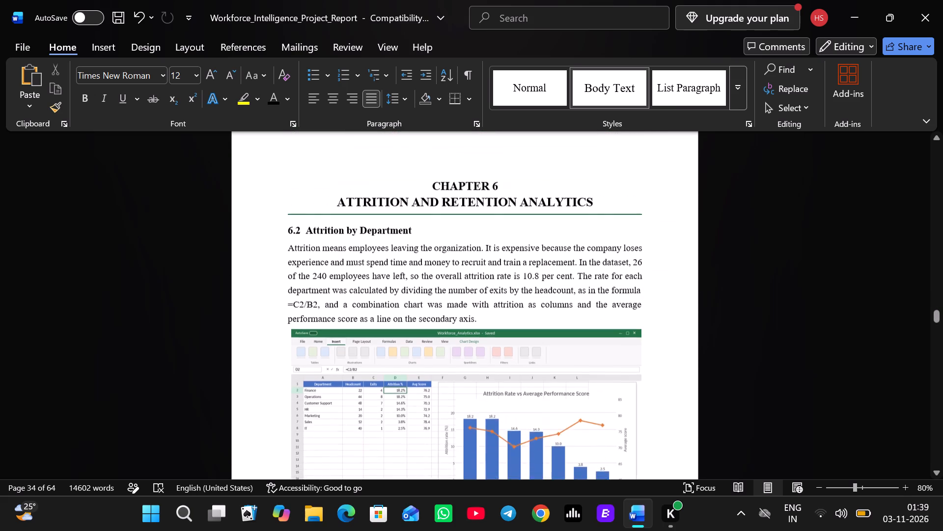
pyautogui.moveTo(432, 236); pyautogui.dragTo(472, 488)
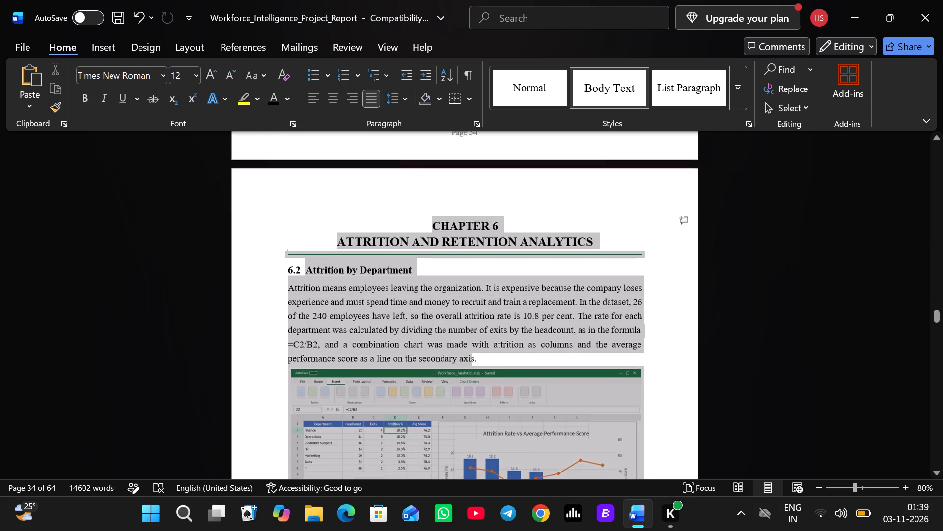
pyautogui.moveTo(472, 488); pyautogui.dragTo(423, 425)
pyautogui.press('BackSpace')
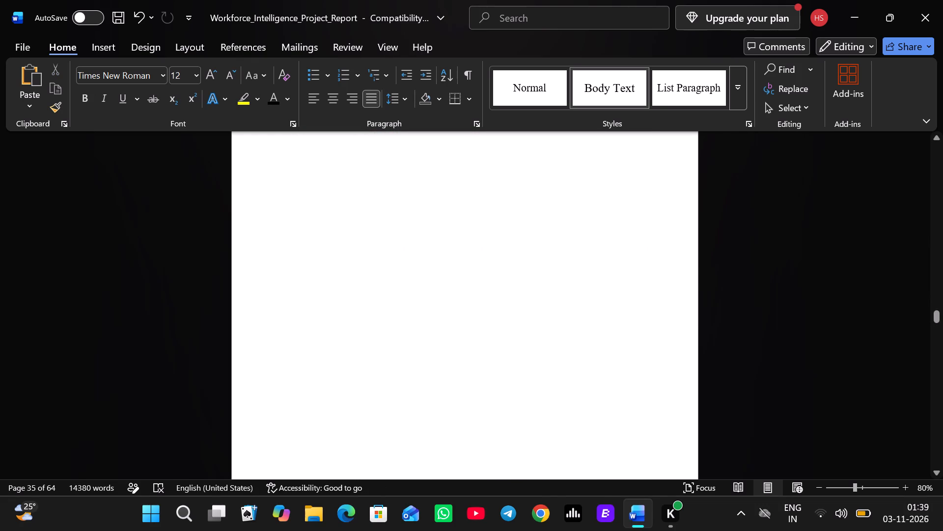
# Review the layout from the blank pages back to section 6.1 and its chart on pages 30–31.
pyautogui.scroll(20, 424, 425)
pyautogui.scroll(20, 424, 425)
pyautogui.scroll(18, 424, 425)
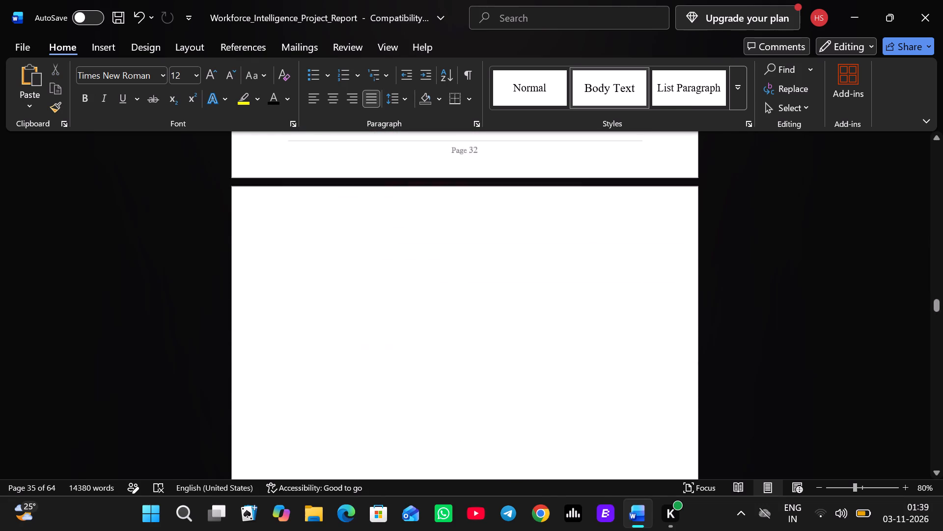
pyautogui.scroll(20, 433, 430)
pyautogui.scroll(20, 433, 430)
pyautogui.scroll(1, 433, 430)
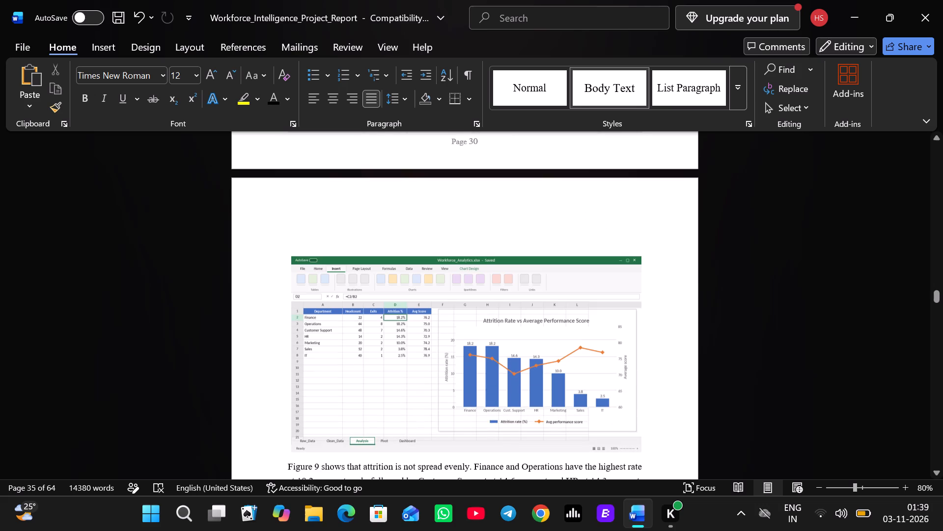
pyautogui.scroll(11, 439, 434)
pyautogui.scroll(-6, 449, 299)
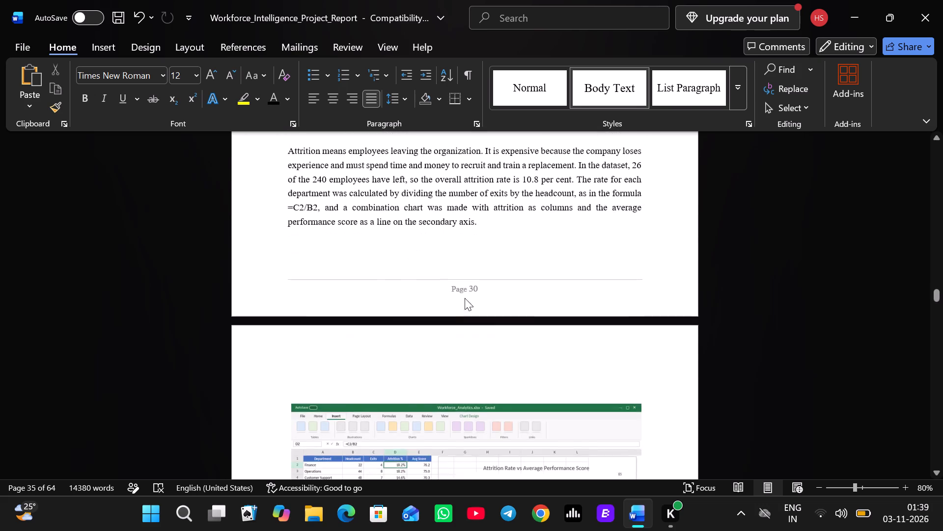
pyautogui.scroll(-11, 466, 295)
pyautogui.scroll(10, 468, 292)
pyautogui.scroll(-2, 468, 292)
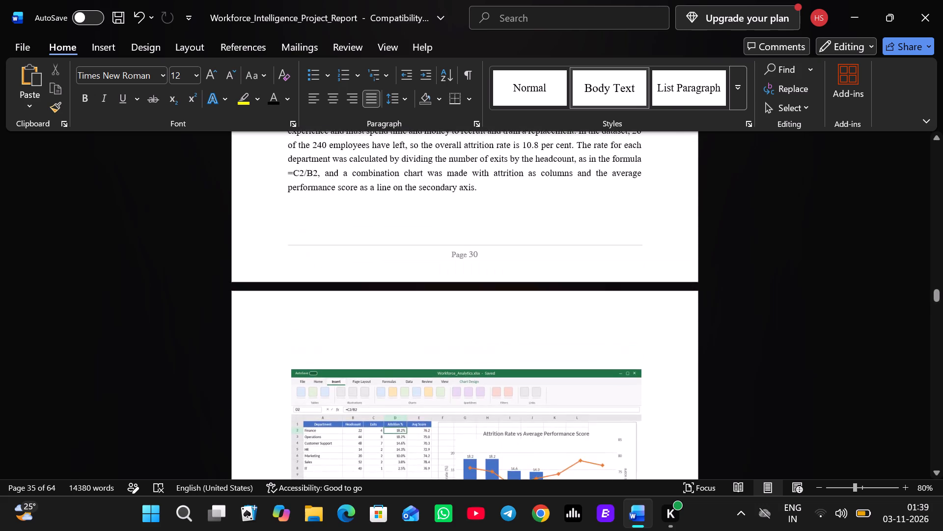
# Undo the deletion of the duplicate Chapter 6 content on page 35.
pyautogui.scroll(-14, 468, 292)
pyautogui.scroll(4, 468, 292)
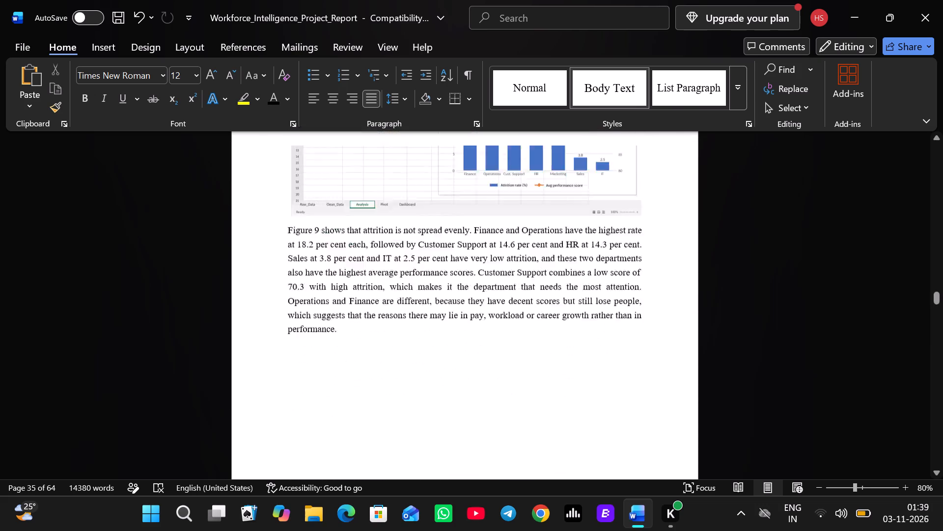
pyautogui.scroll(19, 468, 292)
pyautogui.scroll(-8, 468, 292)
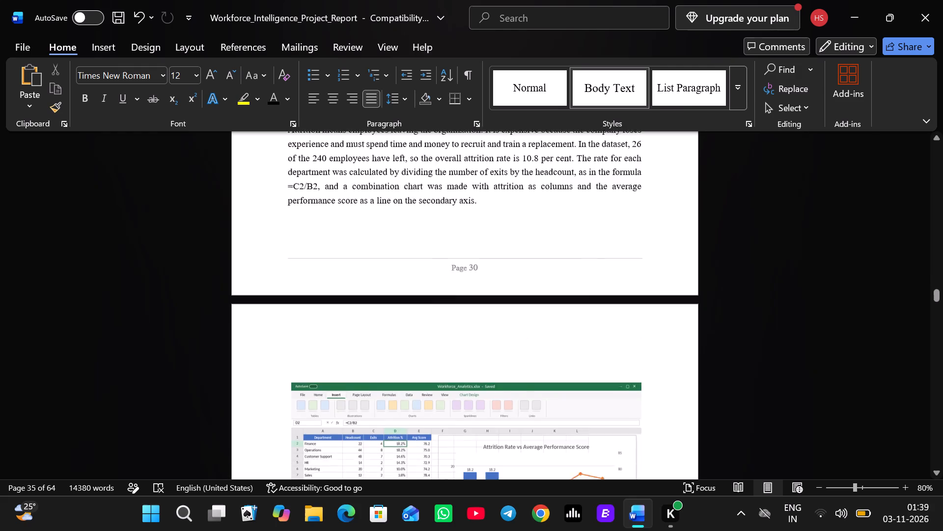
pyautogui.scroll(-19, 468, 292)
pyautogui.scroll(-8, 468, 292)
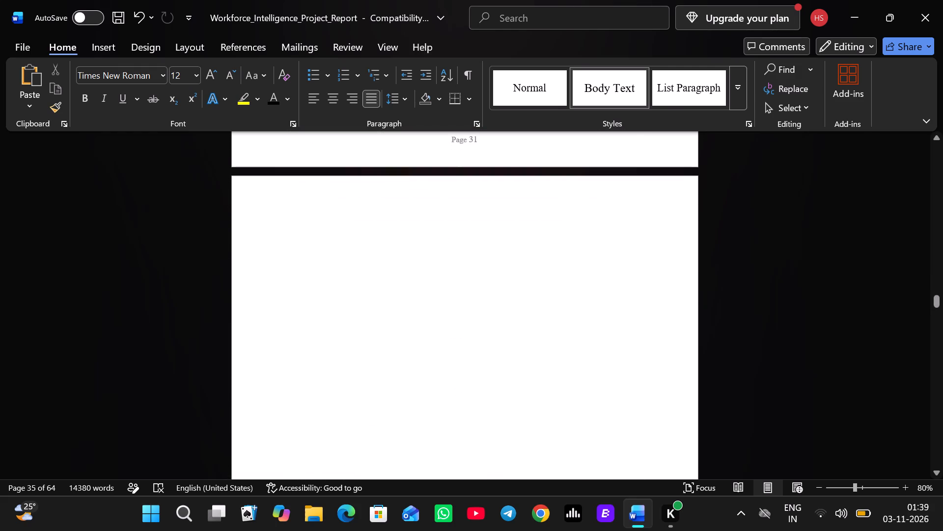
pyautogui.hotkey('ctrl', 'z')
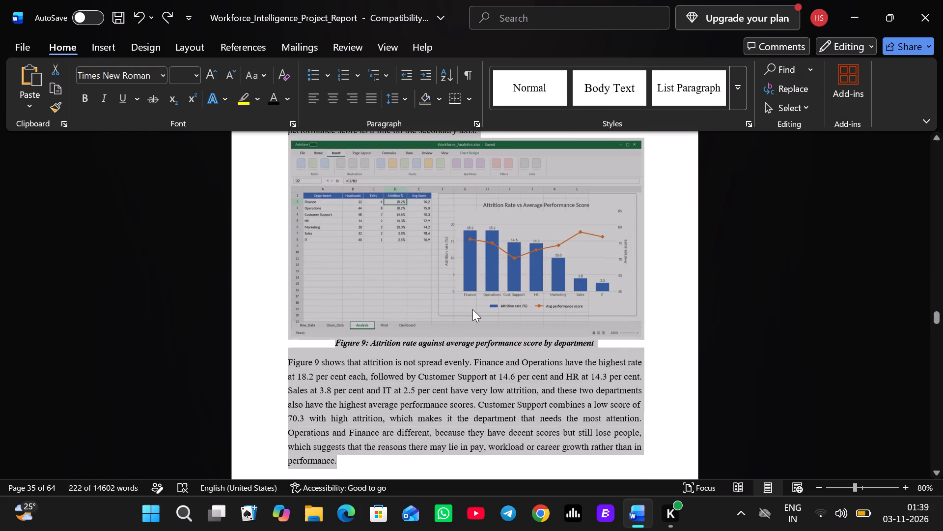
# Copy the Figure 9 caption from the duplicate on page 35 onto its own line below the chart on page 31.
pyautogui.click(472, 309)
pyautogui.moveTo(334, 345); pyautogui.dragTo(587, 354)
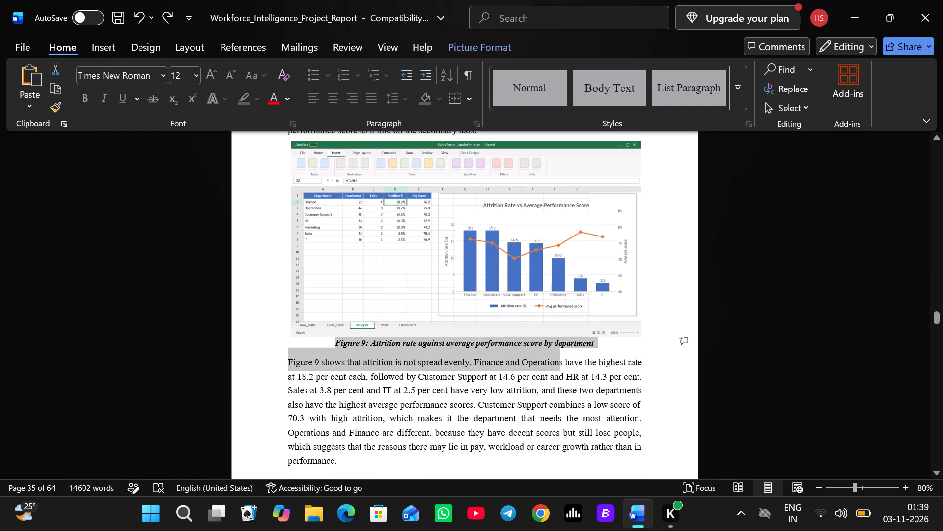
pyautogui.moveTo(587, 354); pyautogui.dragTo(595, 346)
pyautogui.rightClick(579, 339)
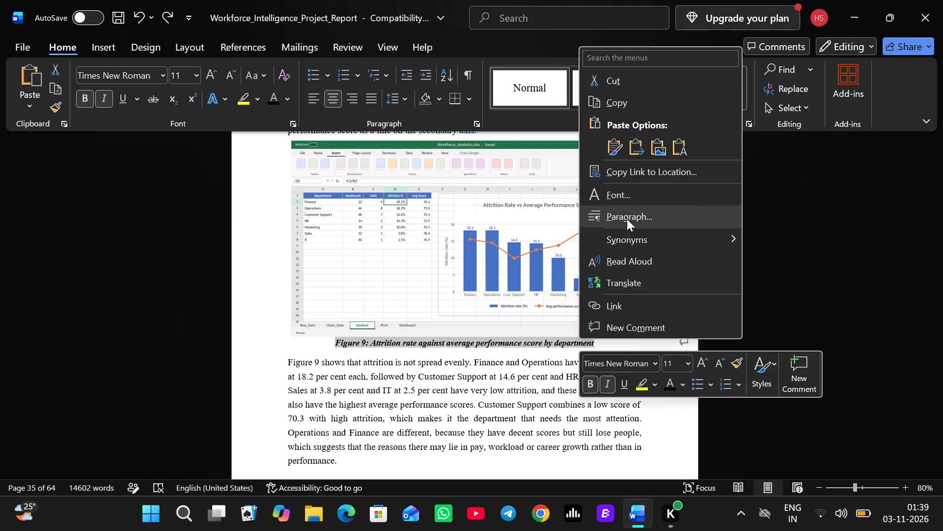
pyautogui.click(644, 105)
pyautogui.scroll(19, 550, 237)
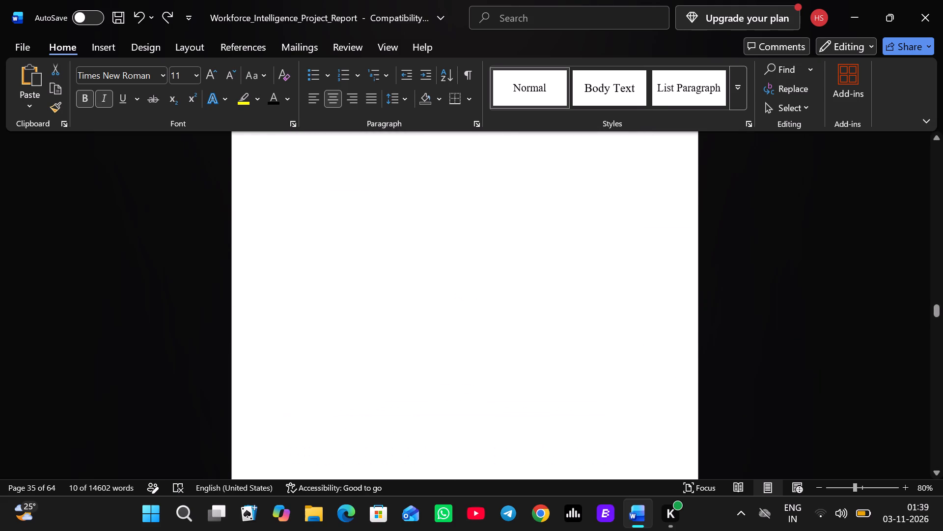
pyautogui.scroll(11, 553, 238)
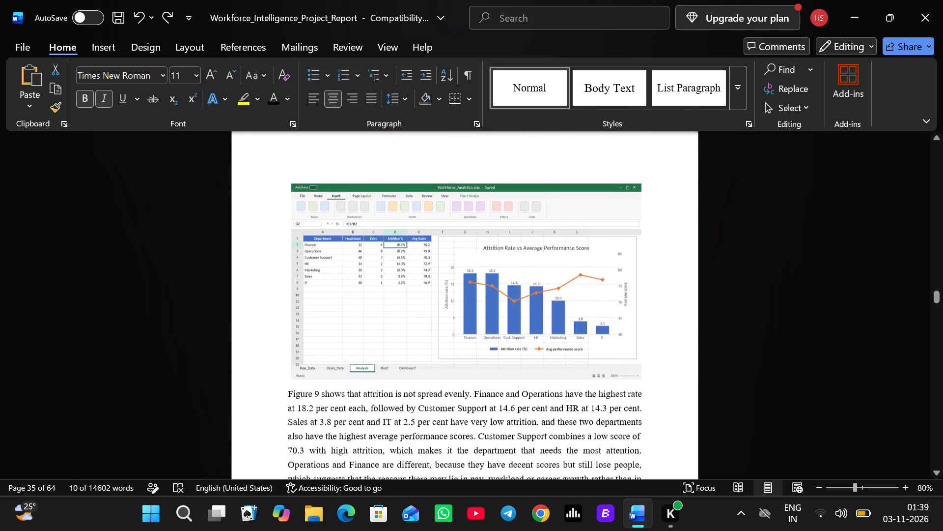
pyautogui.scroll(6, 553, 238)
pyautogui.scroll(-12, 553, 238)
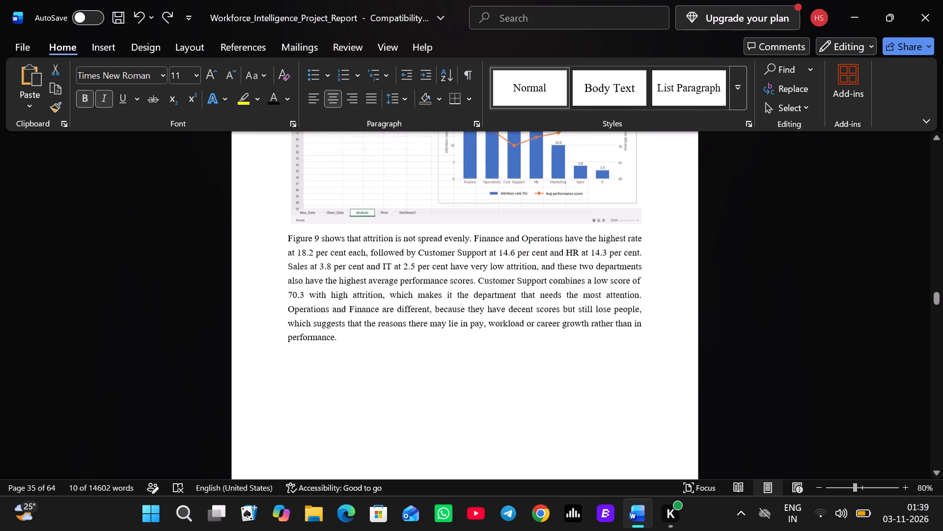
pyautogui.click(286, 228)
pyautogui.hotkey('ctrl', 'v')
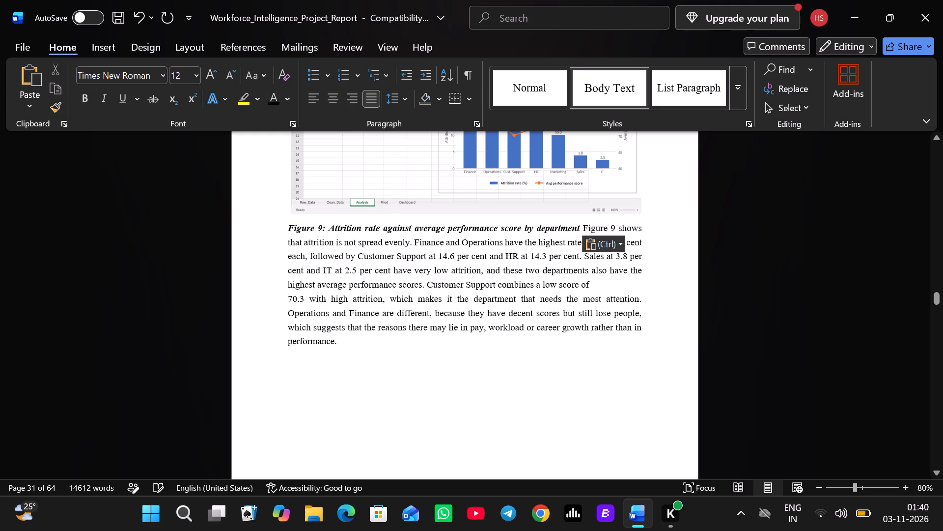
pyautogui.press('Return')
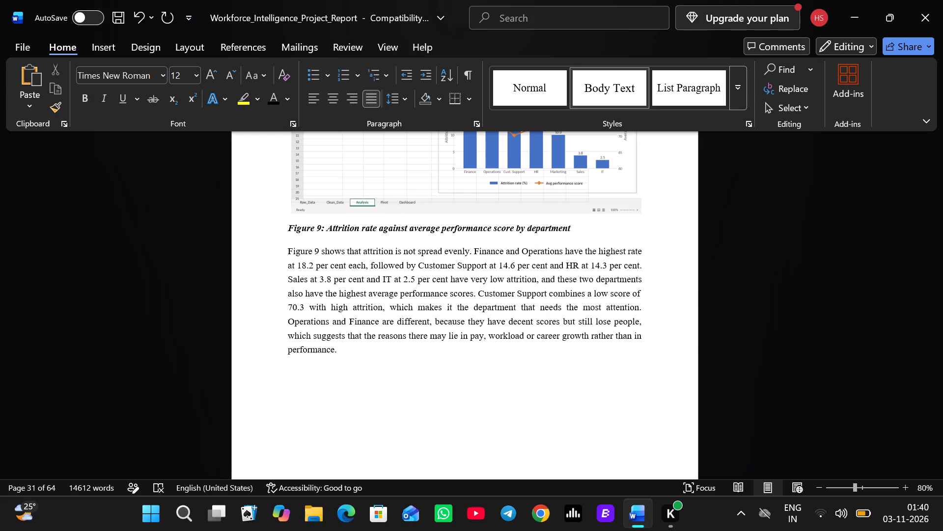
# Centre the Figure 9 caption below the chart on page 31.
pyautogui.moveTo(289, 227); pyautogui.dragTo(336, 228)
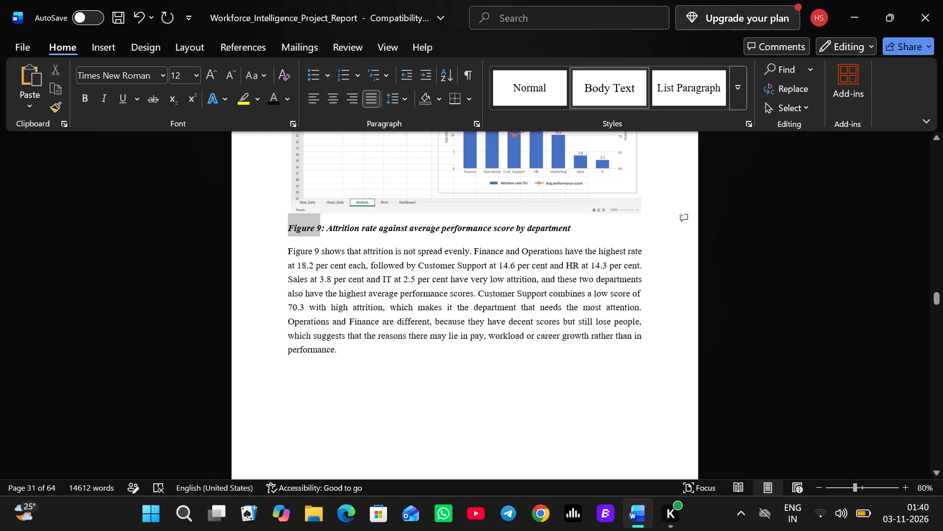
pyautogui.moveTo(336, 228); pyautogui.dragTo(585, 231)
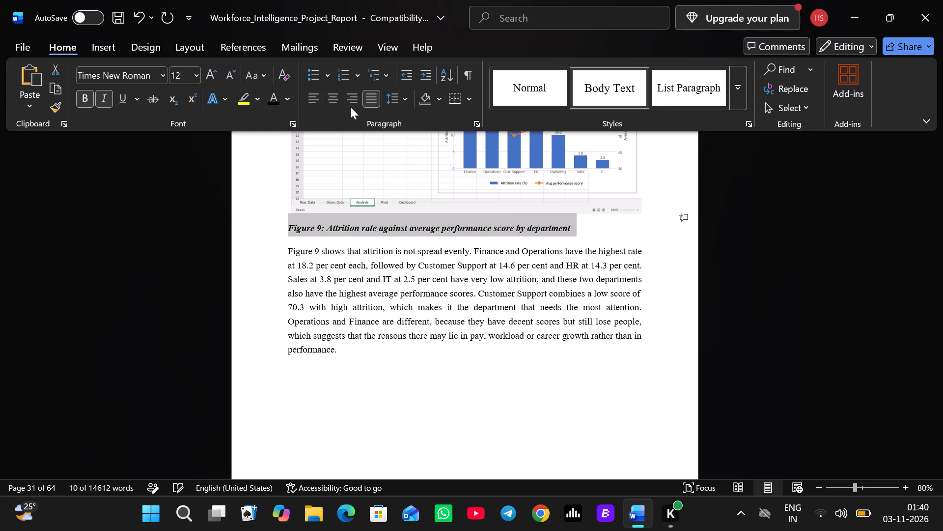
pyautogui.click(334, 105)
pyautogui.click(661, 274)
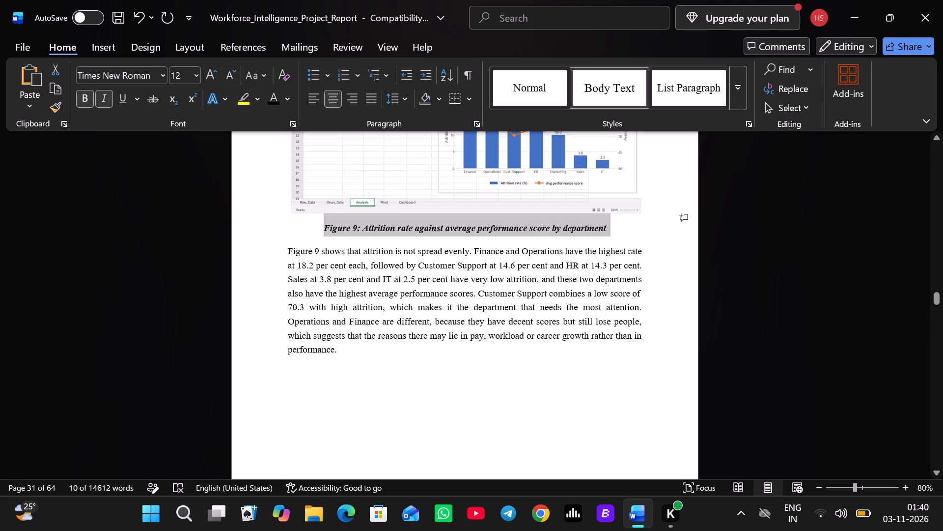
# Delete the duplicate Chapter 6 opening on page 35, including its "Attrition by Department" section, chart, caption and Figure 9 discussion.
pyautogui.scroll(-20, 651, 276)
pyautogui.scroll(-10, 651, 276)
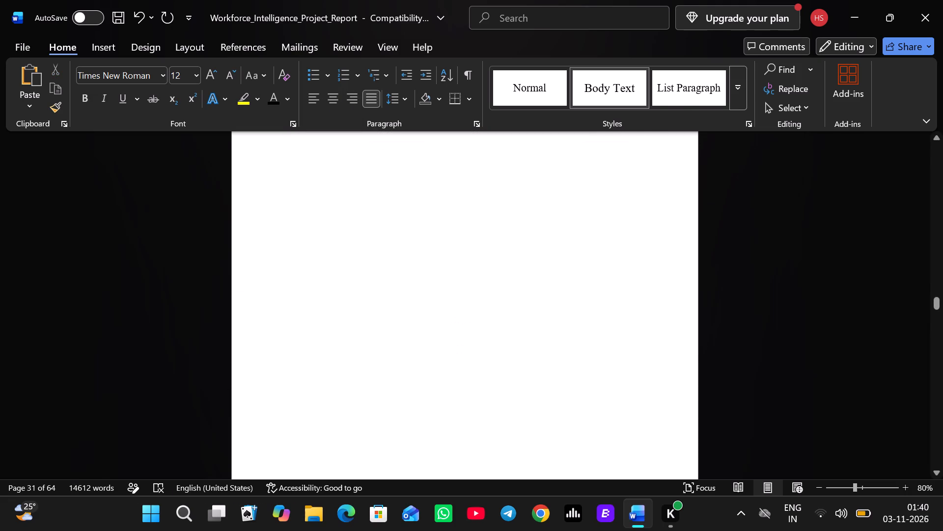
pyautogui.scroll(-20, 479, 273)
pyautogui.scroll(-11, 479, 273)
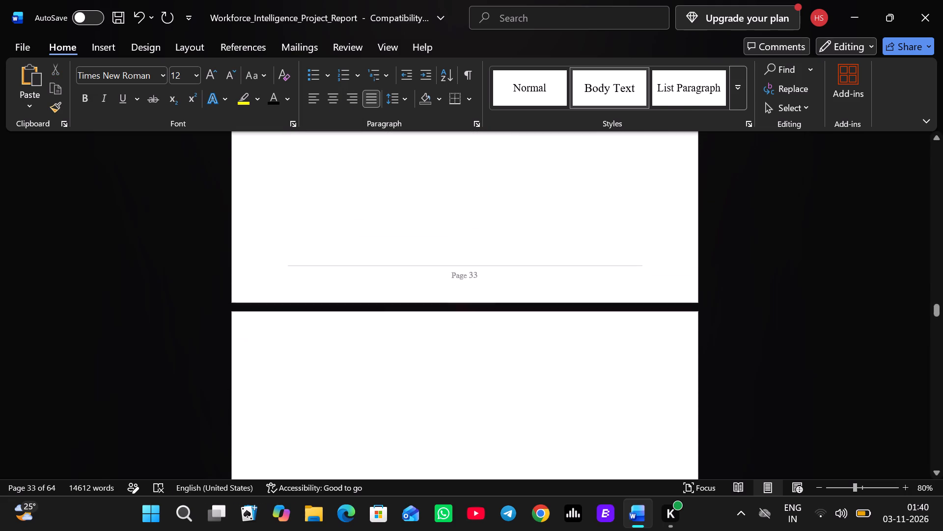
pyautogui.scroll(-5, 514, 267)
pyautogui.scroll(-20, 515, 267)
pyautogui.scroll(-2, 515, 267)
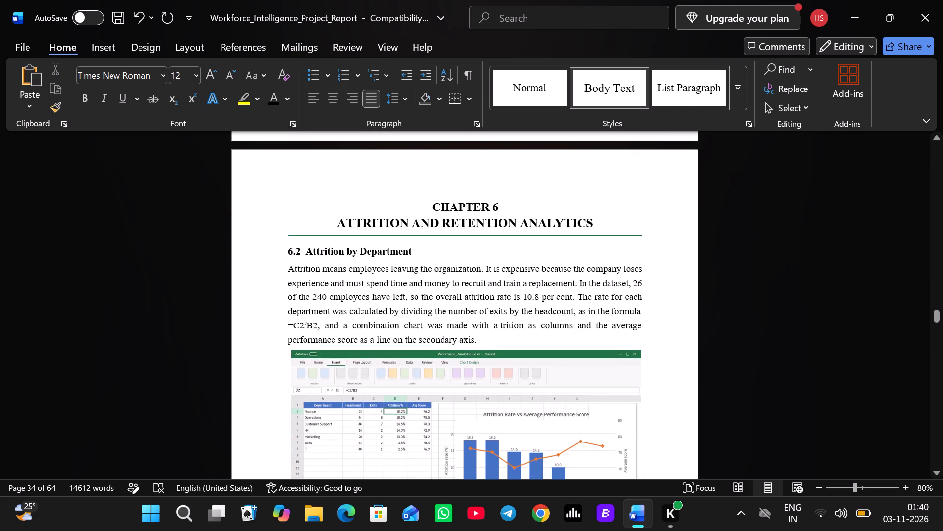
pyautogui.moveTo(433, 208); pyautogui.dragTo(504, 341)
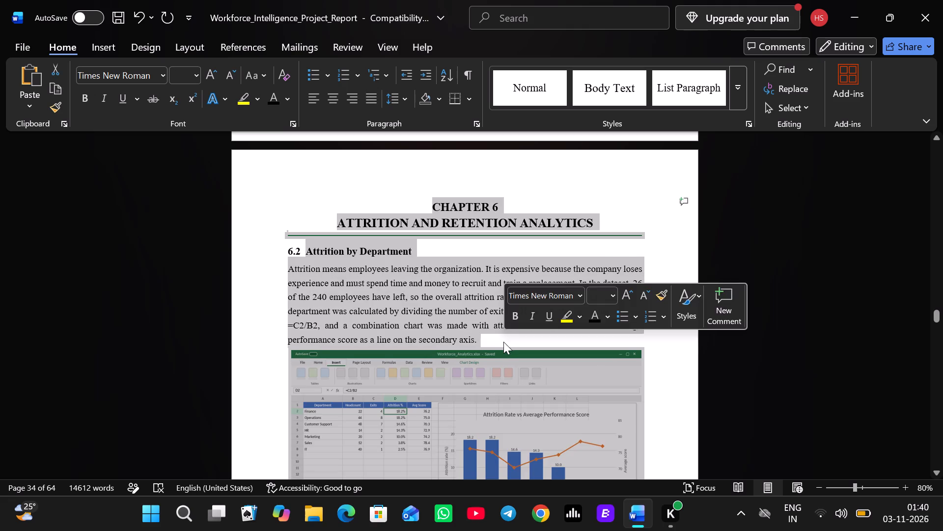
pyautogui.press('BackSpace')
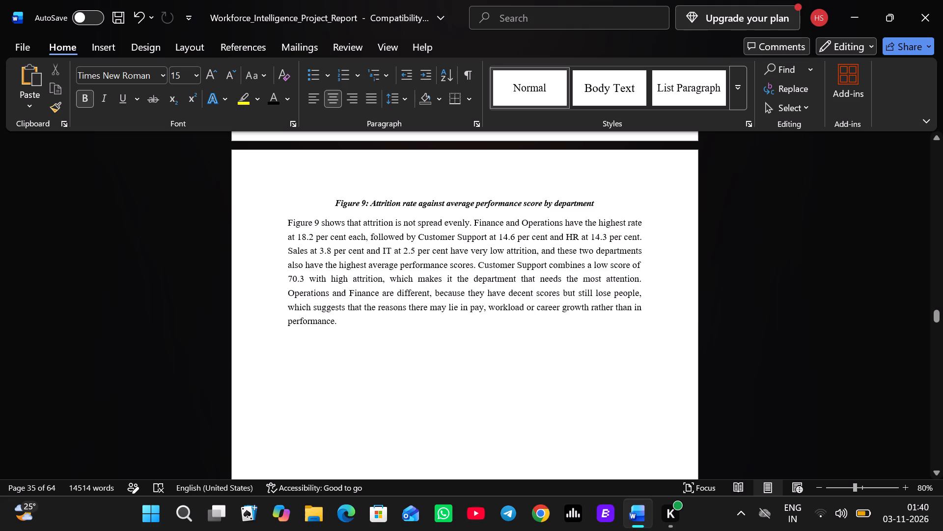
pyautogui.moveTo(334, 199); pyautogui.dragTo(359, 331)
pyautogui.press('BackSpace')
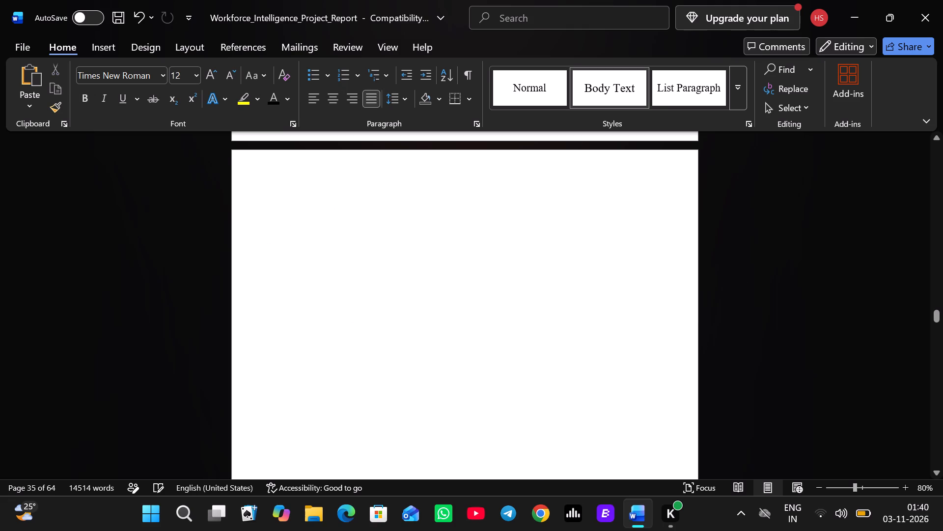
# Review the layout of section 6.1, its chart and the Figure 9 caption on pages 30–31.
pyautogui.scroll(11, 443, 264)
pyautogui.scroll(13, 474, 277)
pyautogui.scroll(9, 512, 252)
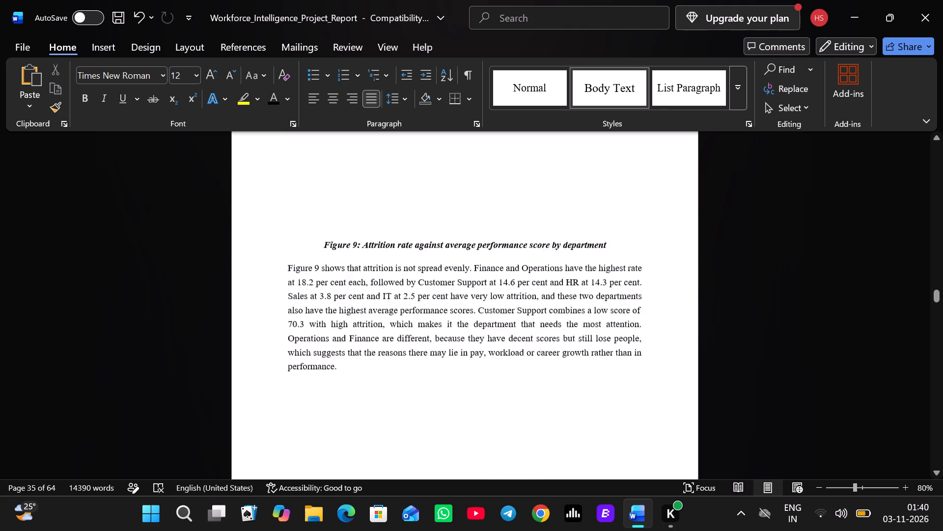
pyautogui.scroll(1, 512, 252)
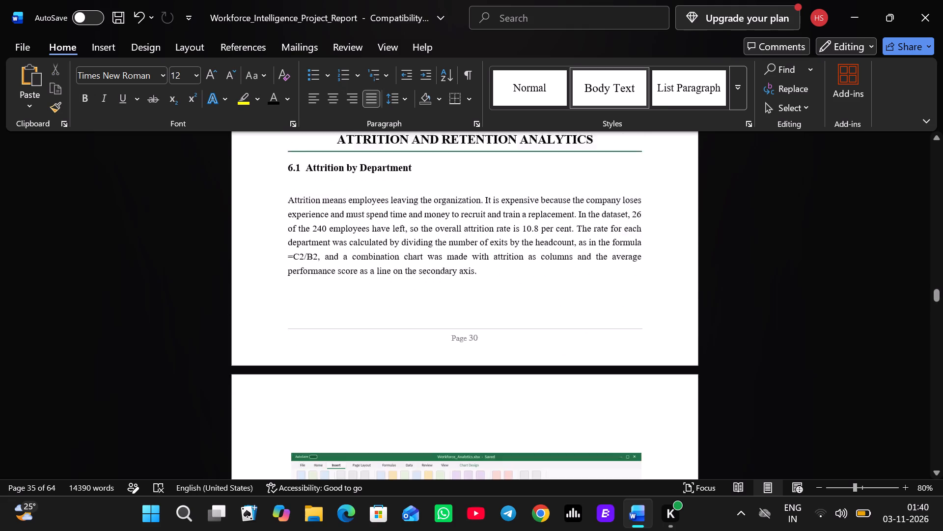
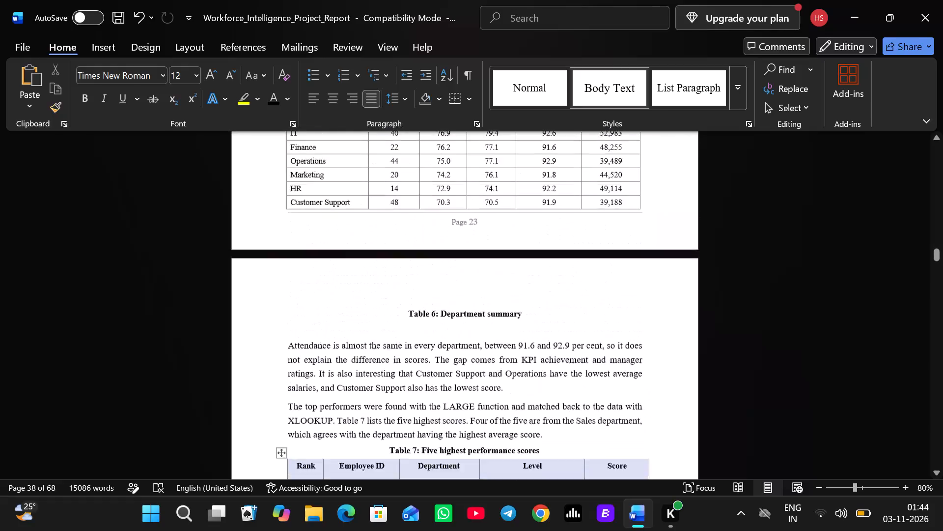
# Close the report document and save the changes made to it.
pyautogui.scroll(3, 545, 281)
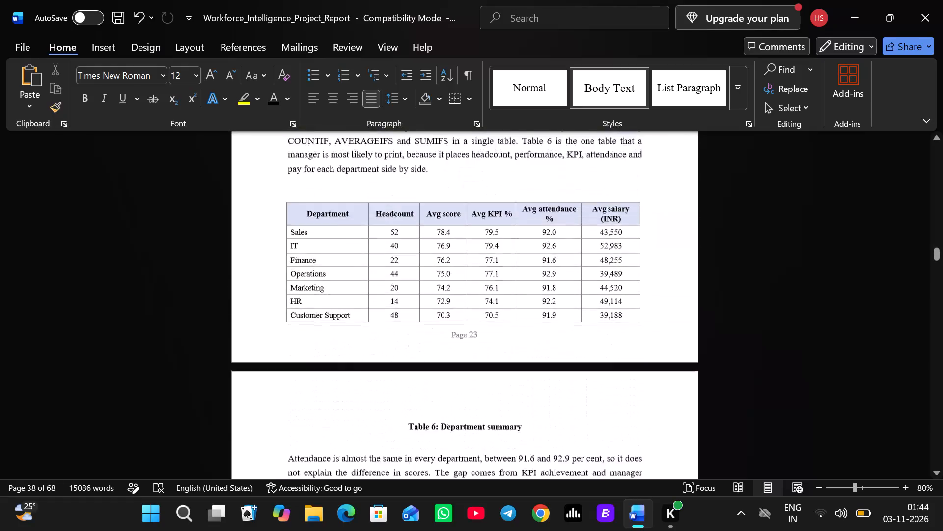
pyautogui.scroll(16, 545, 281)
pyautogui.click(942, 0)
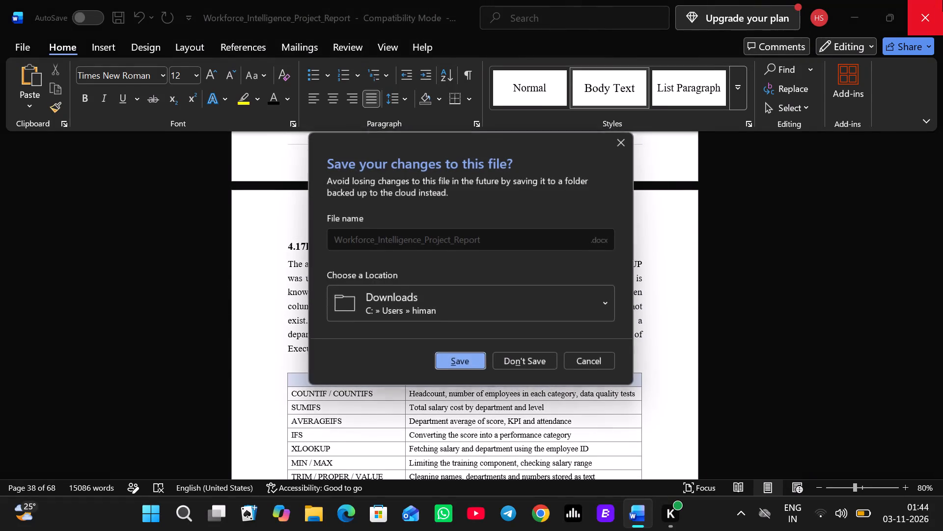
pyautogui.click(469, 357)
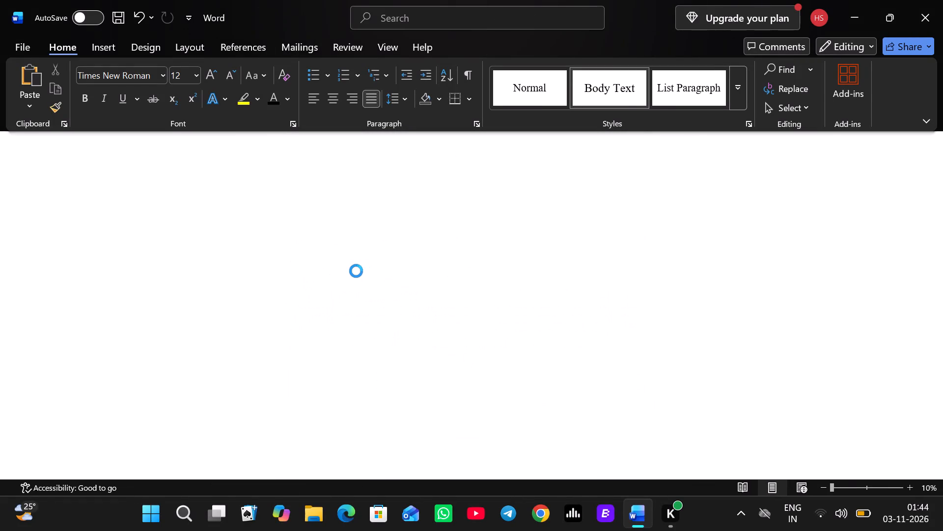
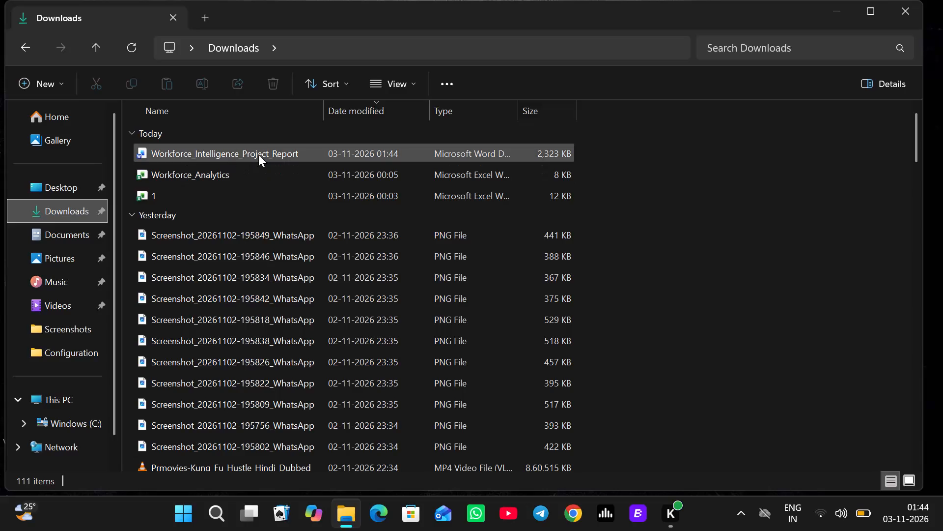
# Reopen the Workforce_Intelligence_Project_Report document from the Downloads folder.
pyautogui.doubleClick(273, 150)
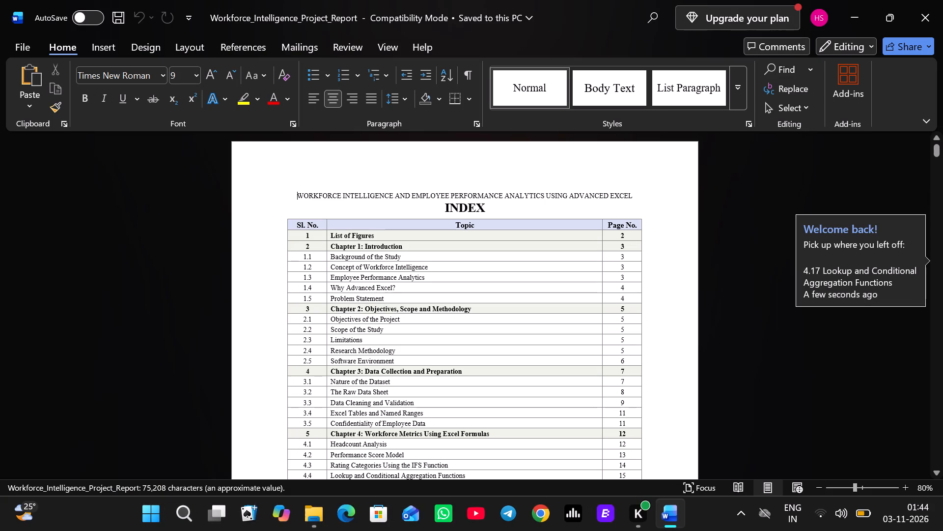
# Review the report's index and Chapters 1 to 3, checking the page layout and section order.
pyautogui.scroll(-13, 697, 183)
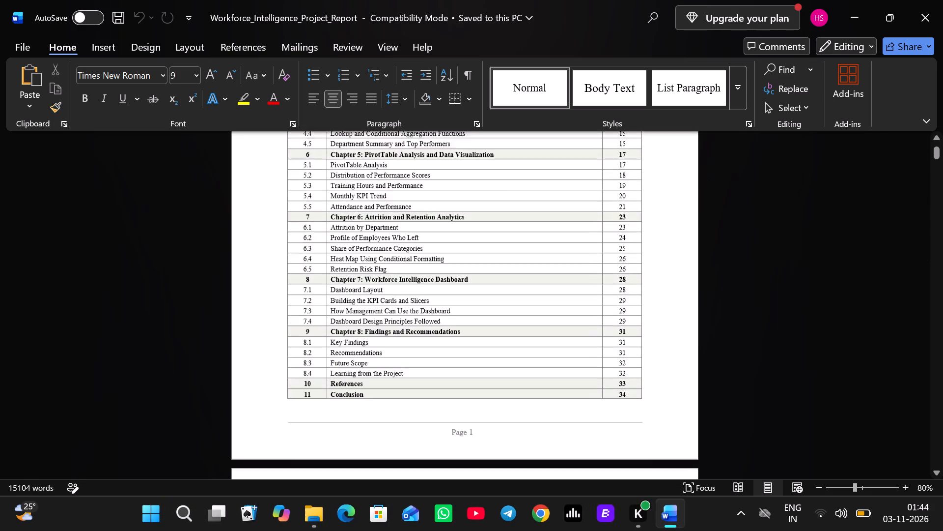
pyautogui.scroll(-14, 697, 183)
pyautogui.scroll(-14, 697, 183)
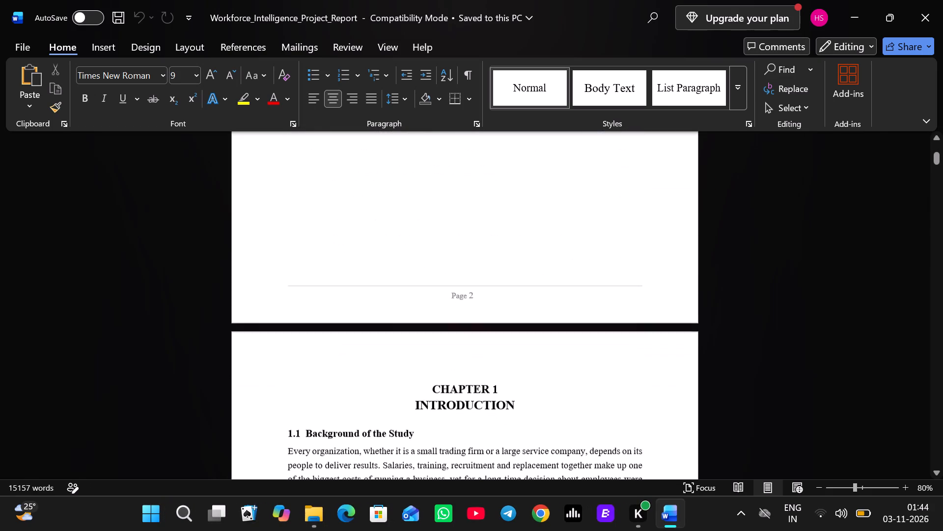
pyautogui.scroll(-16, 697, 183)
pyautogui.scroll(-13, 697, 183)
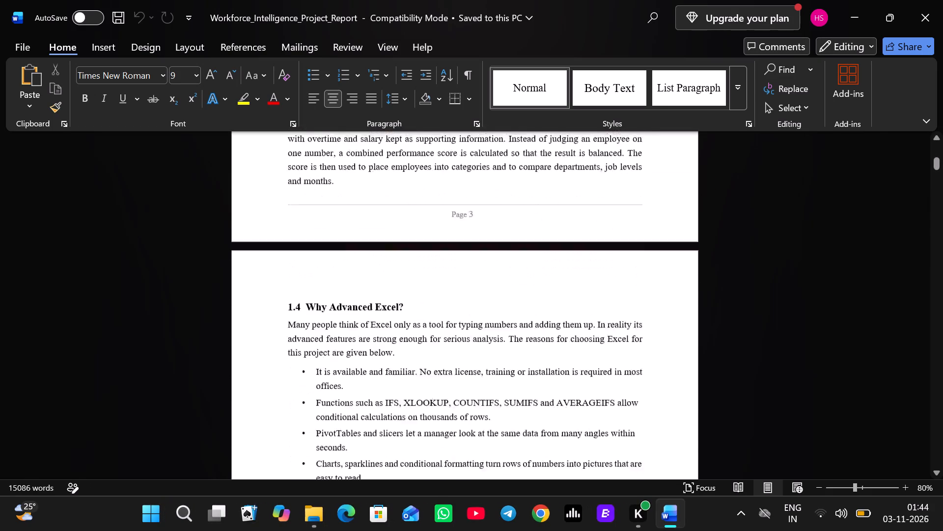
pyautogui.scroll(-14, 697, 183)
pyautogui.scroll(-17, 697, 183)
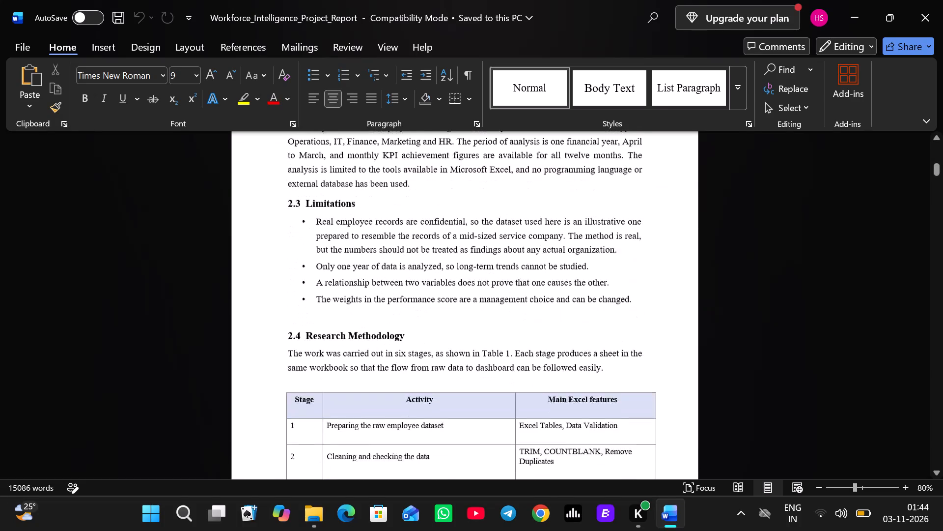
pyautogui.scroll(-20, 696, 187)
pyautogui.scroll(-10, 696, 187)
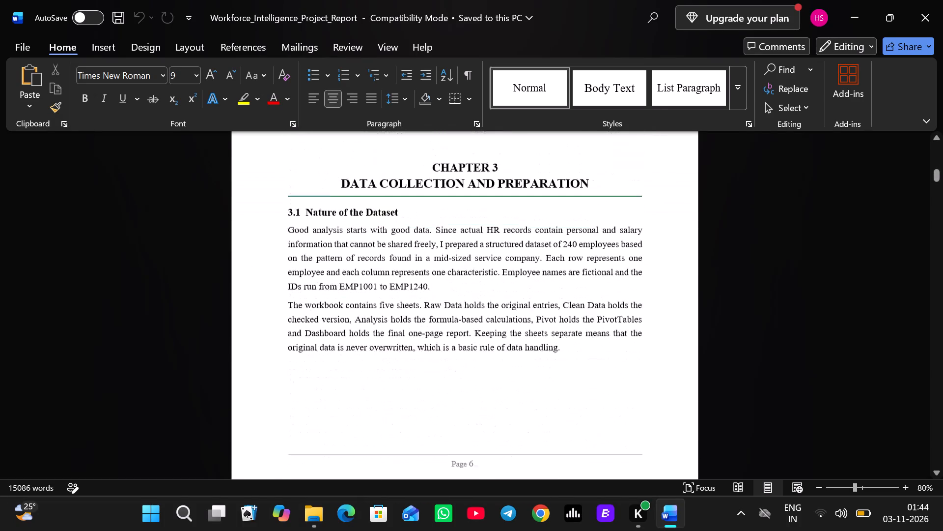
pyautogui.scroll(-20, 696, 187)
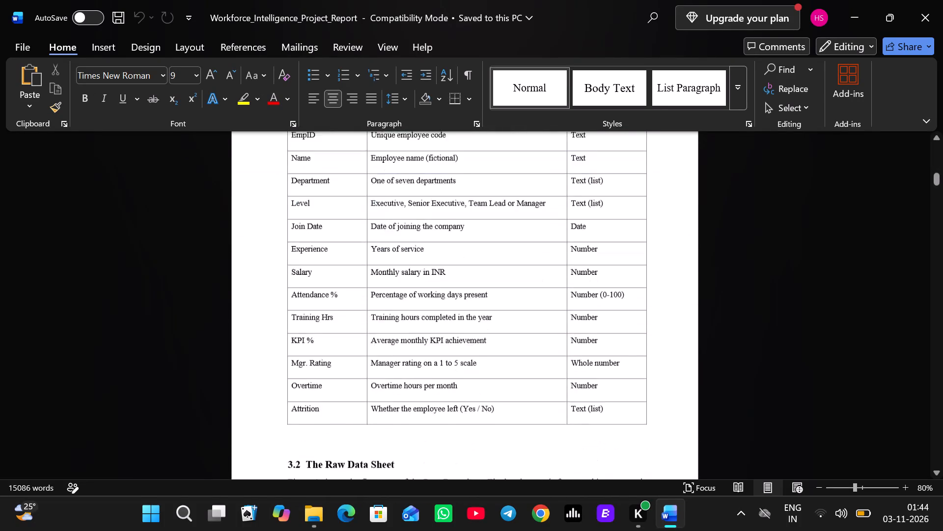
pyautogui.scroll(-13, 696, 187)
pyautogui.scroll(-19, 696, 187)
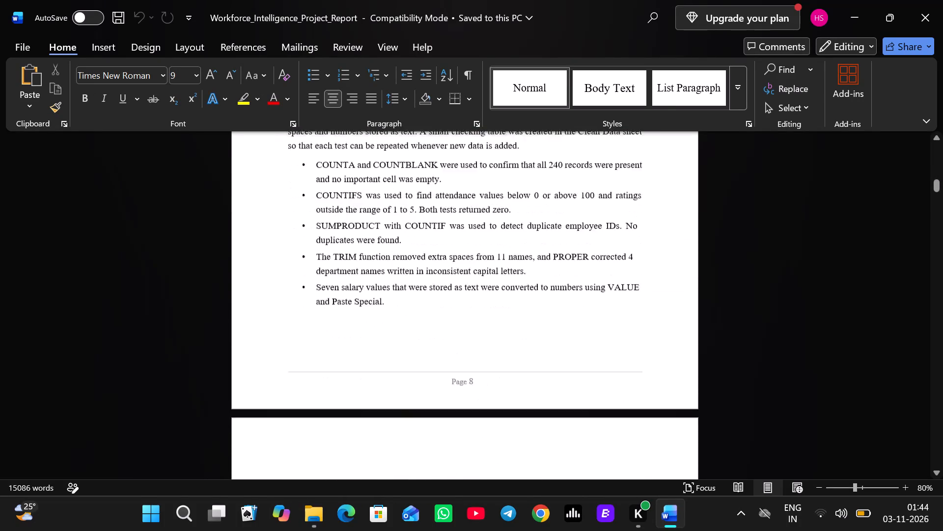
pyautogui.scroll(-20, 696, 187)
pyautogui.scroll(-18, 696, 187)
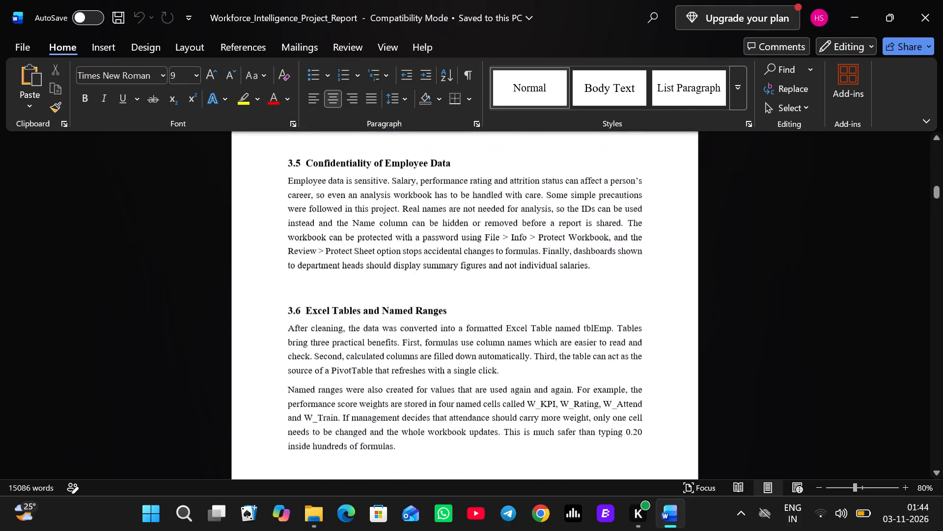
# Review the Chapter 4 pages for blank areas and repeated sections, tables and figures.
pyautogui.scroll(-20, 696, 187)
pyautogui.scroll(-15, 696, 187)
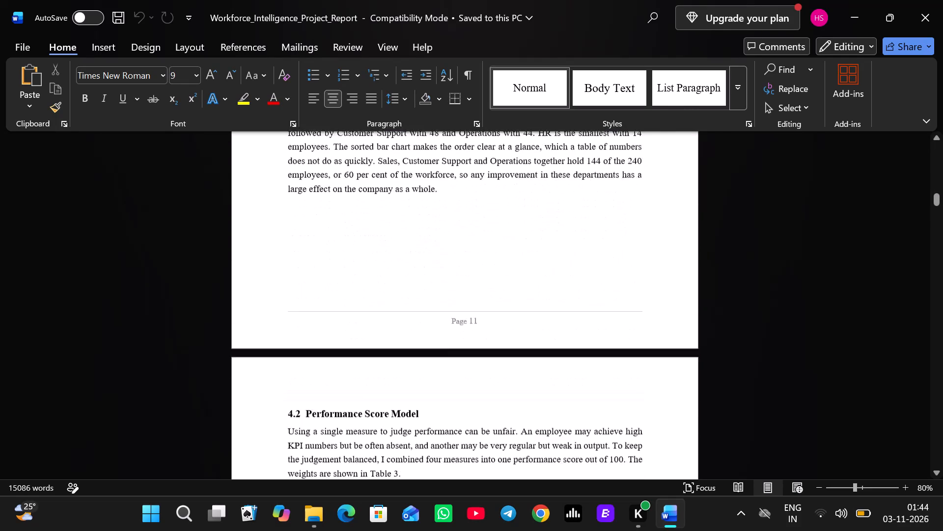
pyautogui.scroll(-14, 698, 191)
pyautogui.scroll(-20, 699, 192)
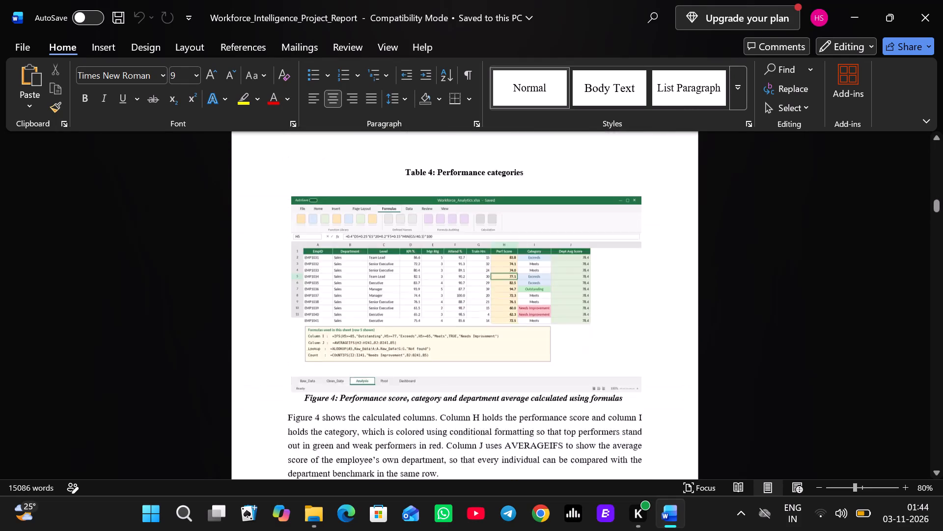
pyautogui.scroll(-14, 699, 192)
pyautogui.scroll(16, 699, 192)
pyautogui.scroll(-19, 699, 192)
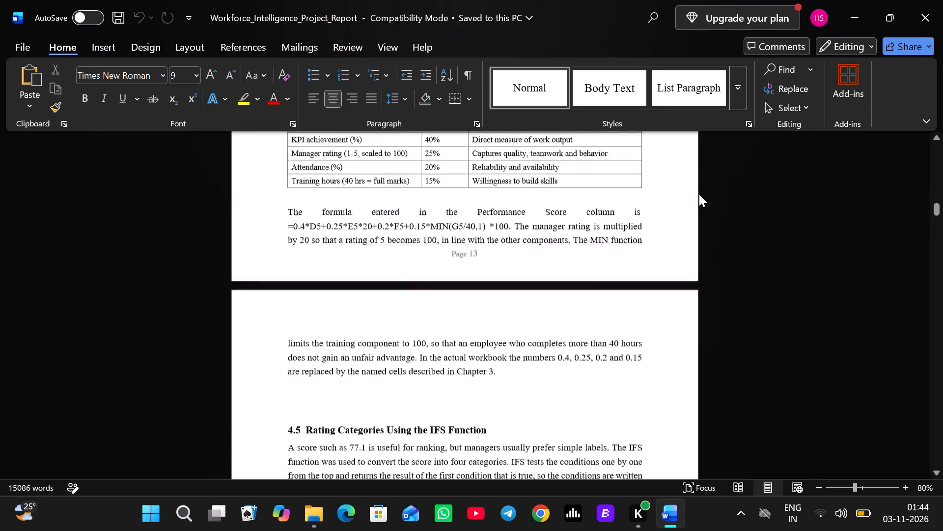
pyautogui.scroll(-20, 699, 194)
pyautogui.scroll(-6, 699, 196)
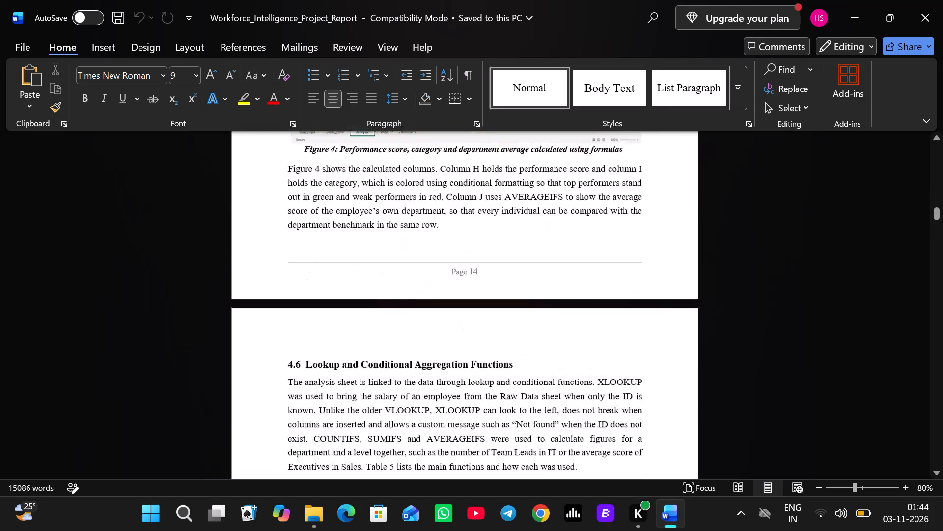
pyautogui.scroll(-7, 698, 200)
pyautogui.scroll(-20, 698, 200)
pyautogui.scroll(-1, 698, 200)
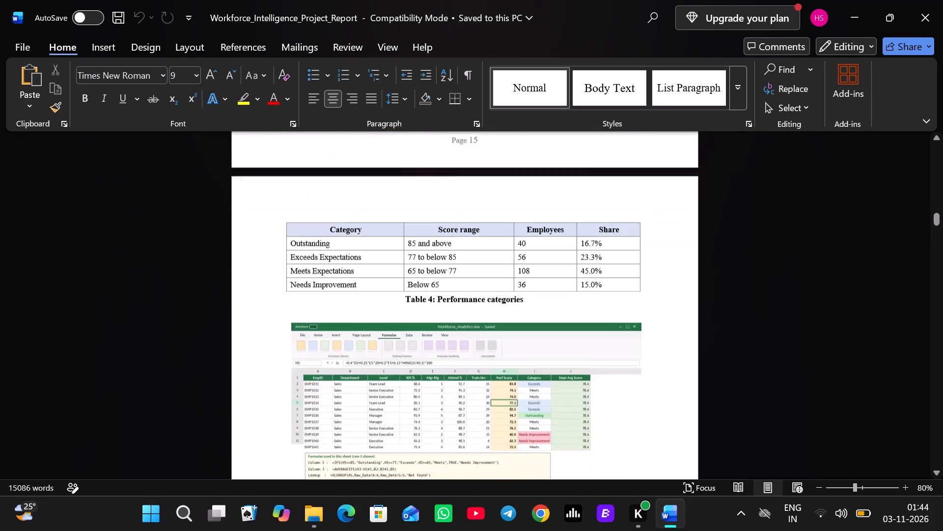
pyautogui.scroll(-10, 698, 201)
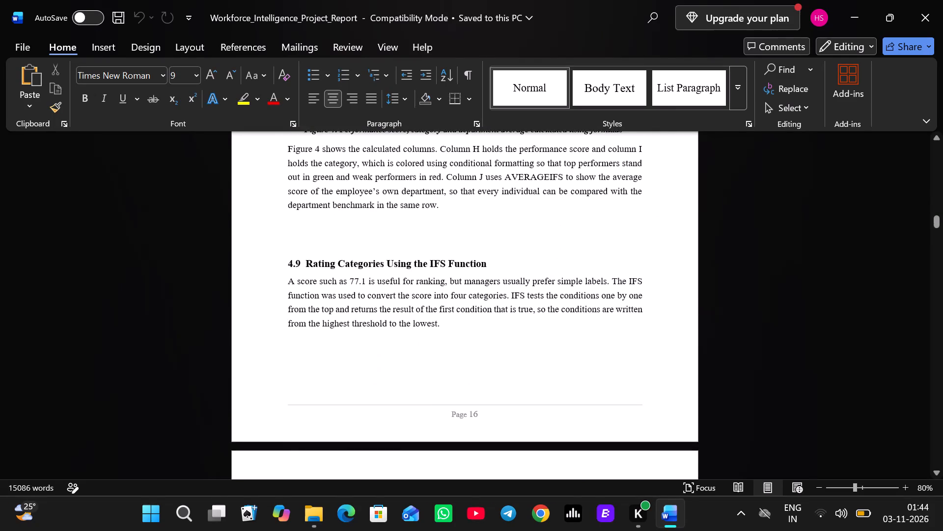
pyautogui.scroll(-7, 698, 201)
pyautogui.scroll(-17, 698, 201)
pyautogui.scroll(3, 698, 201)
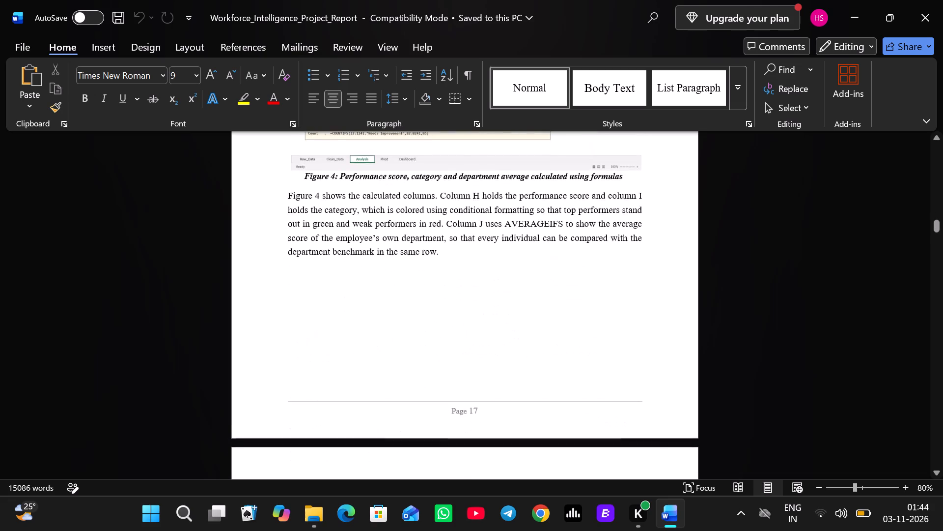
pyautogui.scroll(5, 698, 201)
pyautogui.scroll(-19, 698, 201)
pyautogui.scroll(-4, 698, 201)
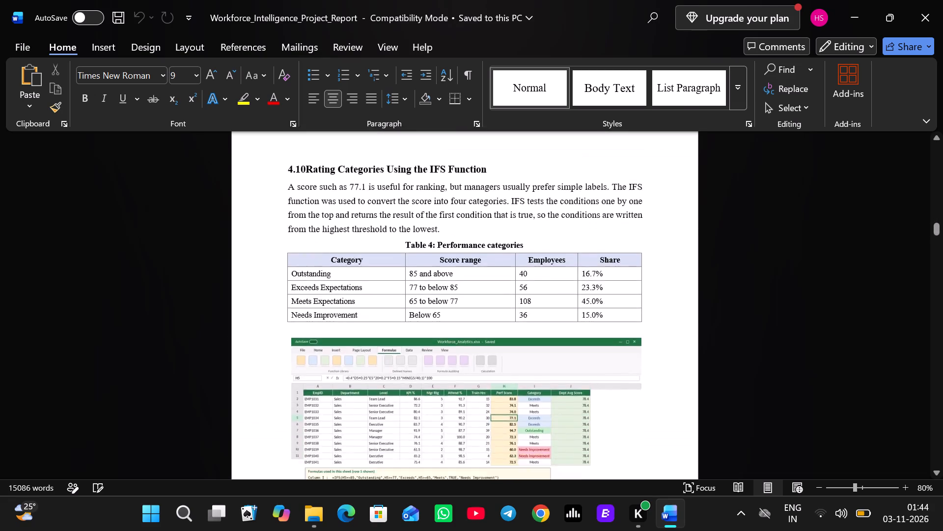
pyautogui.scroll(-20, 698, 201)
pyautogui.scroll(1, 698, 201)
pyautogui.scroll(-15, 698, 201)
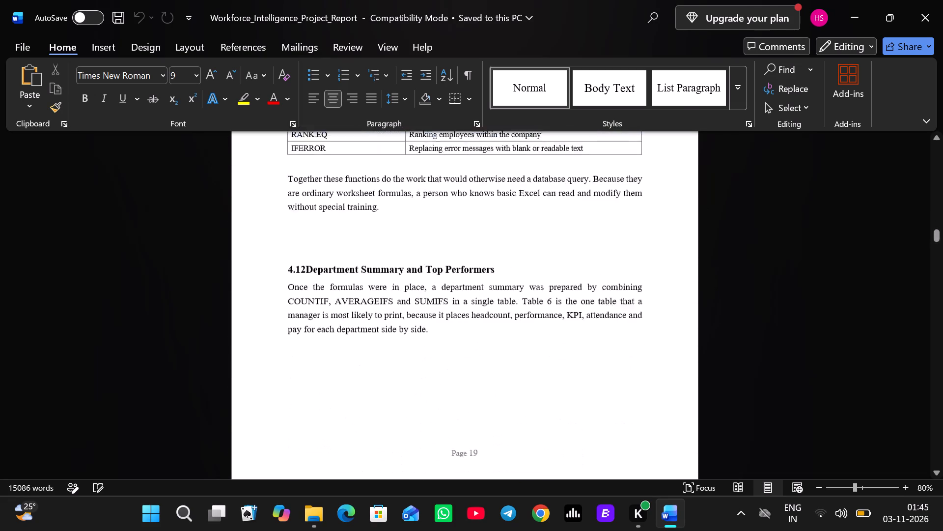
pyautogui.scroll(-6, 698, 201)
pyautogui.scroll(1, 698, 201)
pyautogui.scroll(-20, 698, 201)
pyautogui.scroll(-12, 698, 201)
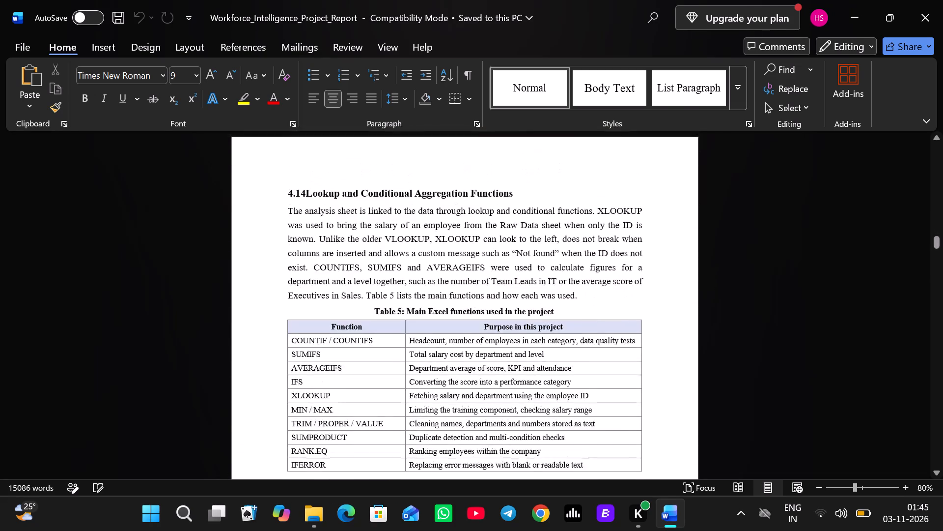
pyautogui.scroll(-20, 698, 201)
pyautogui.scroll(-18, 698, 201)
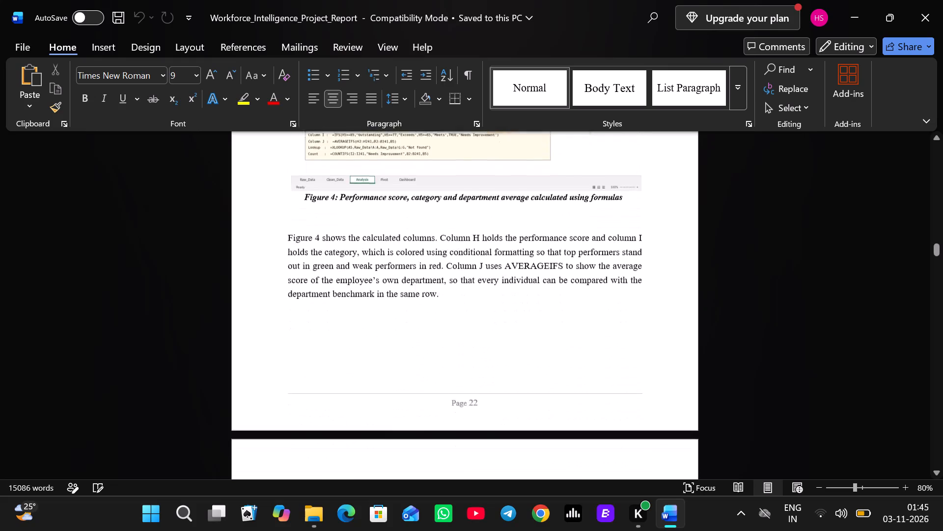
pyautogui.scroll(-8, 698, 201)
pyautogui.scroll(16, 698, 201)
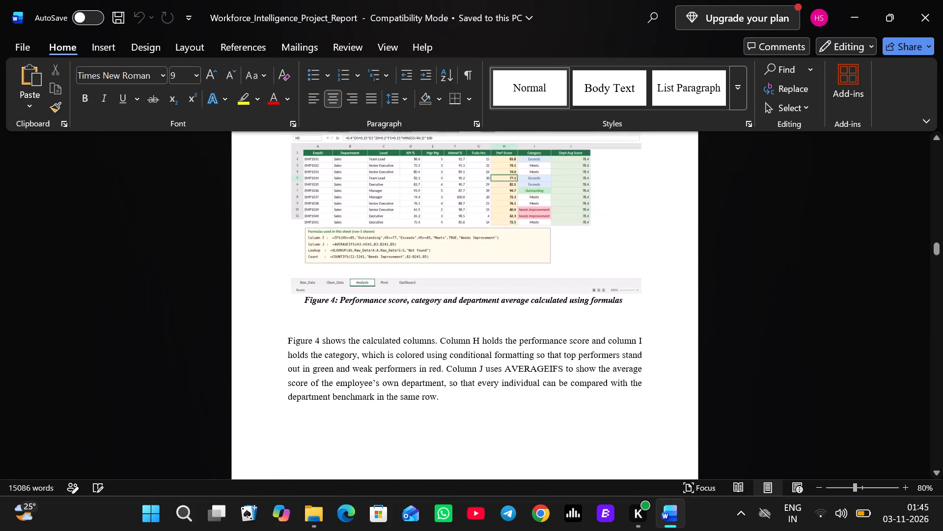
pyautogui.scroll(-14, 698, 201)
pyautogui.scroll(-12, 698, 201)
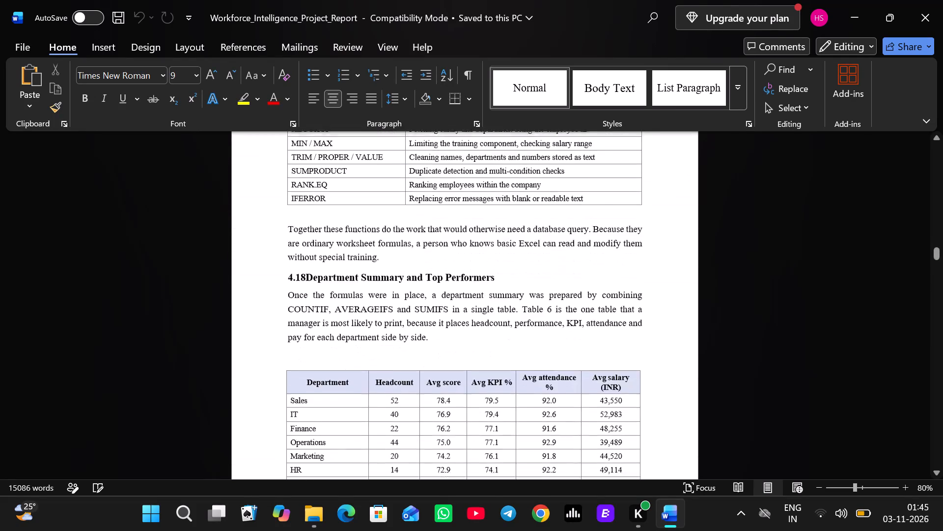
# Review the Chapter 5 pages, checking the placement of their charts, tables and text.
pyautogui.scroll(-20, 698, 201)
pyautogui.scroll(-12, 698, 201)
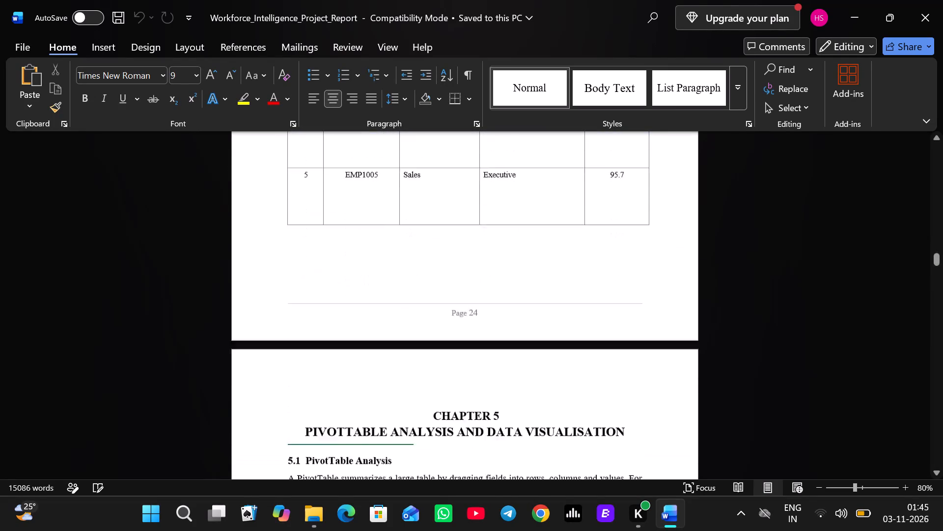
pyautogui.scroll(-10, 698, 201)
pyautogui.scroll(-15, 698, 201)
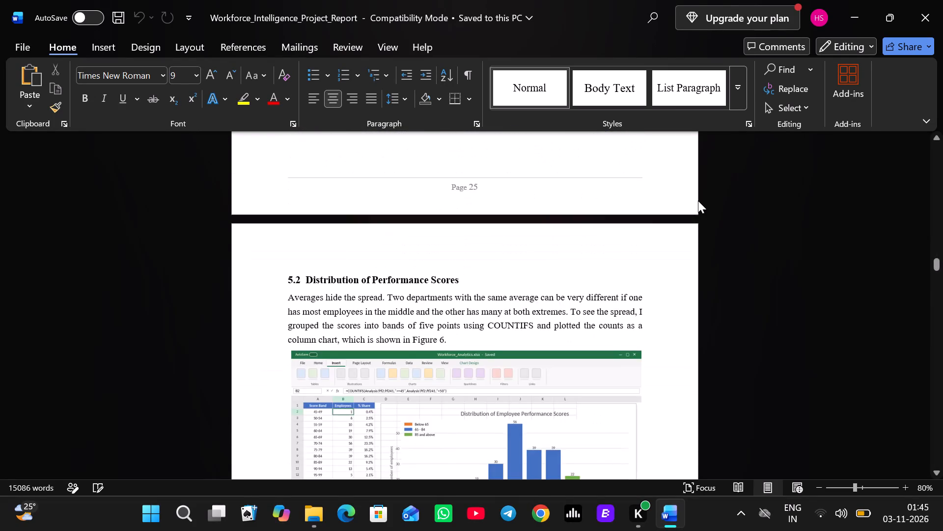
pyautogui.scroll(-12, 698, 201)
pyautogui.scroll(-20, 698, 201)
pyautogui.scroll(-1, 698, 201)
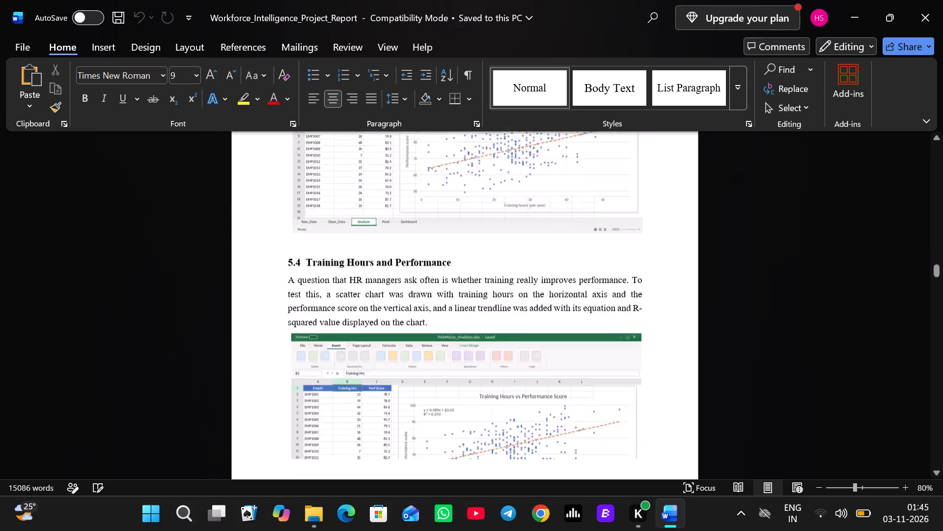
pyautogui.scroll(-20, 698, 201)
pyautogui.scroll(-17, 698, 201)
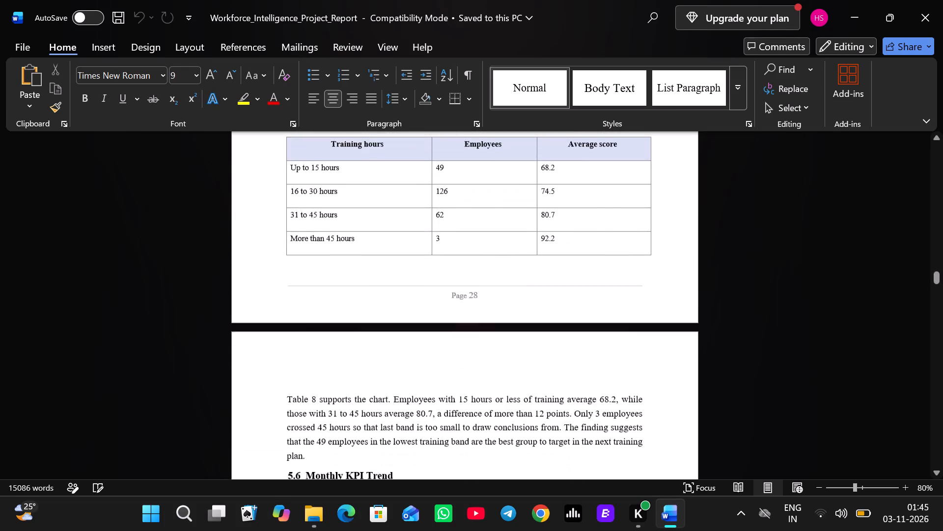
pyautogui.scroll(-20, 698, 201)
pyautogui.scroll(-11, 698, 201)
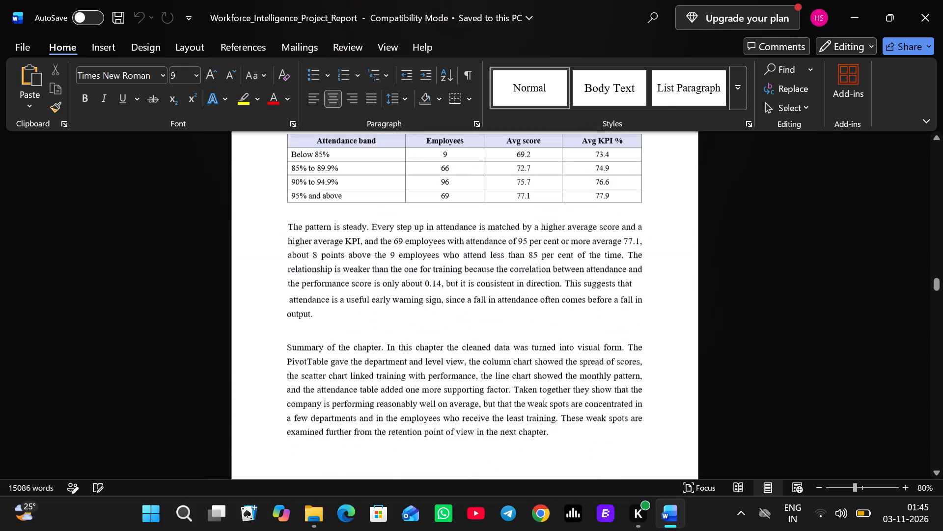
# Review Chapter 6 sections 6.1 and 6.2, checking the placement of the attrition chart, Table 10 and their text.
pyautogui.scroll(-13, 698, 201)
pyautogui.scroll(1, 698, 201)
pyautogui.scroll(-18, 698, 201)
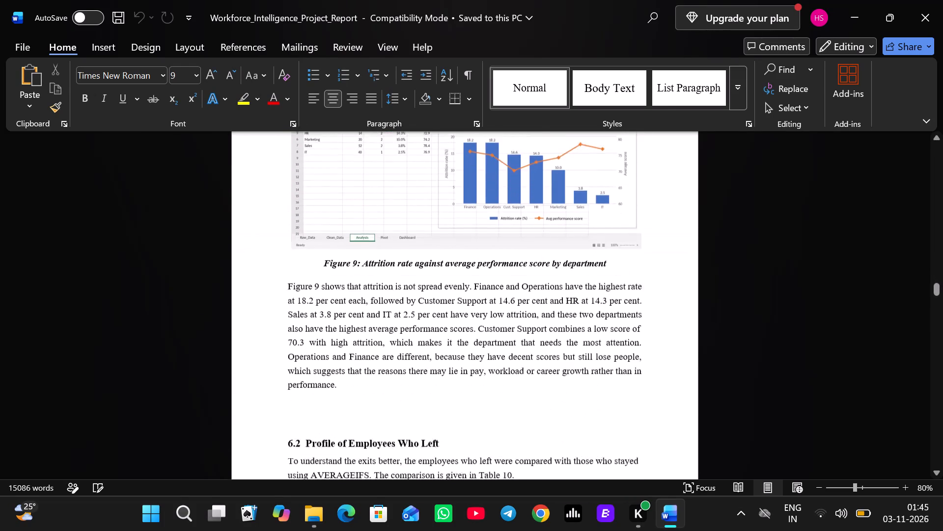
pyautogui.scroll(-11, 698, 201)
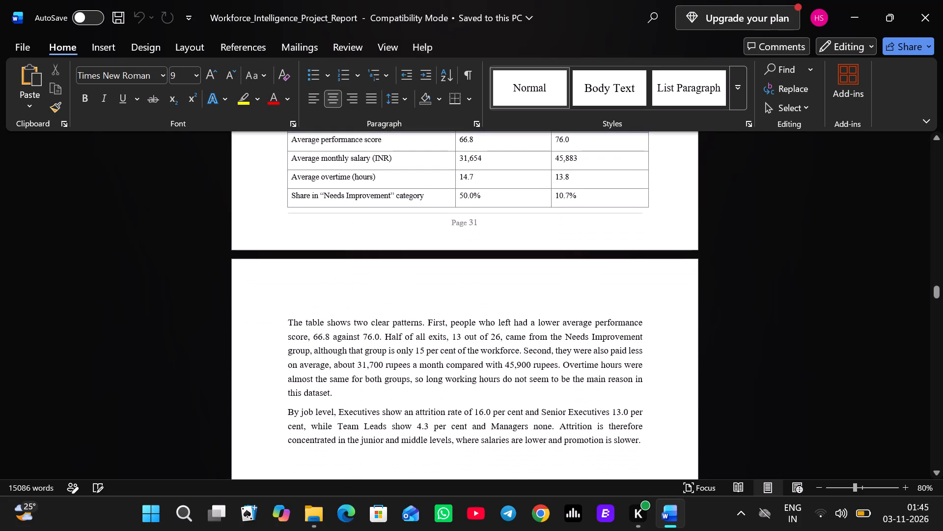
pyautogui.scroll(8, 698, 201)
pyautogui.scroll(-2, 698, 201)
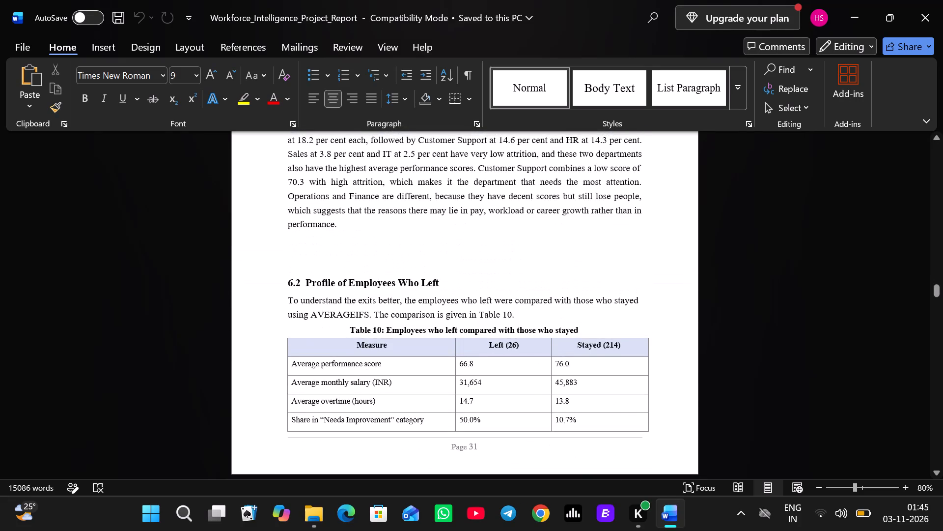
pyautogui.scroll(-7, 698, 201)
pyautogui.scroll(20, 698, 201)
pyautogui.scroll(8, 698, 201)
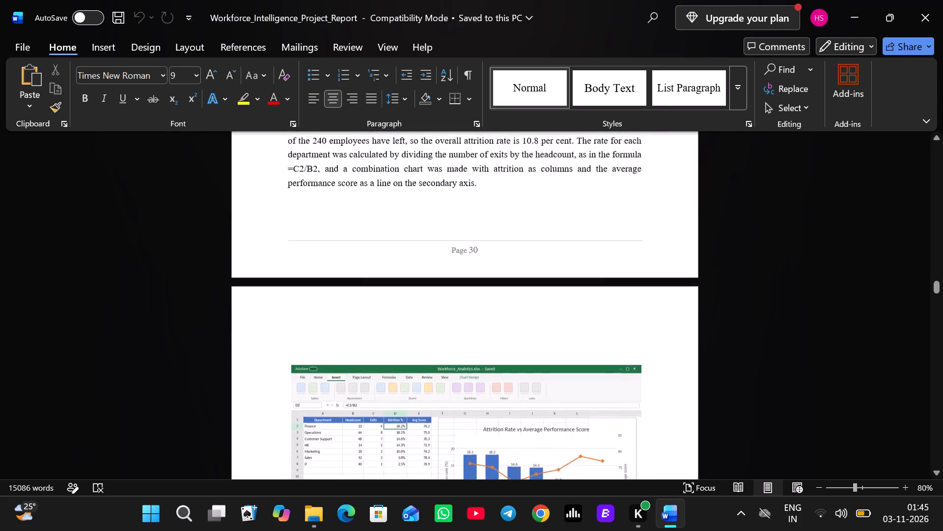
pyautogui.scroll(11, 698, 201)
pyautogui.scroll(-18, 698, 201)
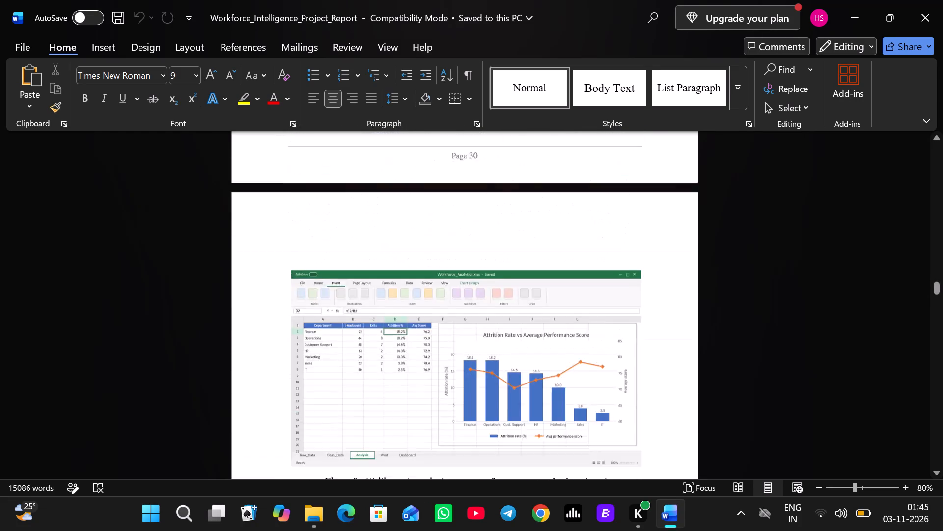
pyautogui.scroll(-16, 698, 201)
pyautogui.scroll(-13, 698, 201)
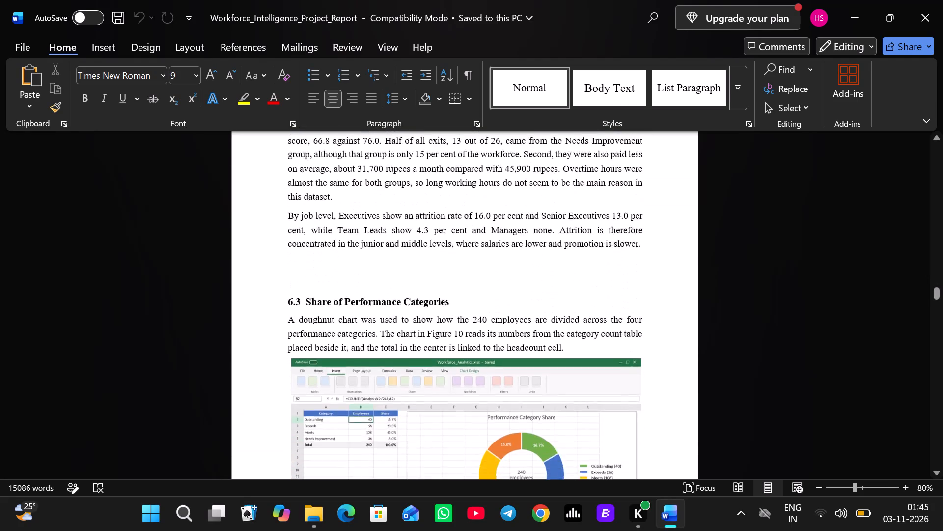
# Review the Chapter 6 pages from section 6.3 onward for repeated sections, tables and figures and for blank pages.
pyautogui.scroll(-3, 698, 201)
pyautogui.scroll(1, 698, 201)
pyautogui.scroll(-14, 698, 201)
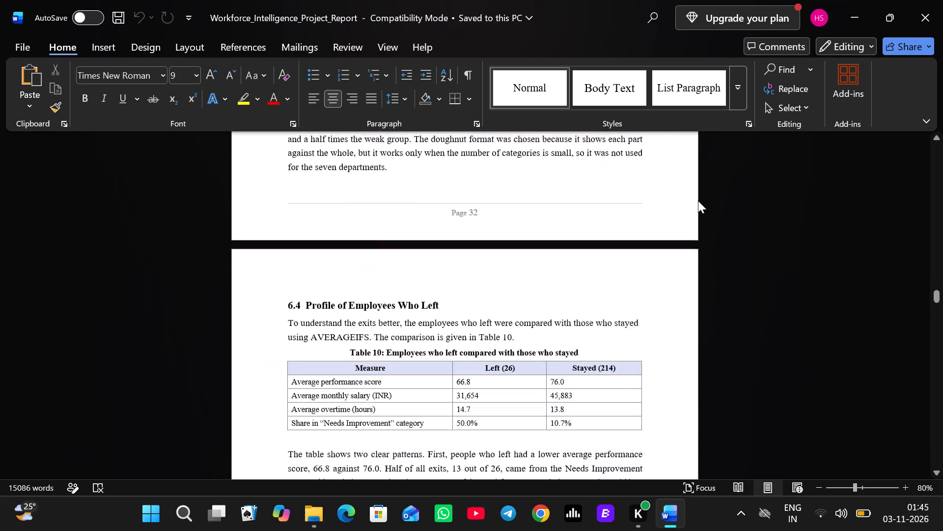
pyautogui.scroll(-13, 698, 201)
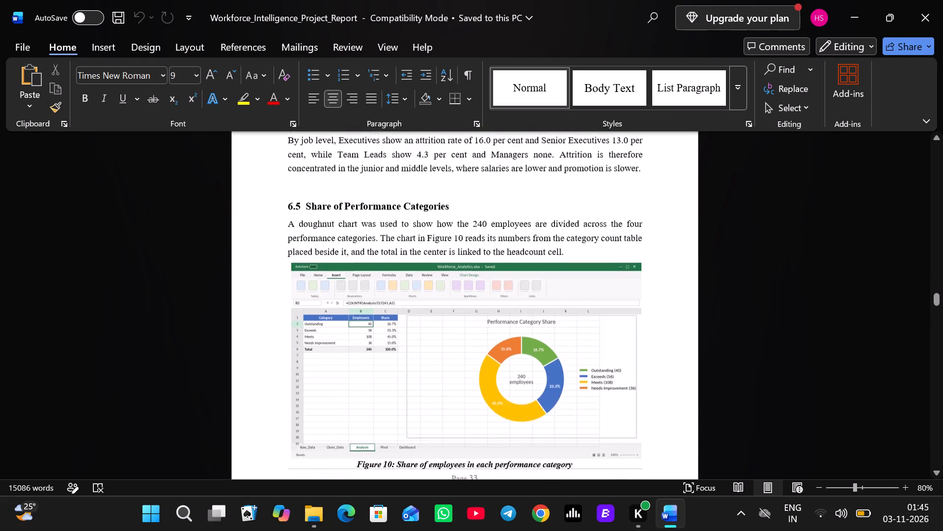
pyautogui.scroll(-12, 698, 201)
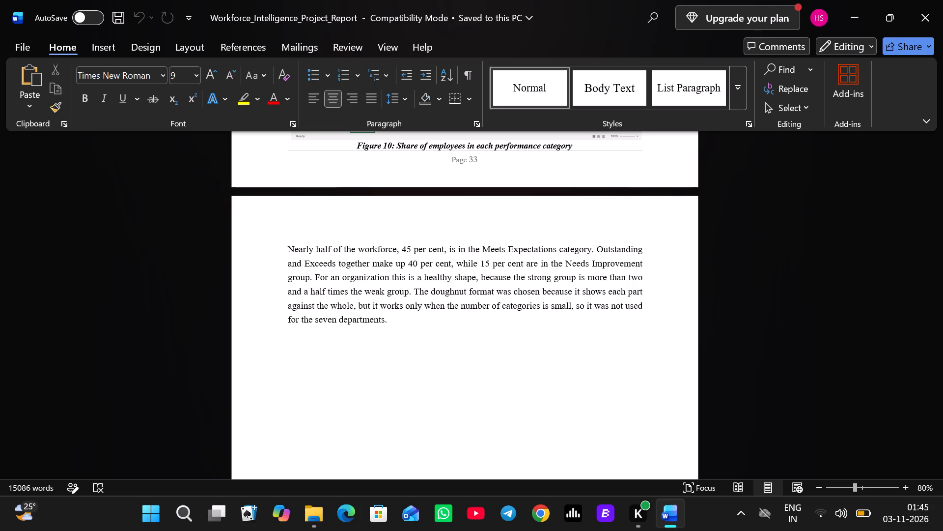
pyautogui.scroll(-15, 698, 201)
pyautogui.scroll(-6, 698, 201)
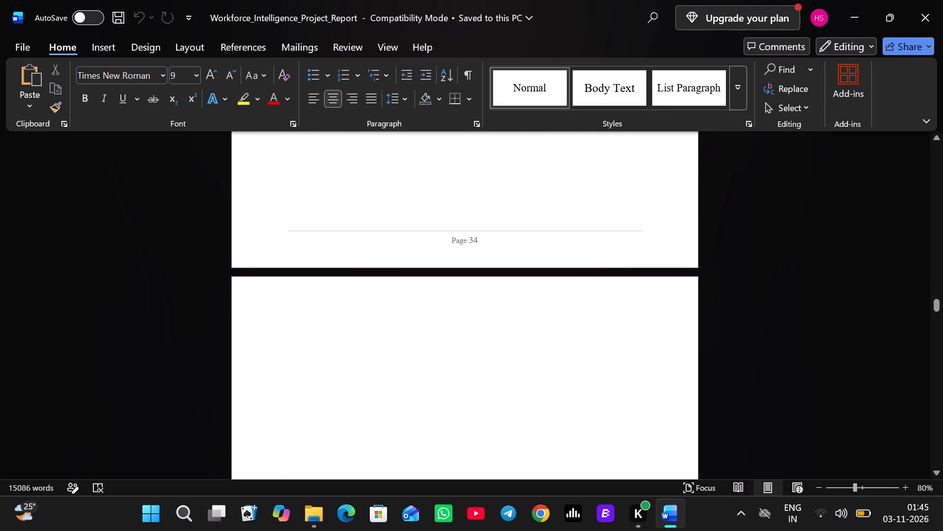
pyautogui.scroll(-13, 698, 201)
pyautogui.scroll(-13, 698, 201)
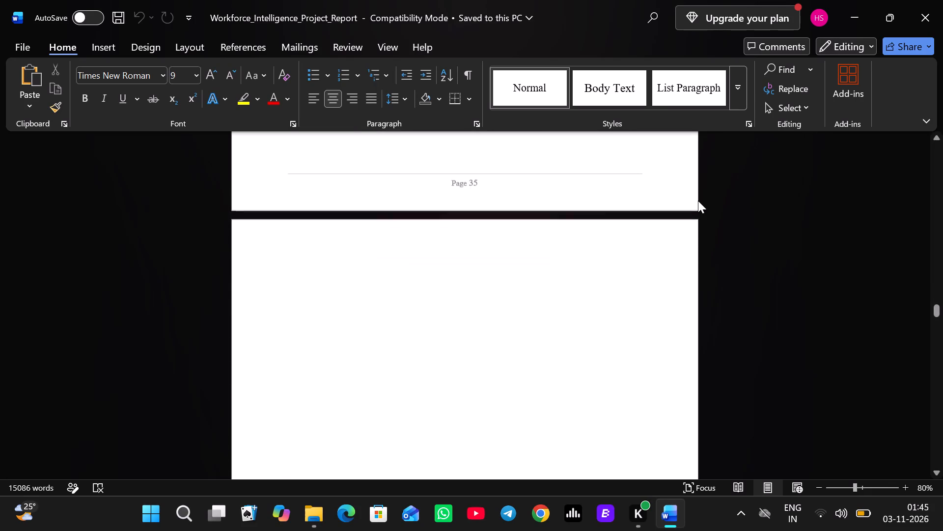
# Go back through Chapter 6 to section 5.6, comparing sections 6.2 to 6.5 and rechecking the page layout.
pyautogui.scroll(9, 698, 201)
pyautogui.scroll(20, 698, 201)
pyautogui.scroll(10, 698, 201)
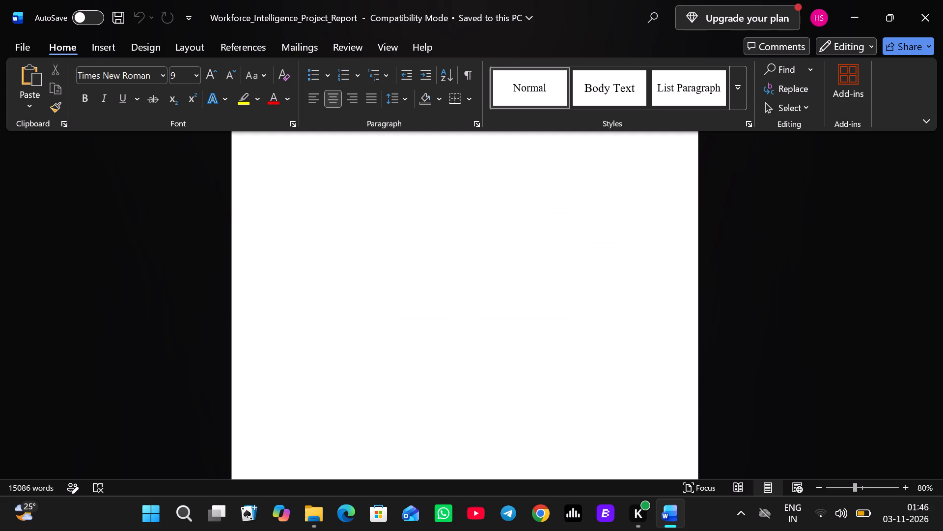
pyautogui.scroll(11, 698, 201)
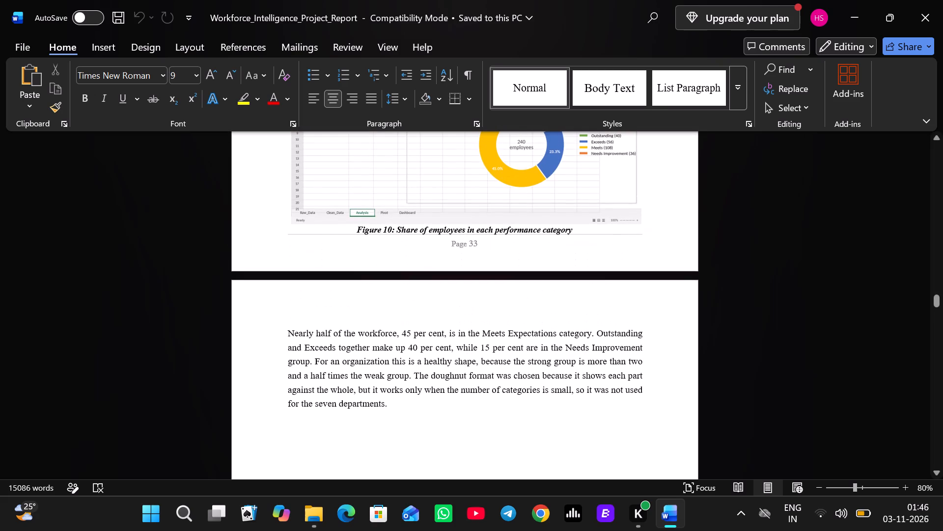
pyautogui.scroll(13, 698, 201)
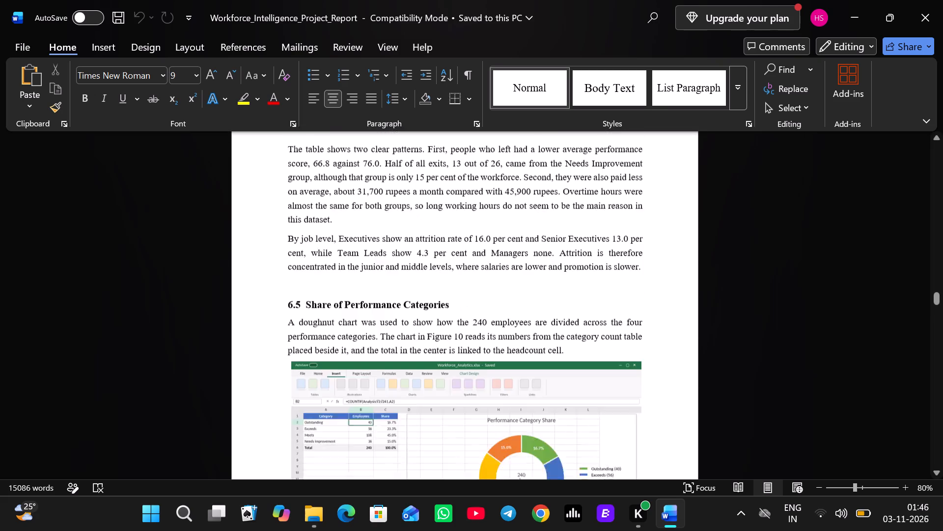
pyautogui.scroll(16, 698, 201)
pyautogui.scroll(-1, 698, 201)
pyautogui.scroll(2, 698, 201)
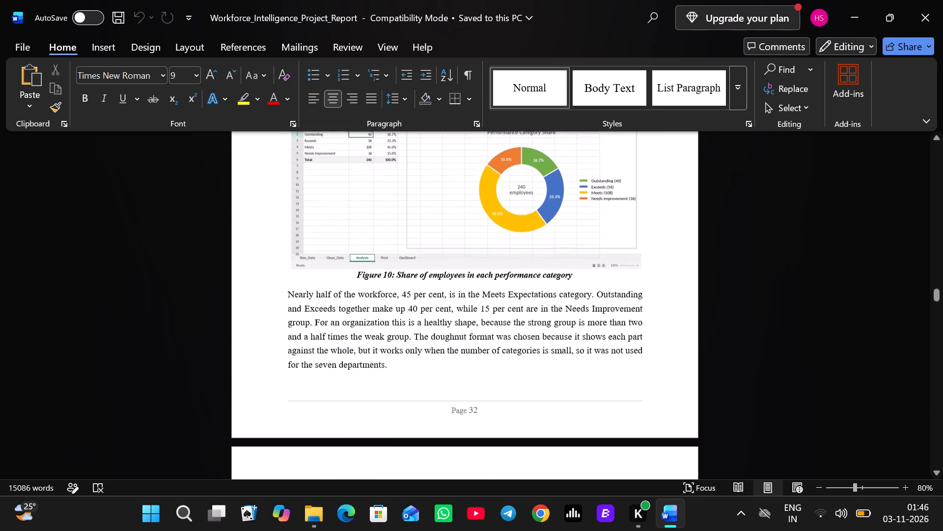
pyautogui.scroll(11, 698, 201)
pyautogui.scroll(13, 698, 201)
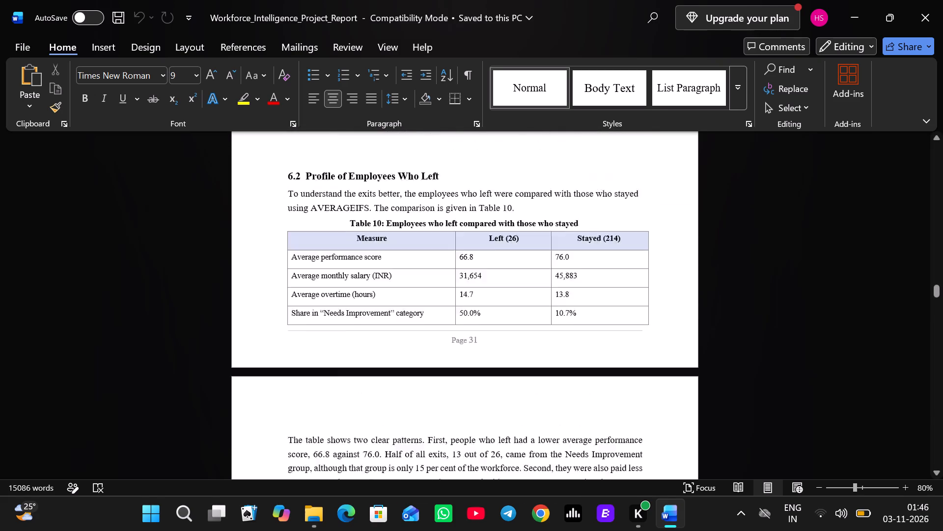
pyautogui.scroll(20, 698, 201)
pyautogui.scroll(15, 698, 201)
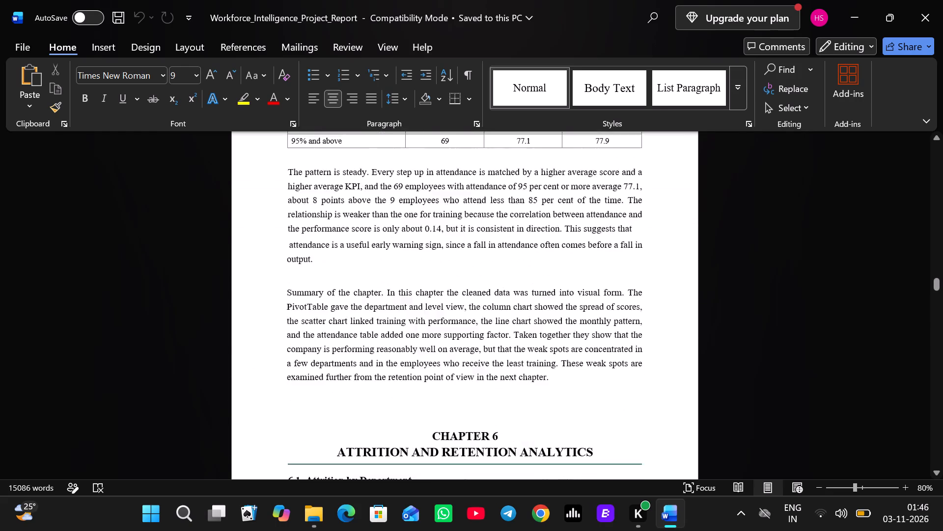
pyautogui.scroll(14, 698, 201)
pyautogui.scroll(13, 698, 201)
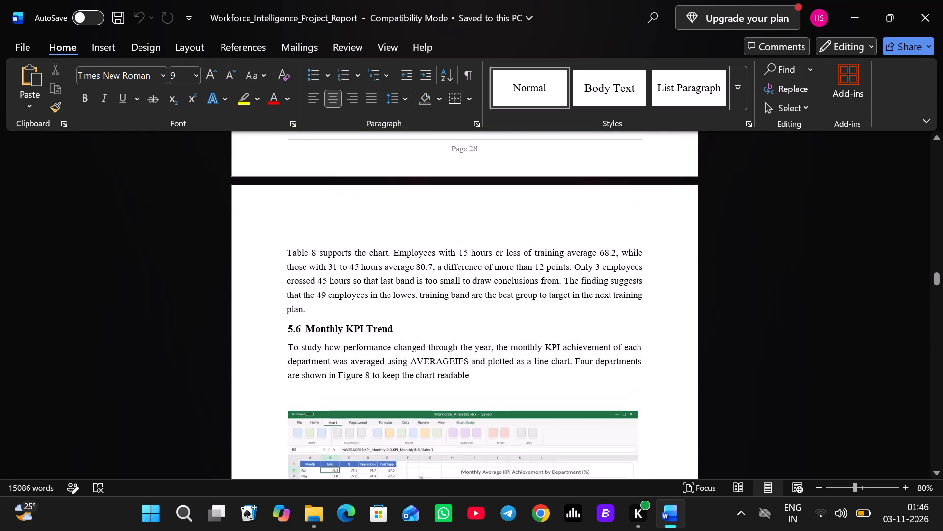
# Minimise the report document to get back to the Downloads folder.
pyautogui.click(837, 18)
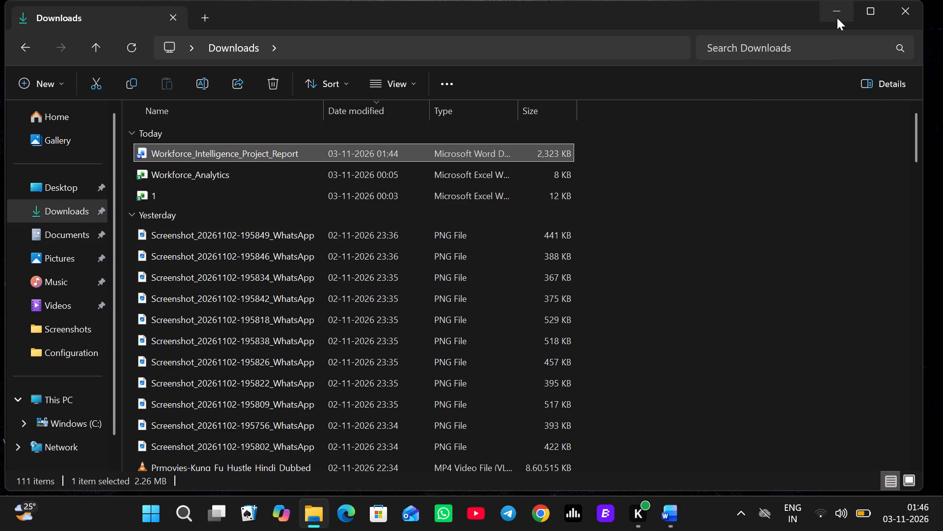